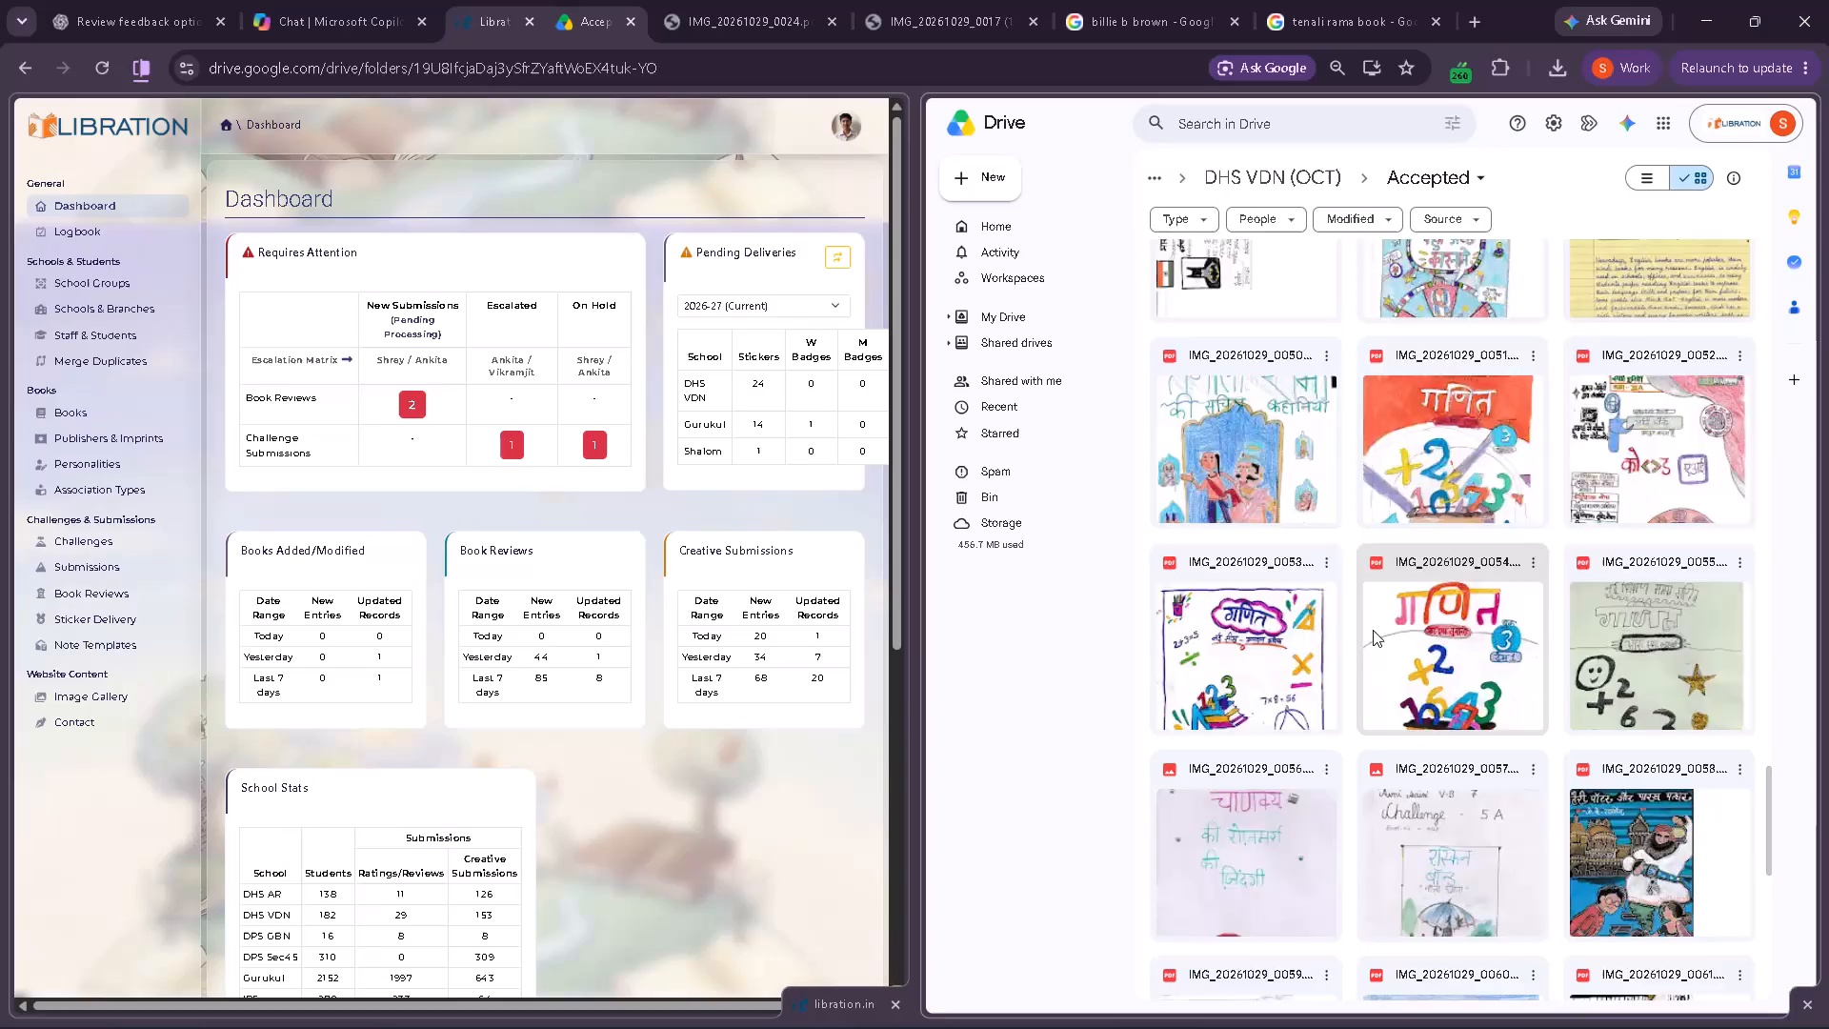
Find IMG_20261029_0037.pdf in the Accepted folder of DHS VDN (OCT) and open it in preview.
scroll(1373, 630, "up", 14)
scroll(1373, 630, "down", 3)
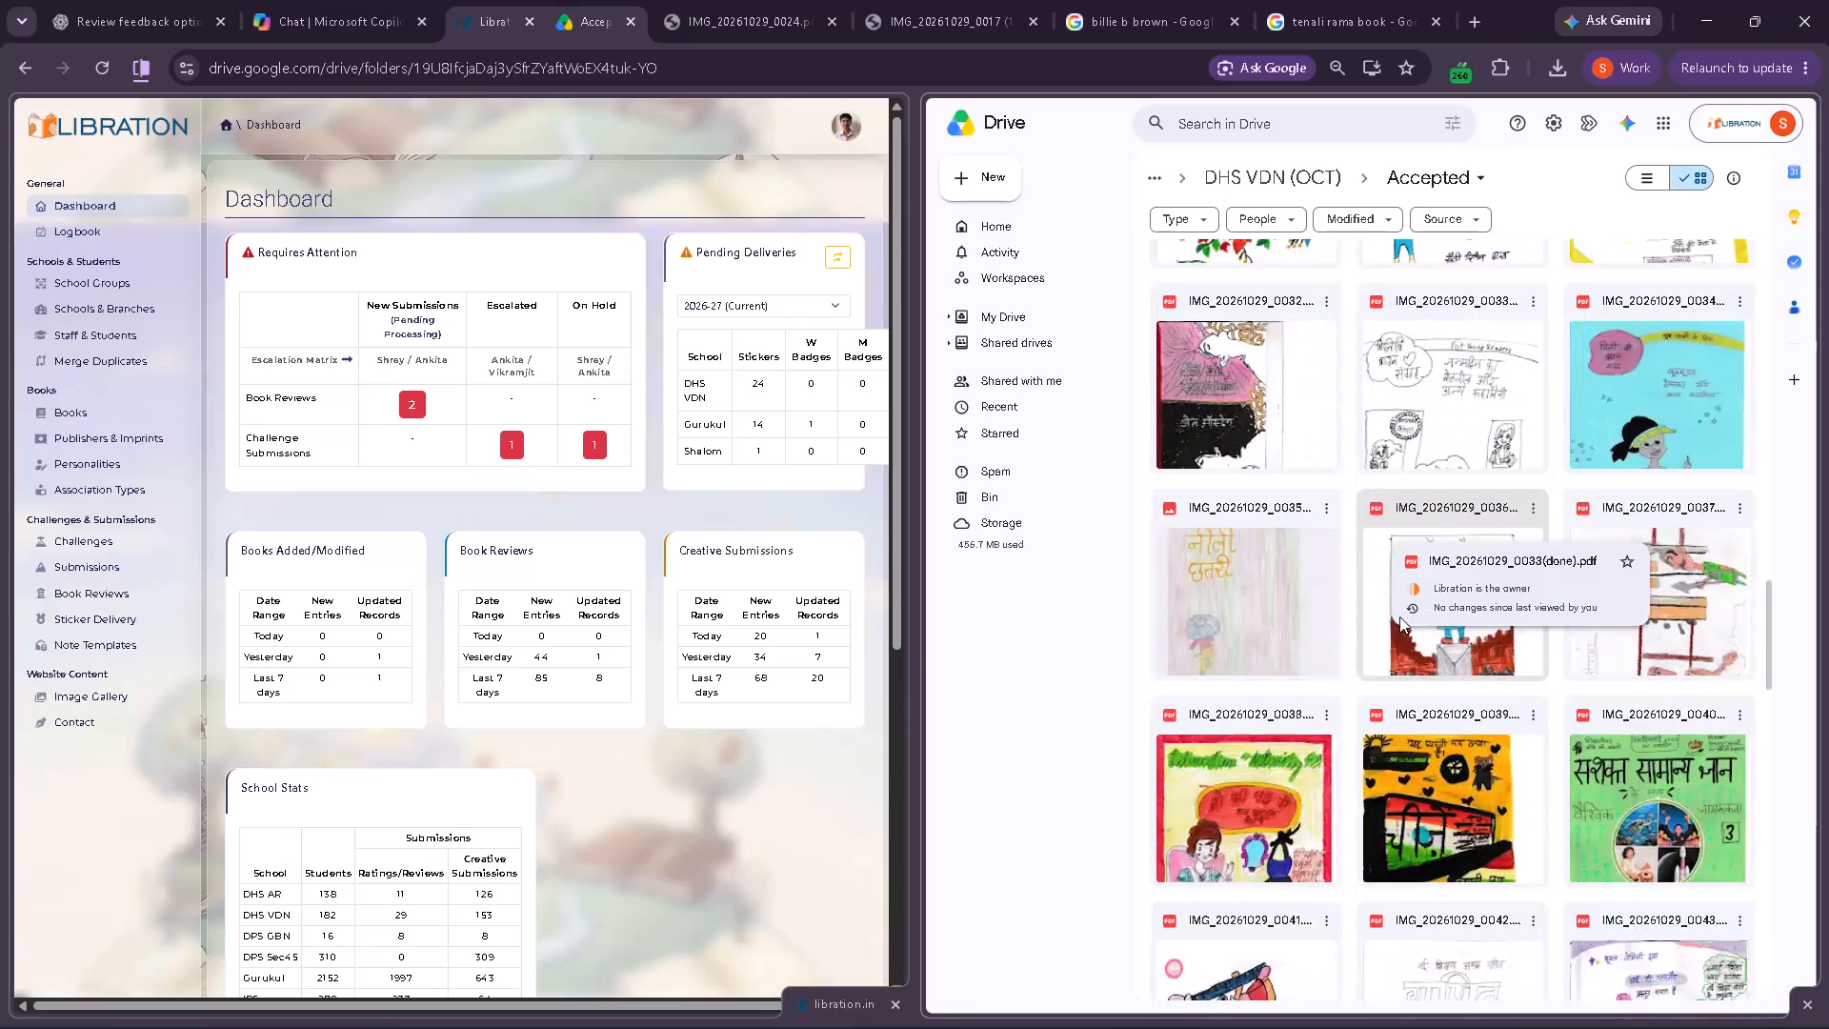
double_click(1674, 569)
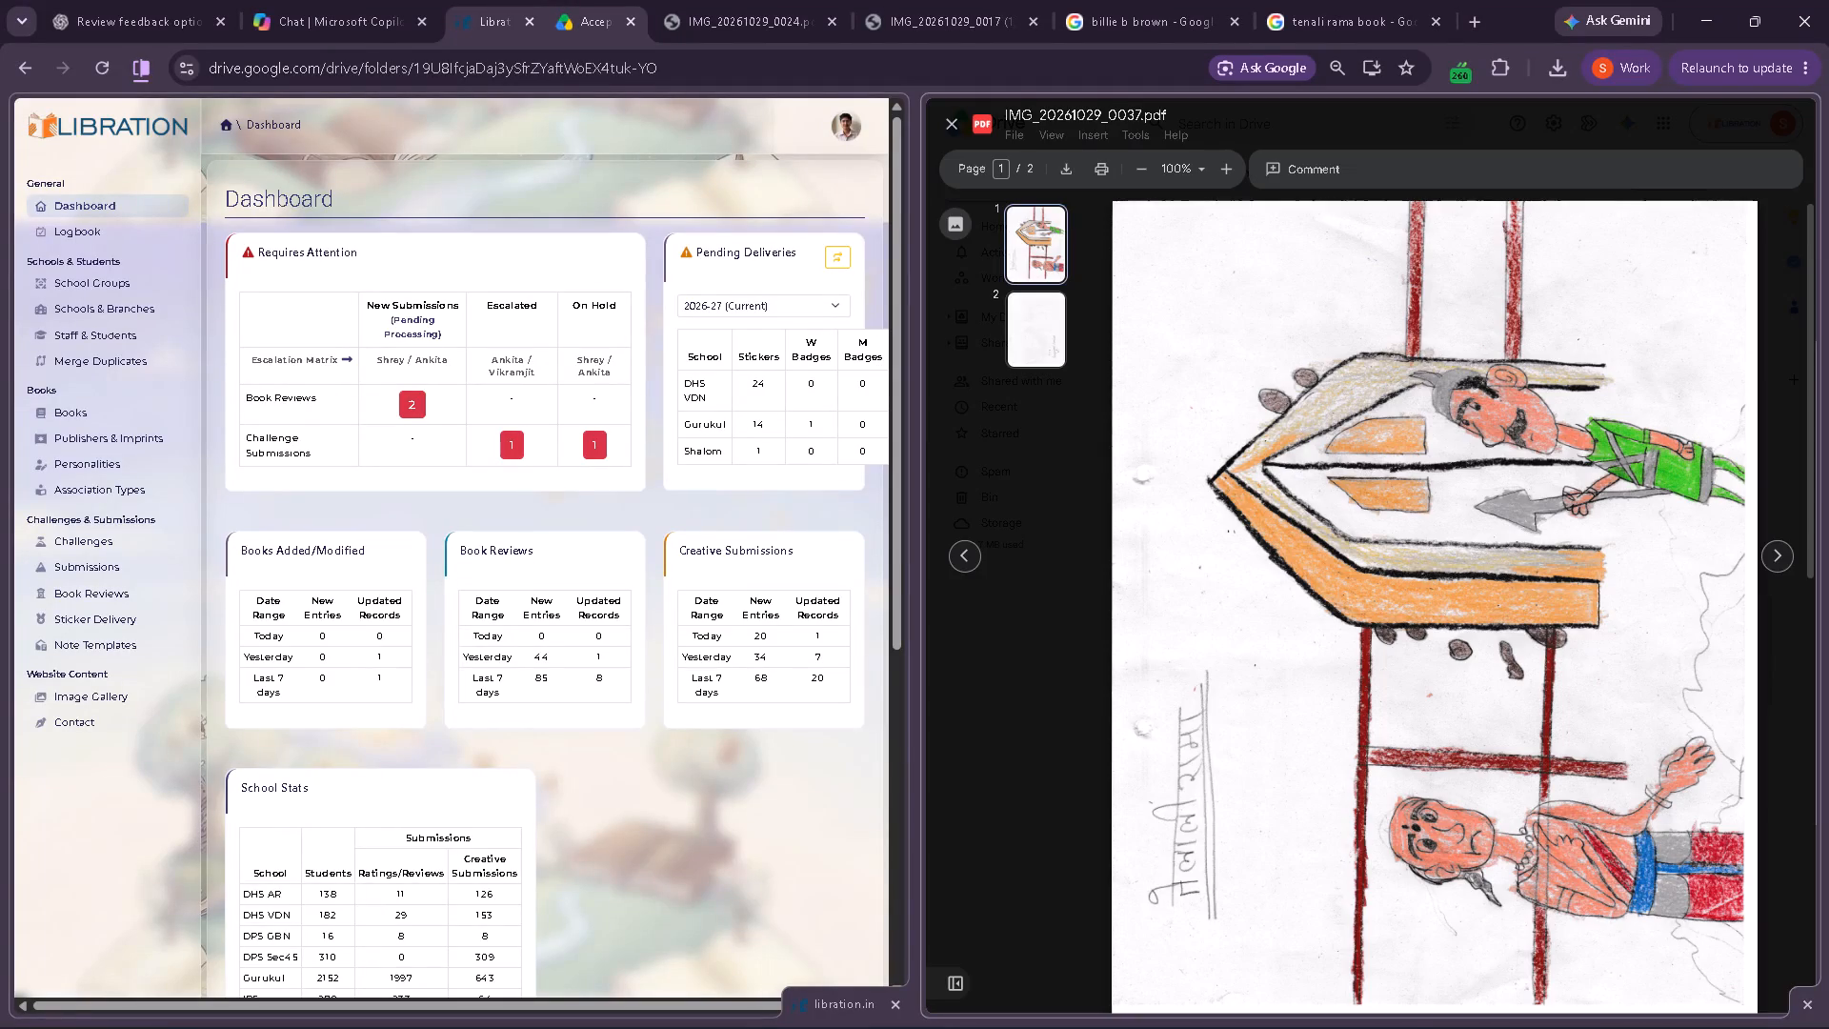
Open the downloaded copy of IMG_20261029_0037.pdf in its own tab and rotate its pages until the drawing is upright.
left_click(1571, 68)
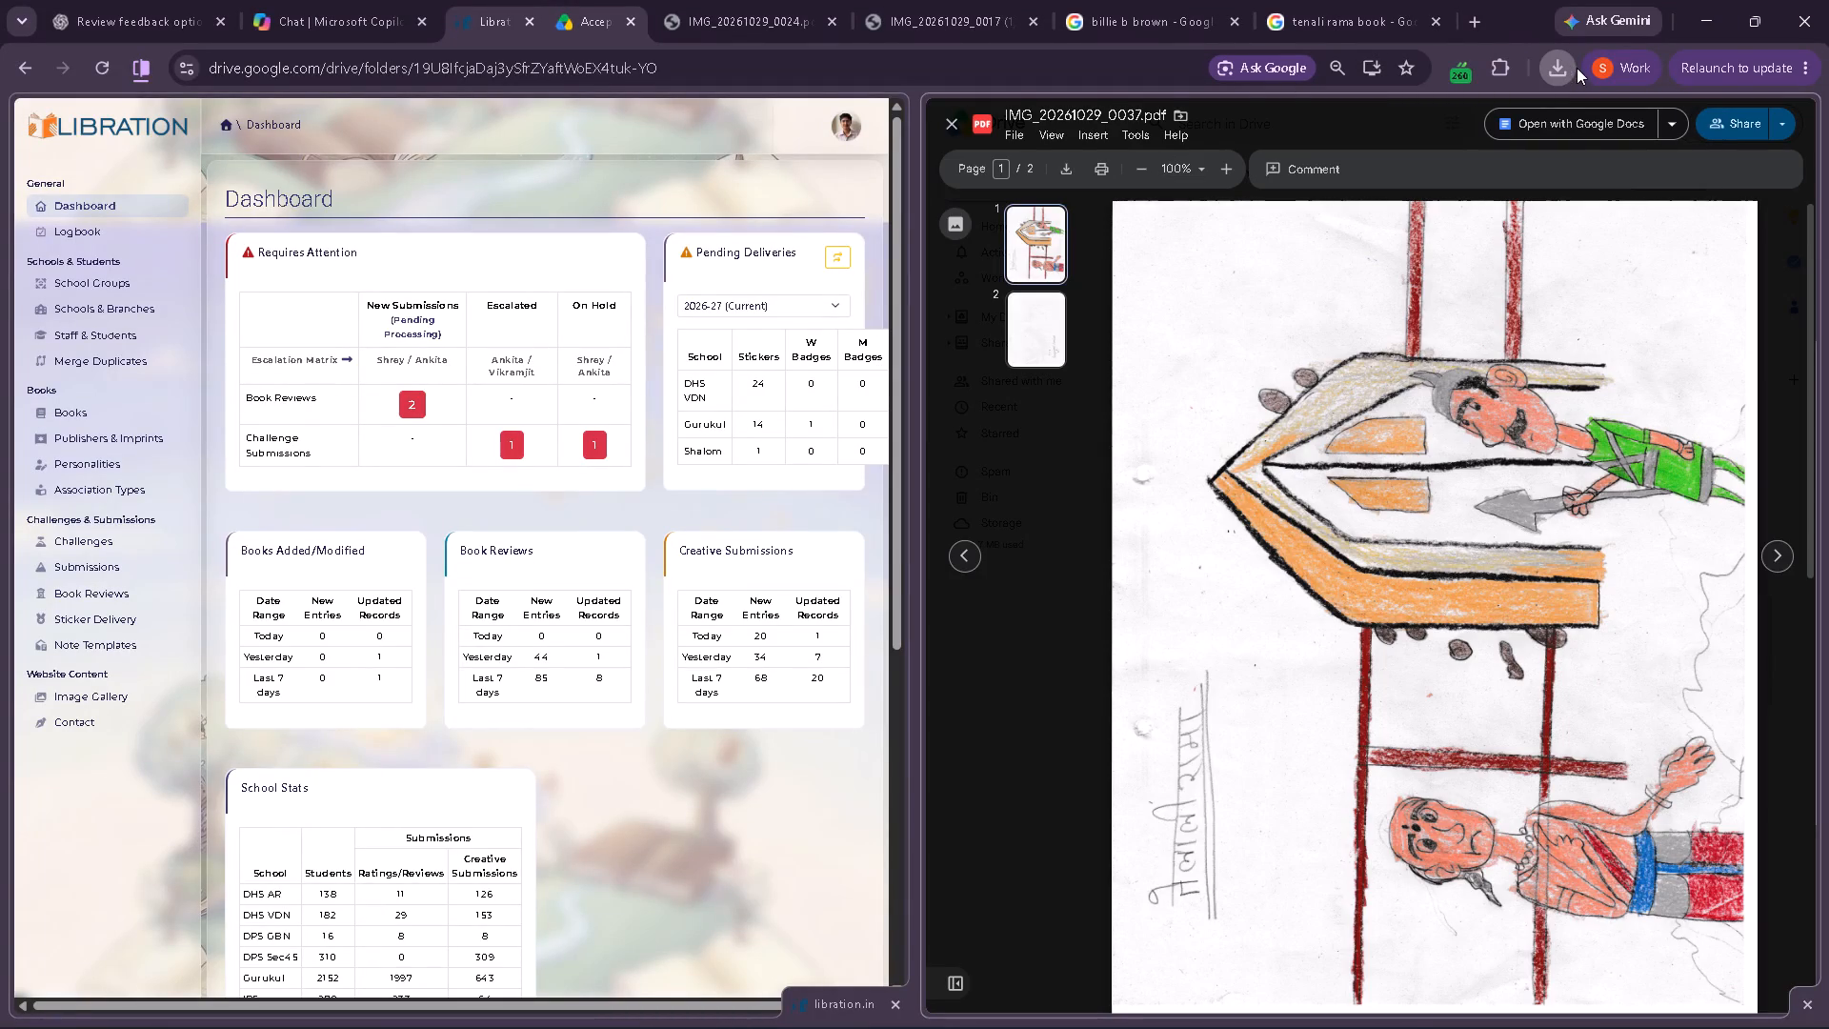
left_click(1397, 167)
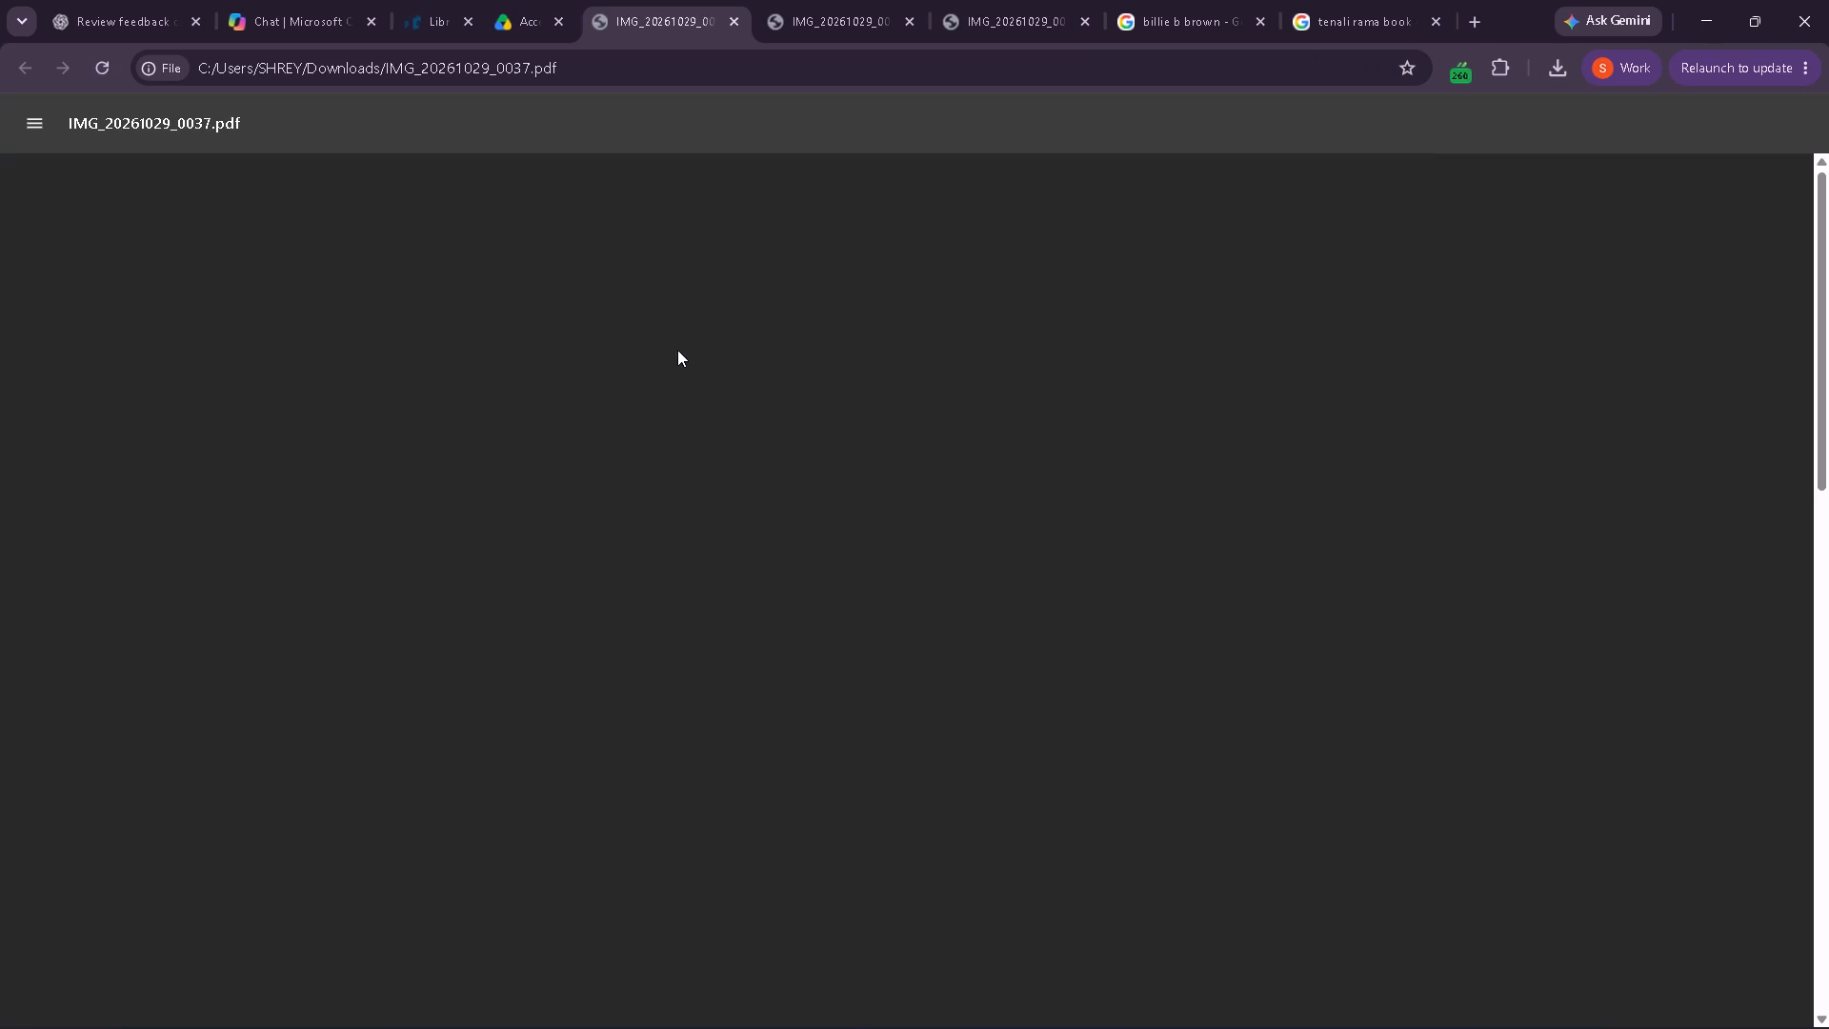
left_click(946, 113)
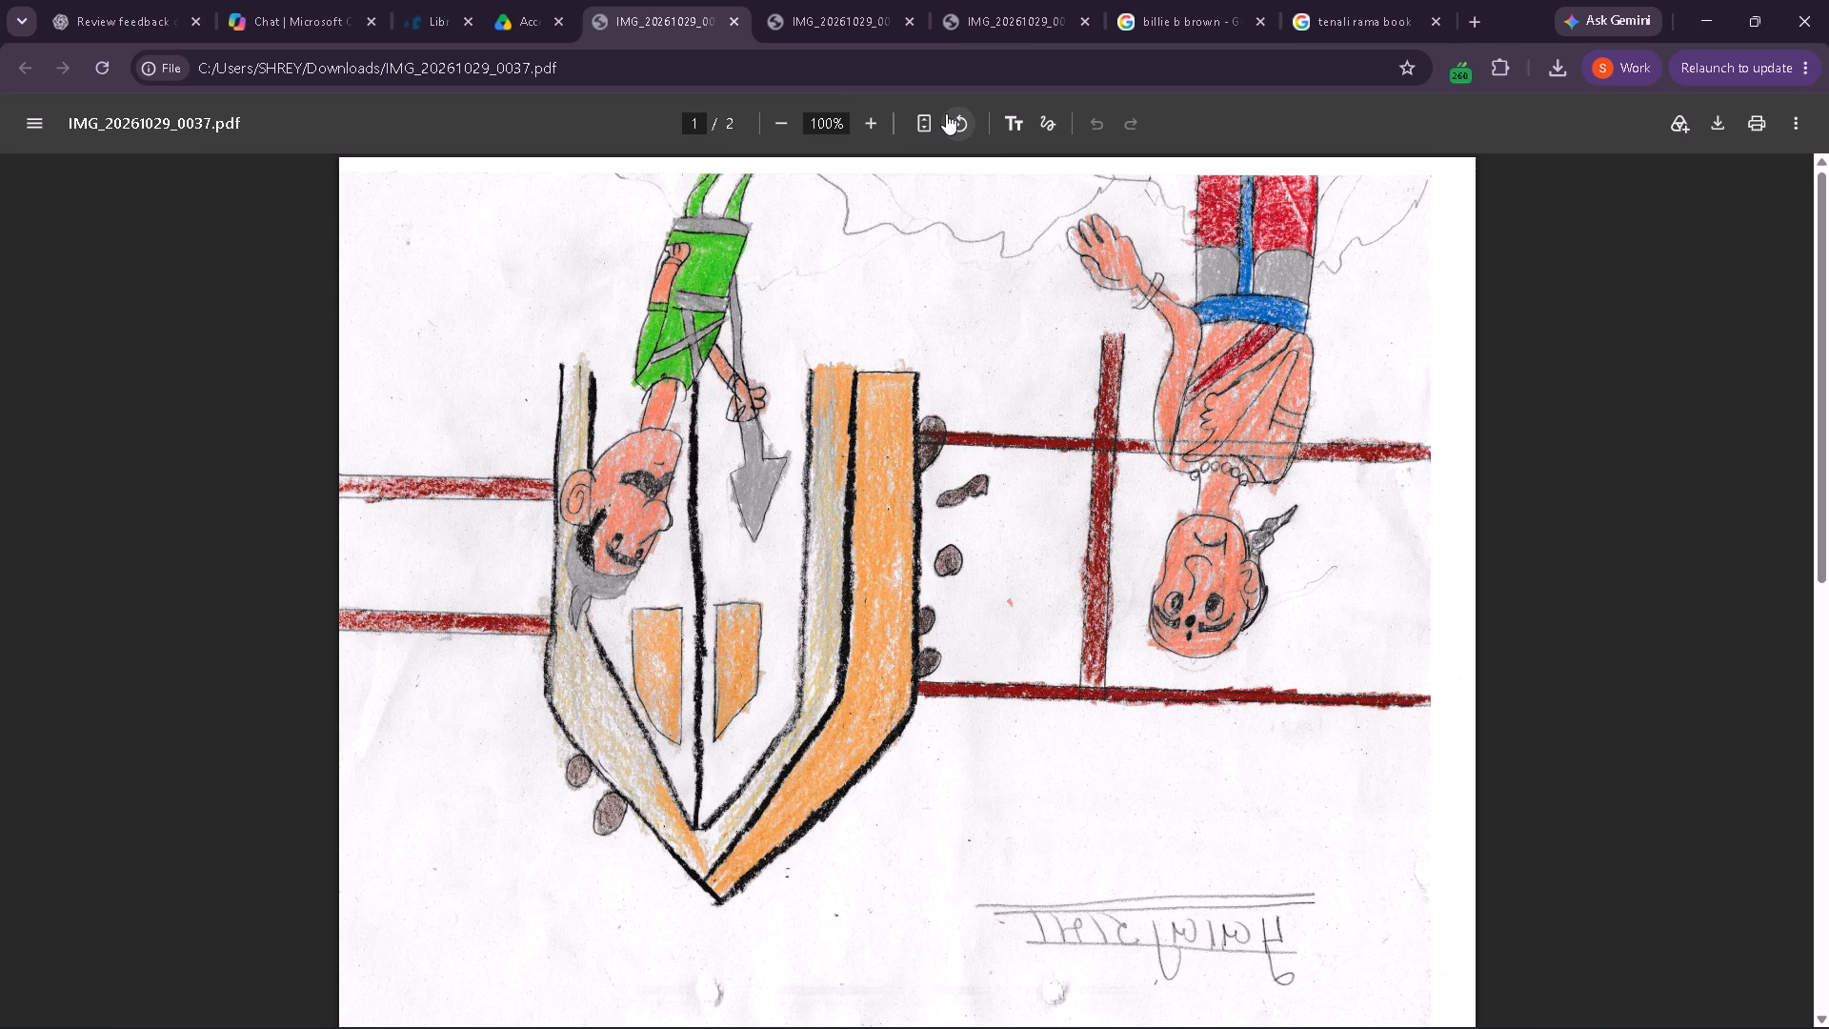
left_click(946, 113)
left_click(946, 113)
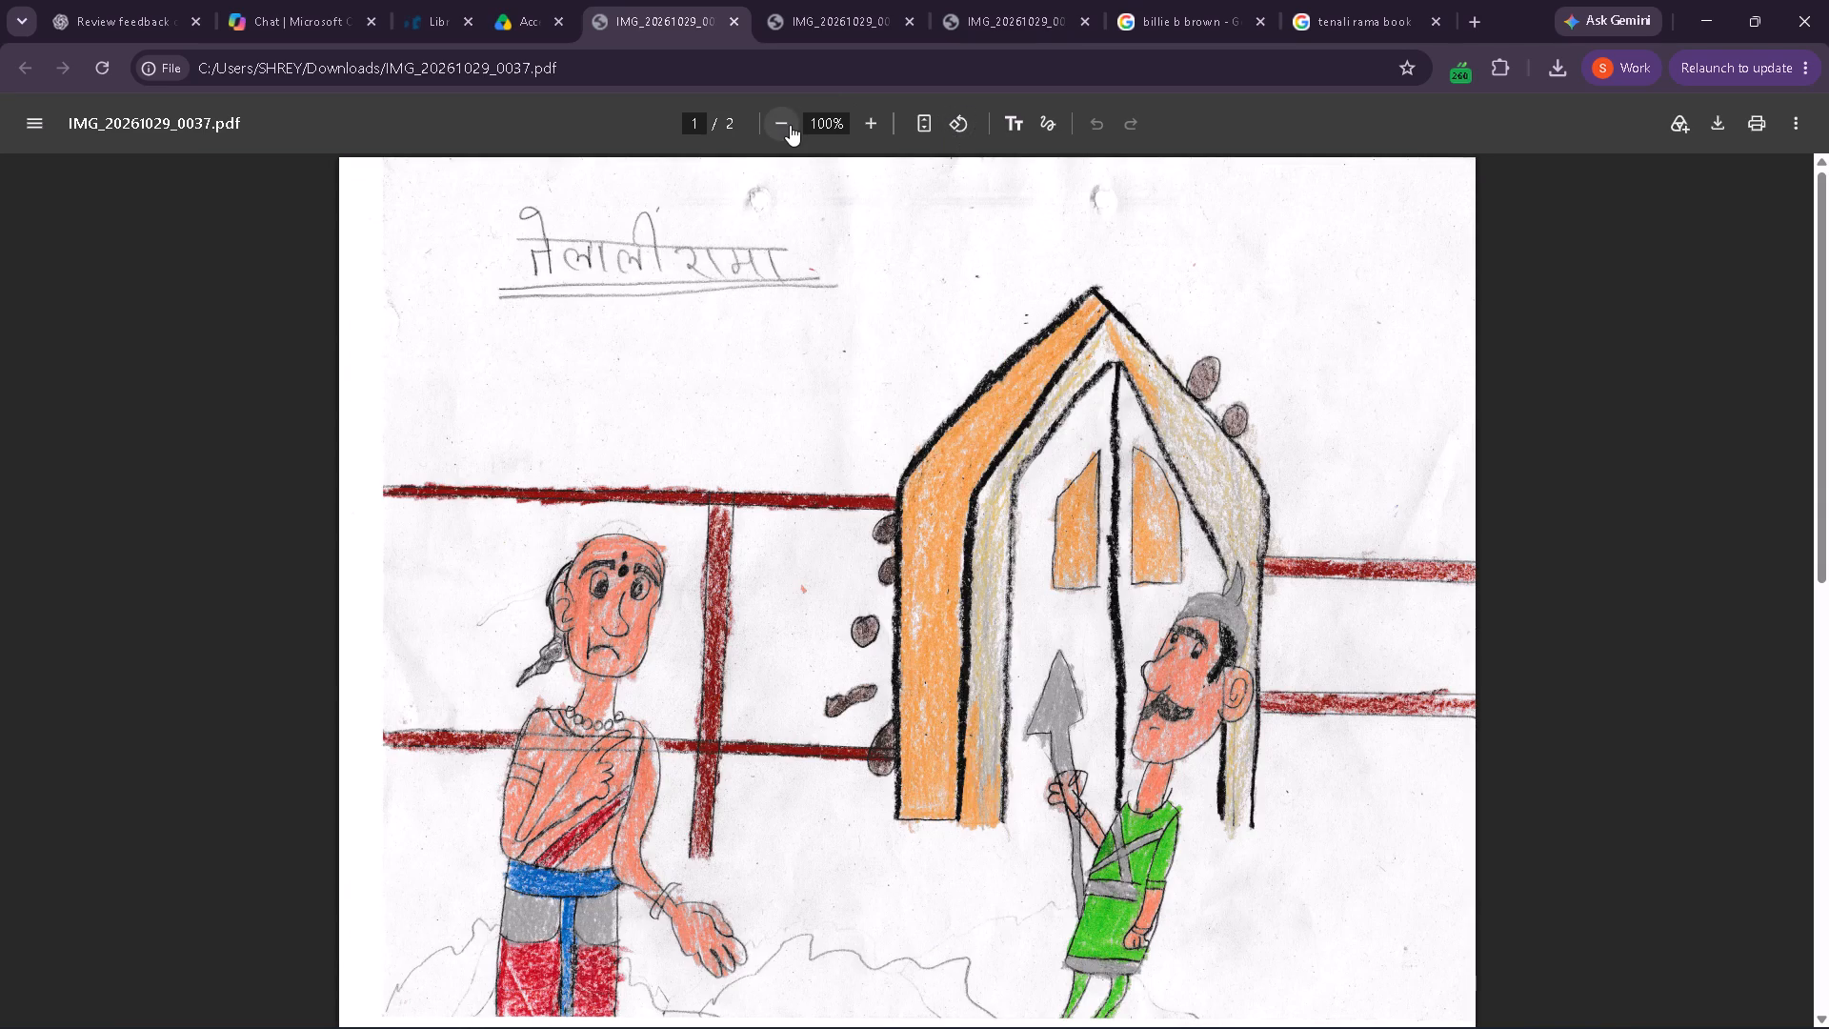
Capture a rectangular screen snip of the full Tenali Rama drawing on page 1, leaving out the blank strip beside it.
double_click(790, 125)
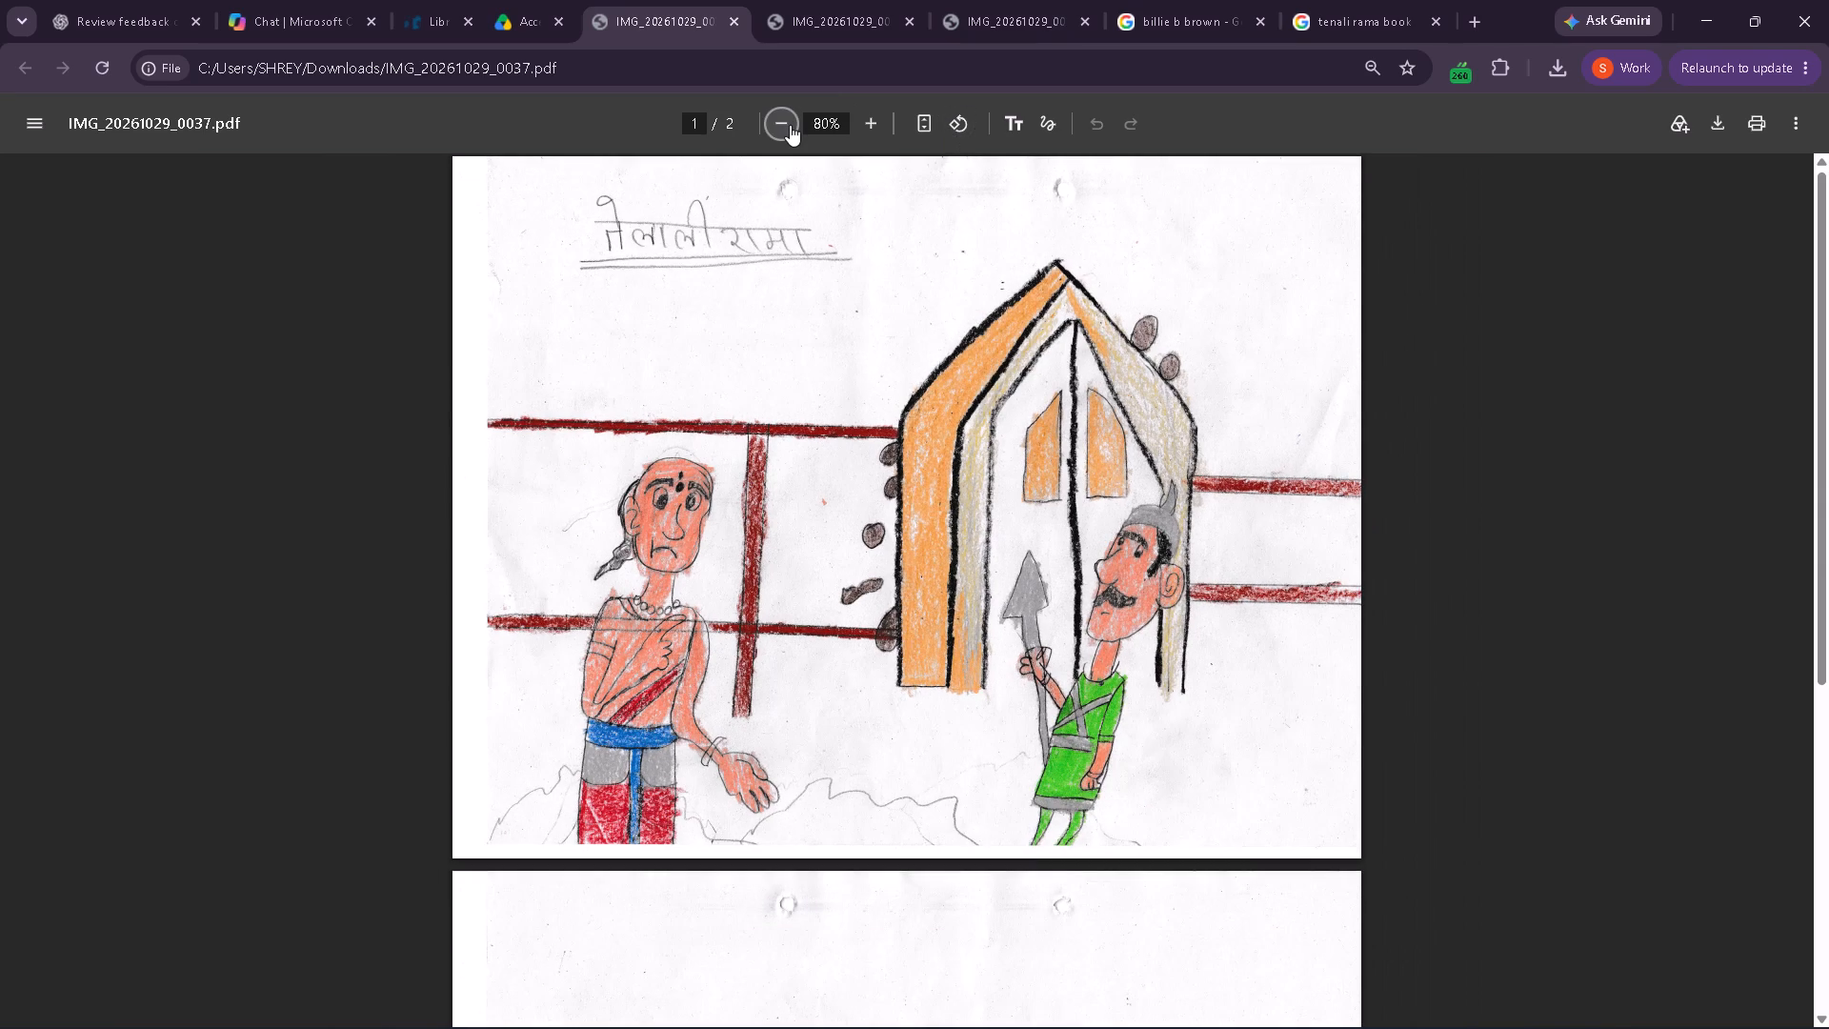
key("shift+super+s")
left_click_drag(487, 157, 843, 595)
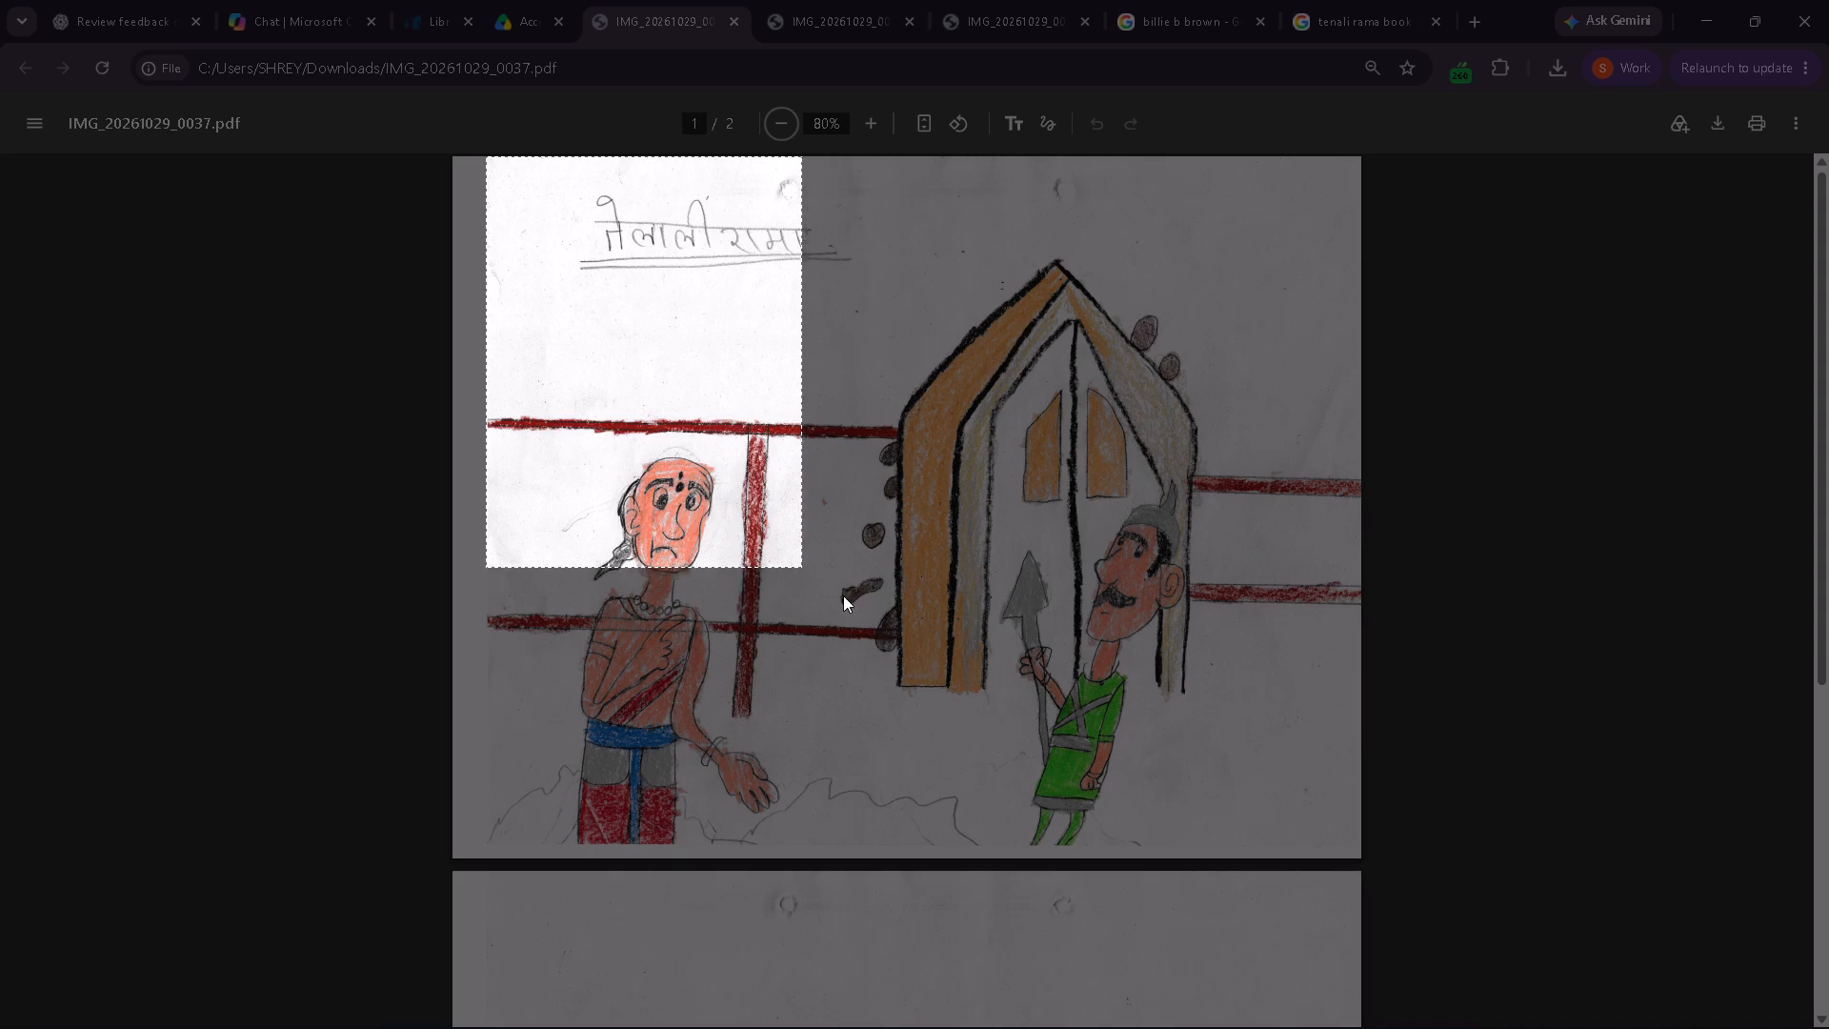
left_click_drag(843, 595, 1081, 847)
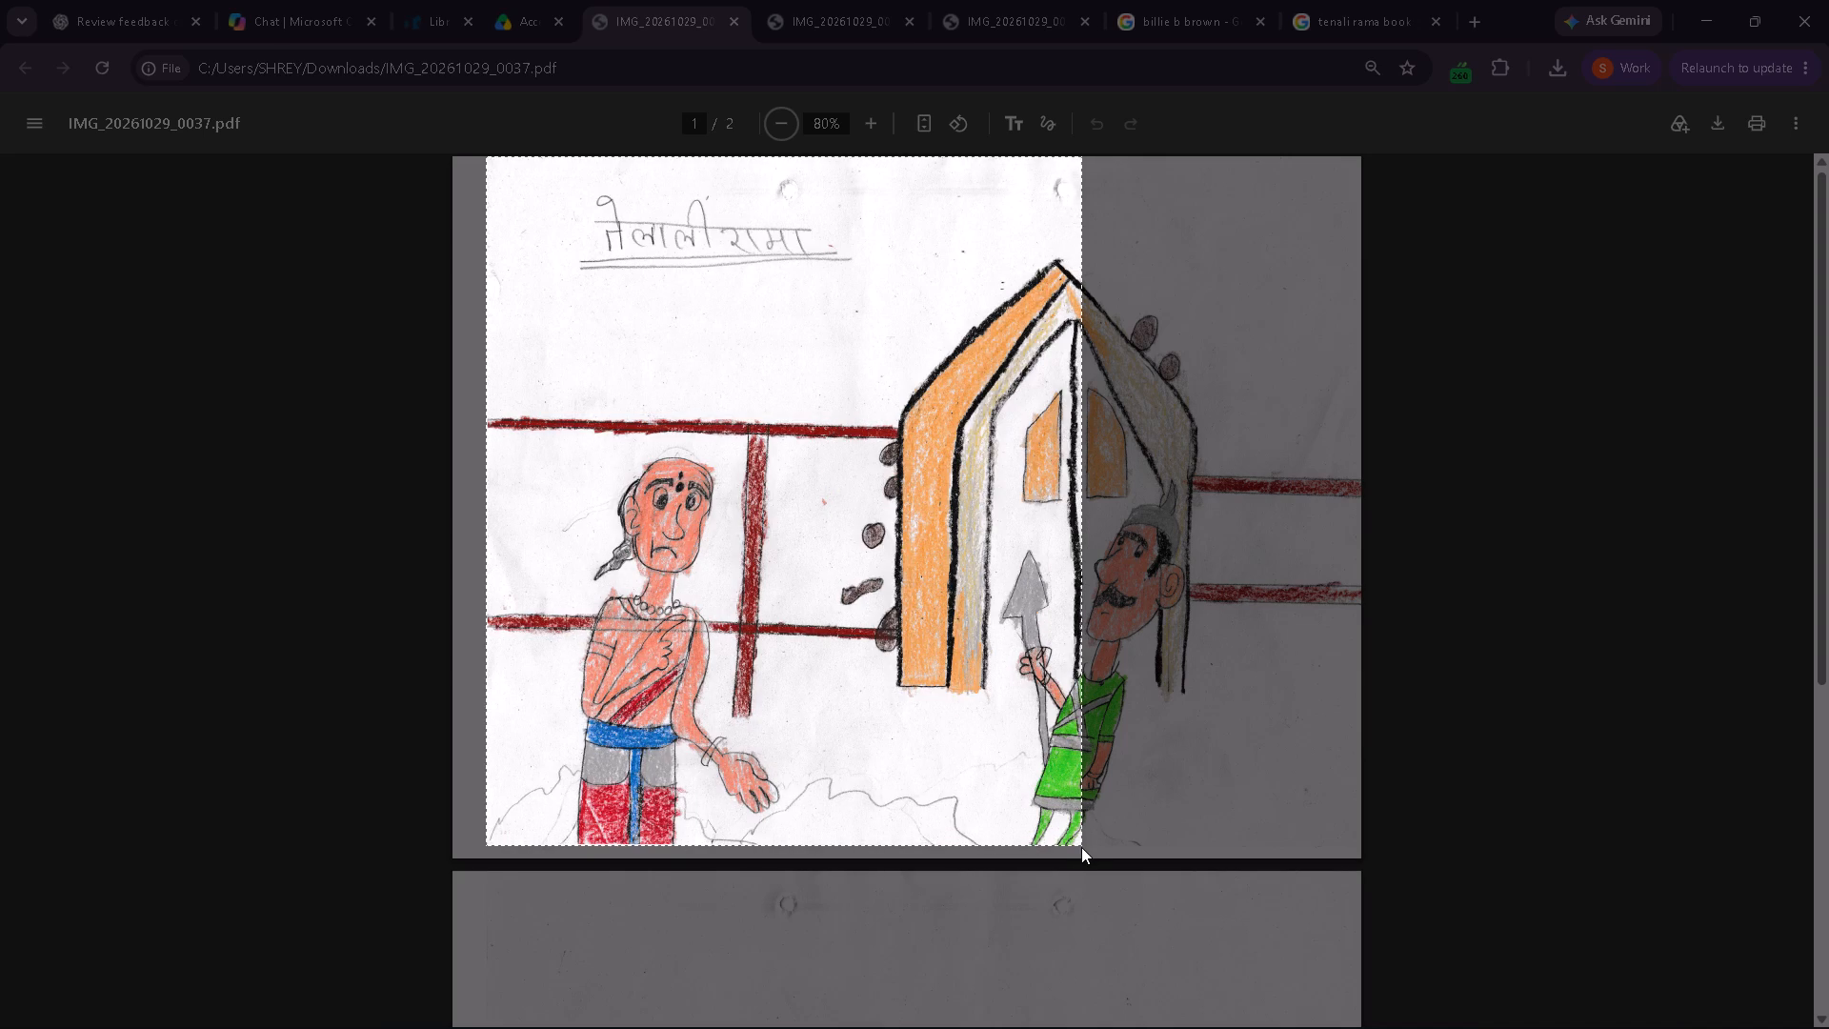
left_click_drag(1081, 847, 1281, 847)
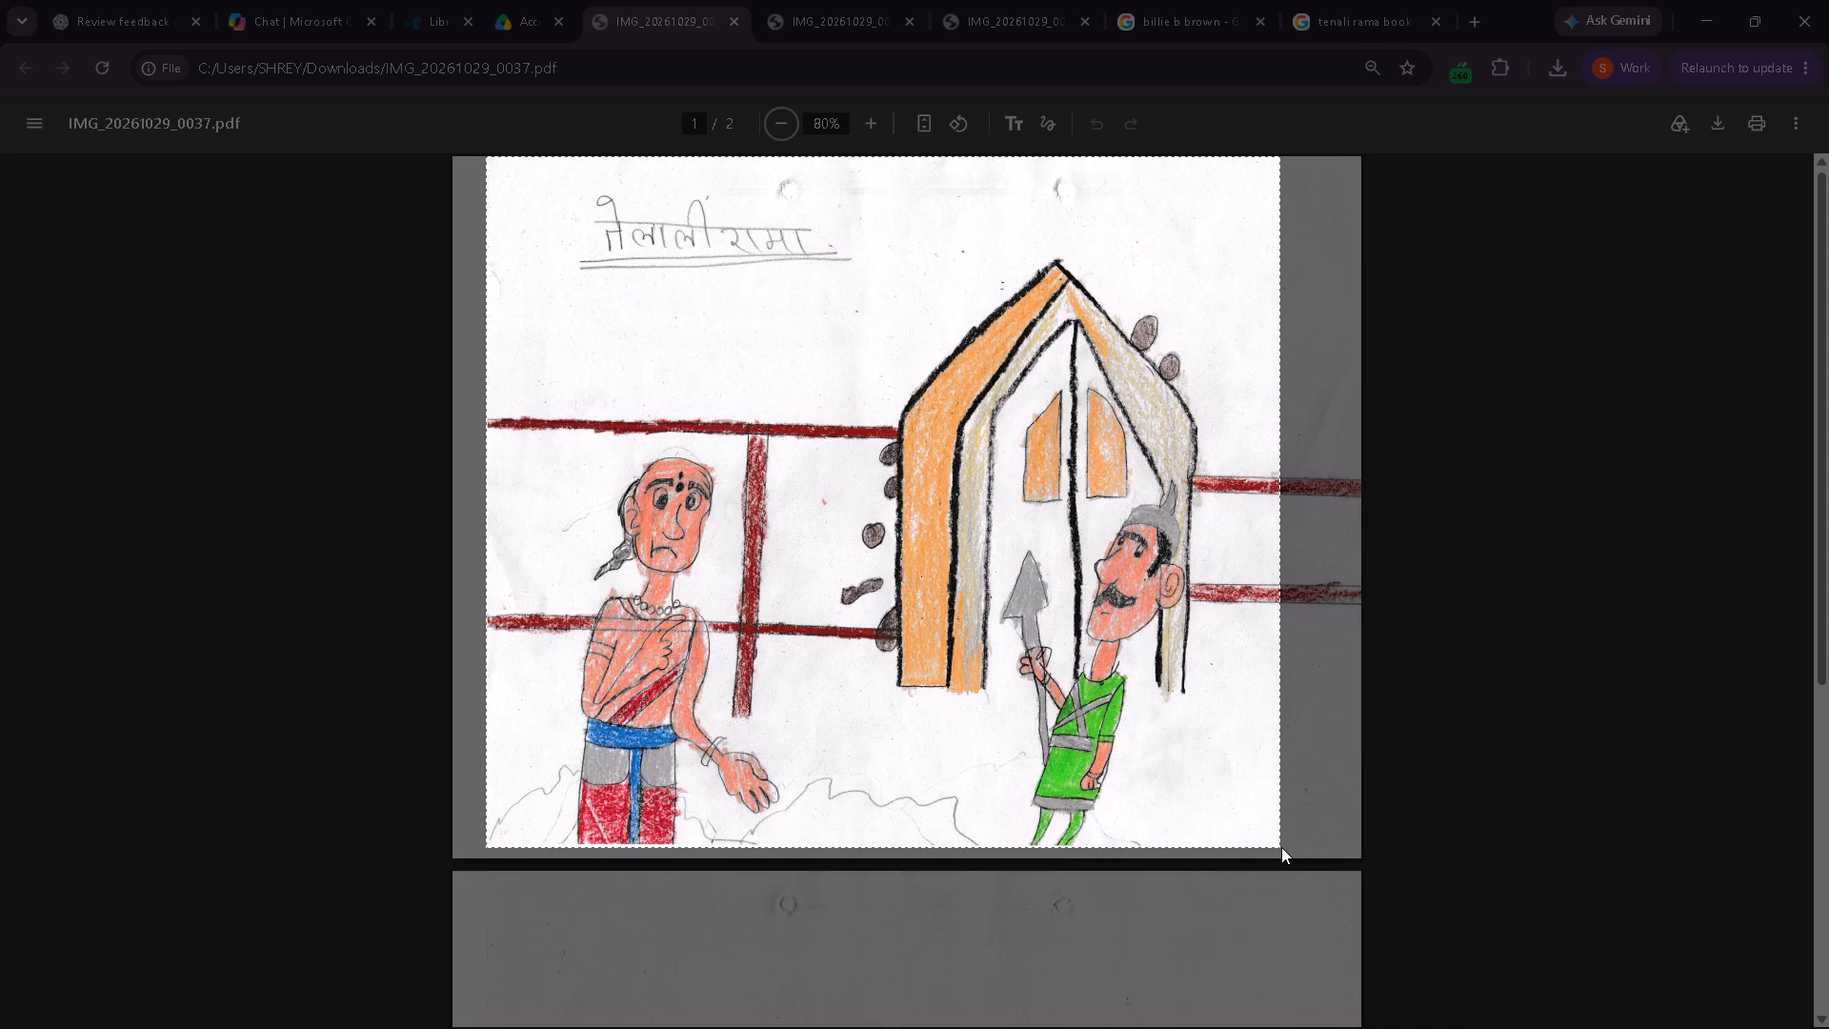
left_click_drag(1281, 847, 1356, 847)
left_click(729, 878)
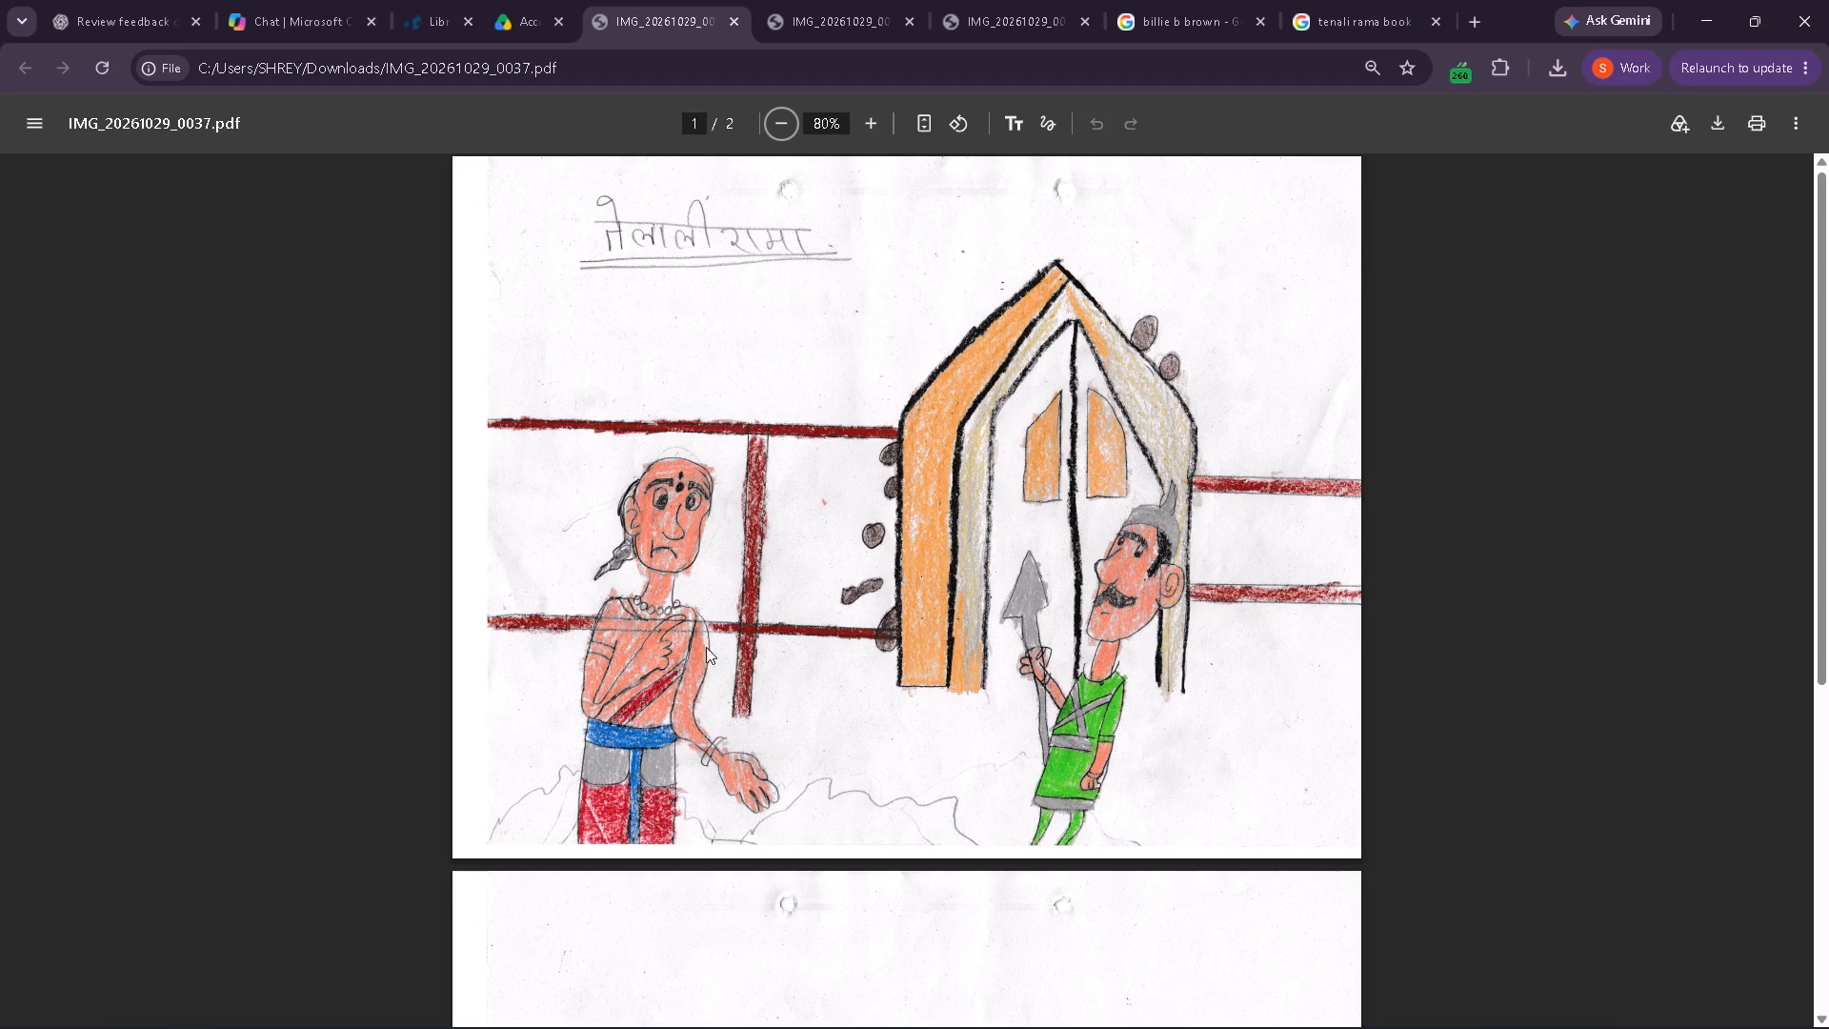
Return to the split view with the Libration admin and open its Submissions section.
left_click(435, 2)
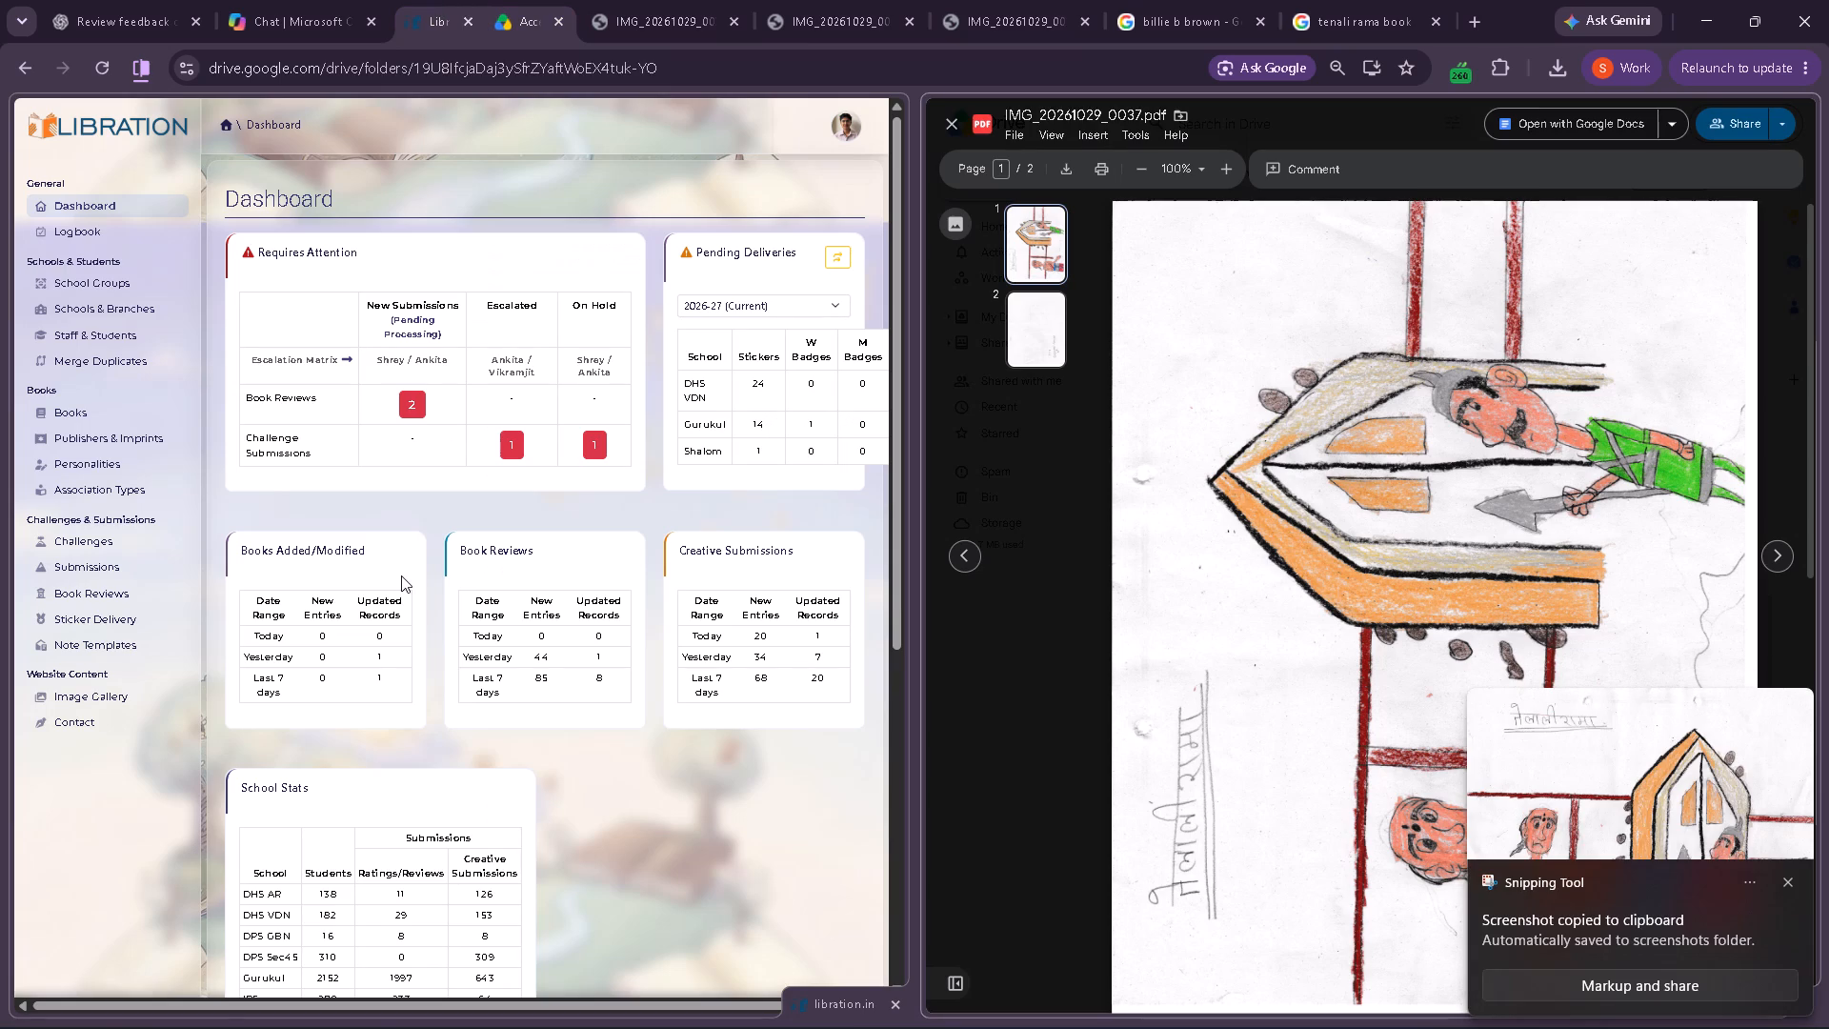
left_click(102, 572)
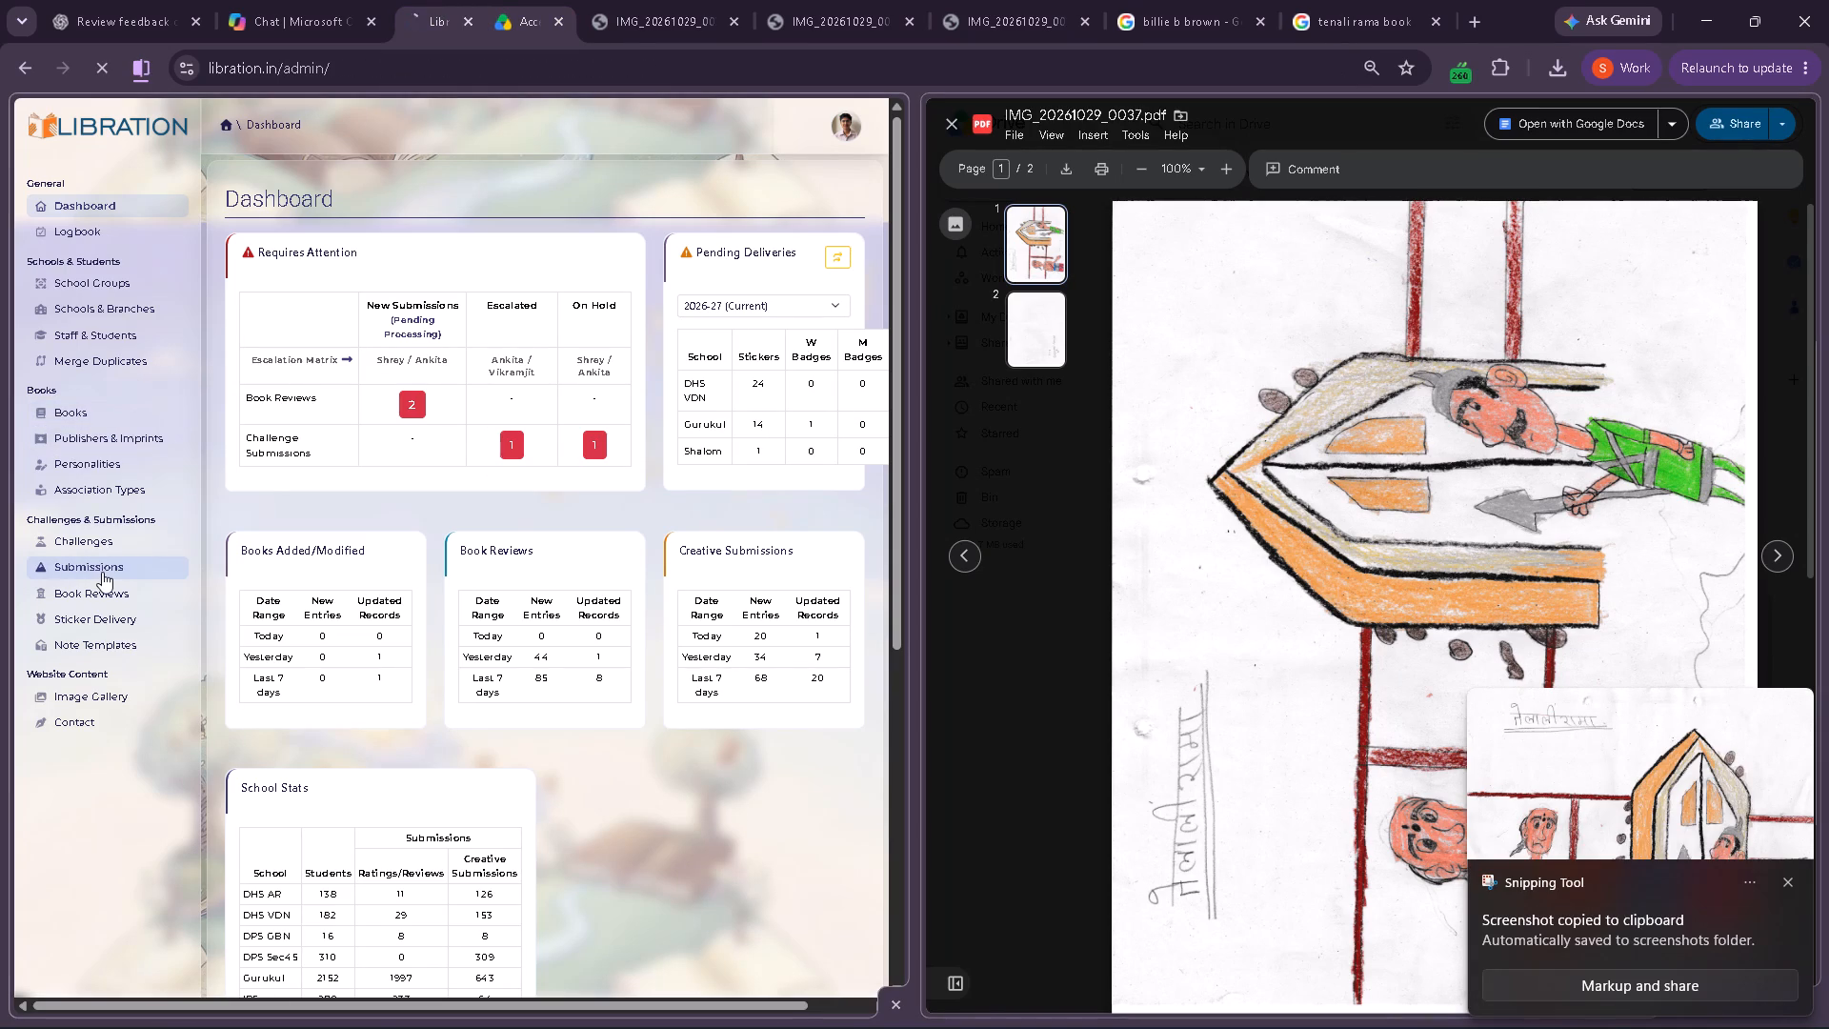
Look up the student's handwritten details on page 2 of IMG_20261029_0037.pdf in the Drive preview.
scroll(1356, 488, "down", 4)
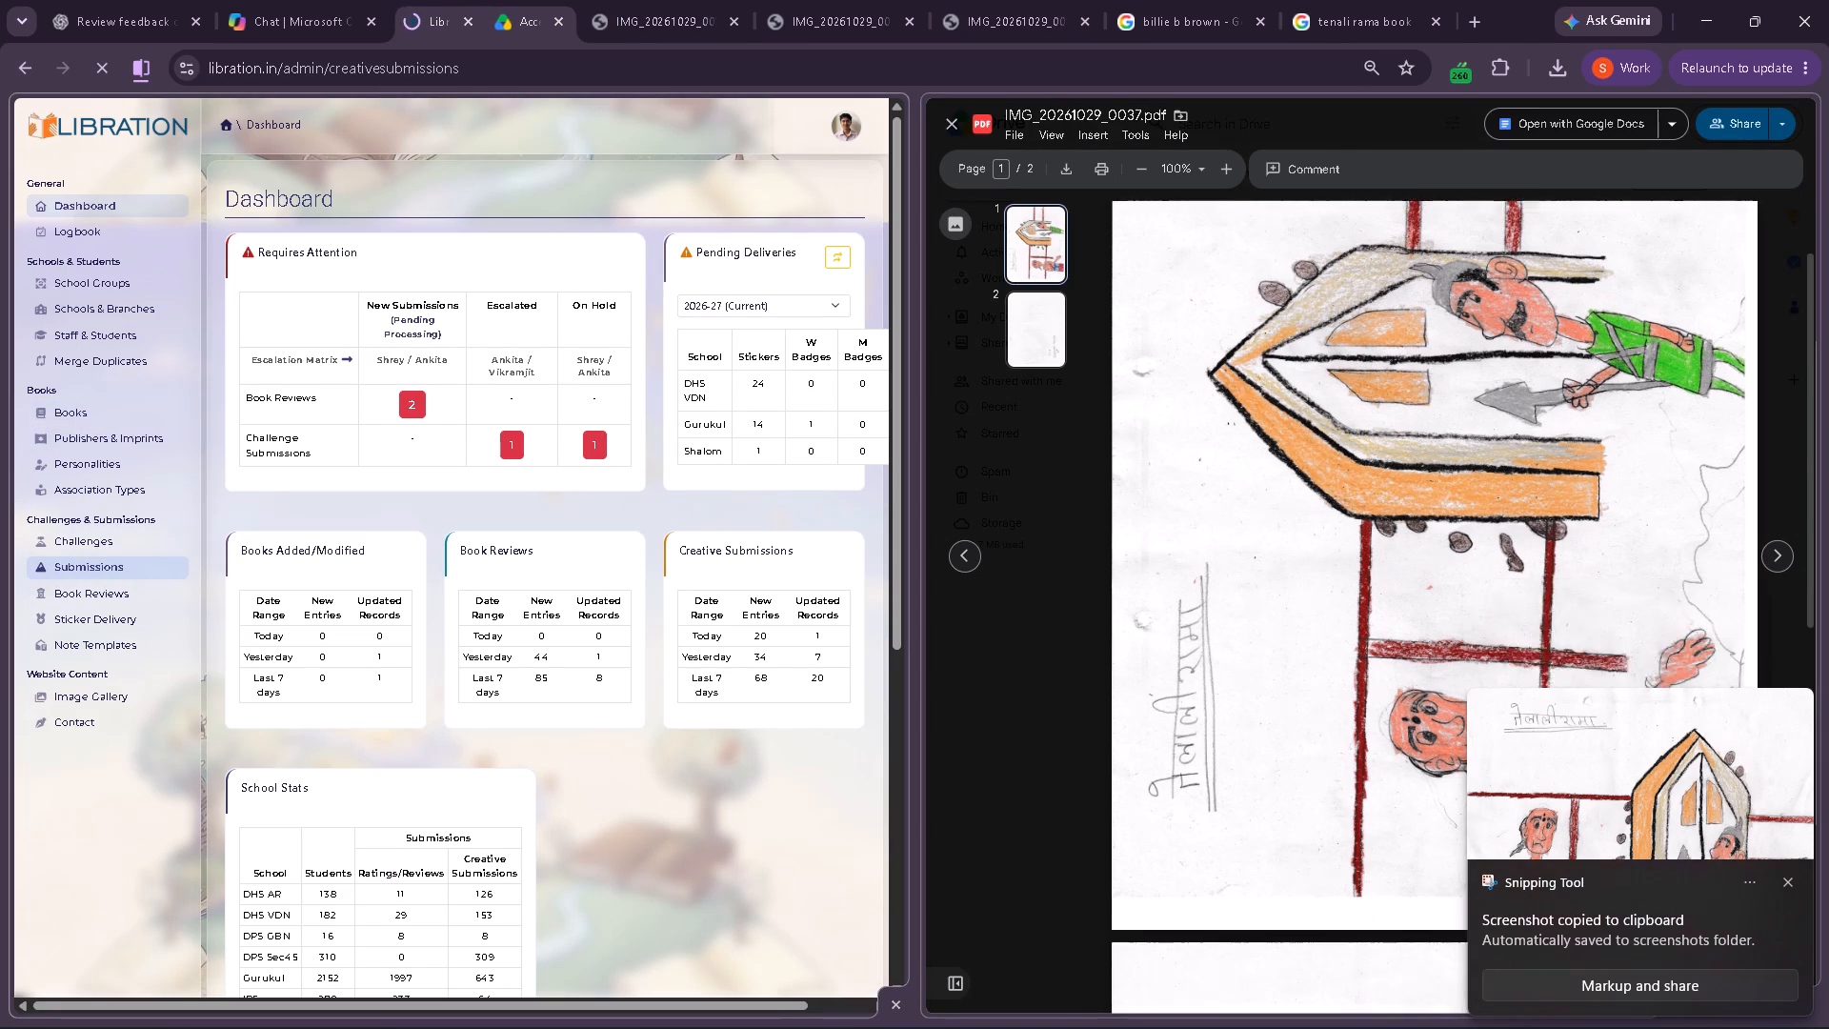
scroll(1356, 488, "down", 12)
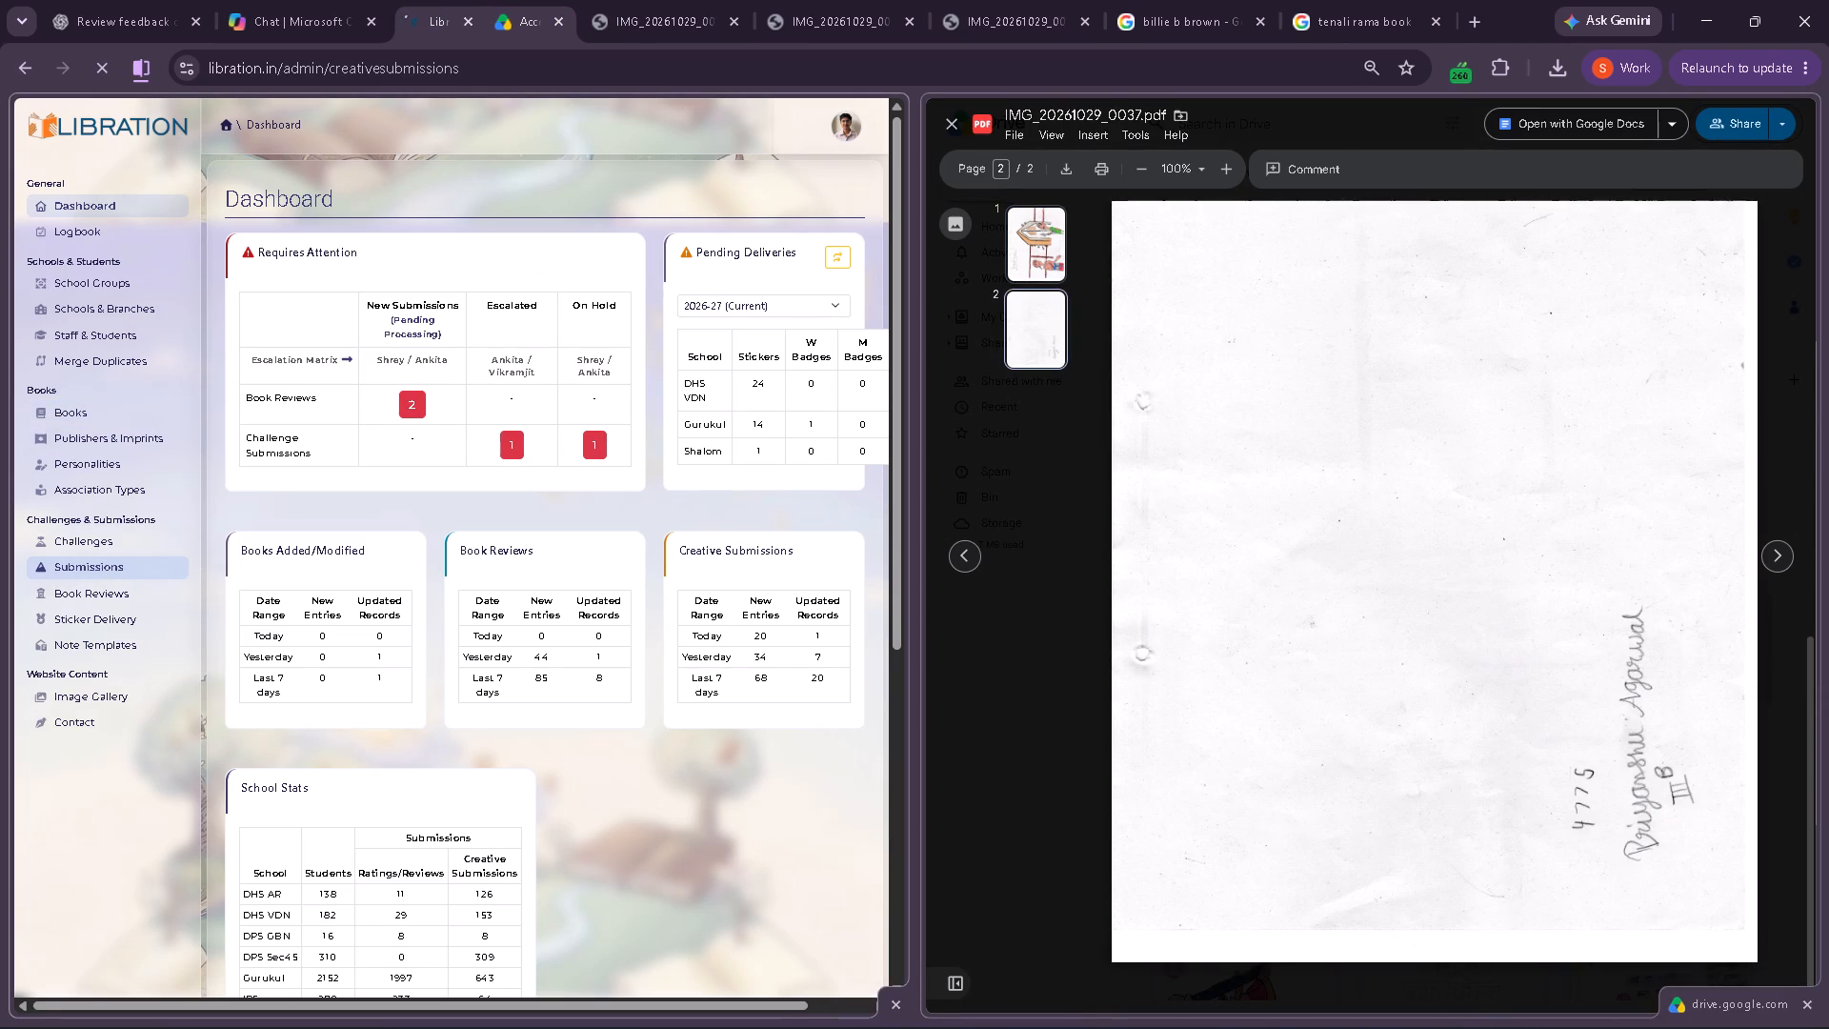
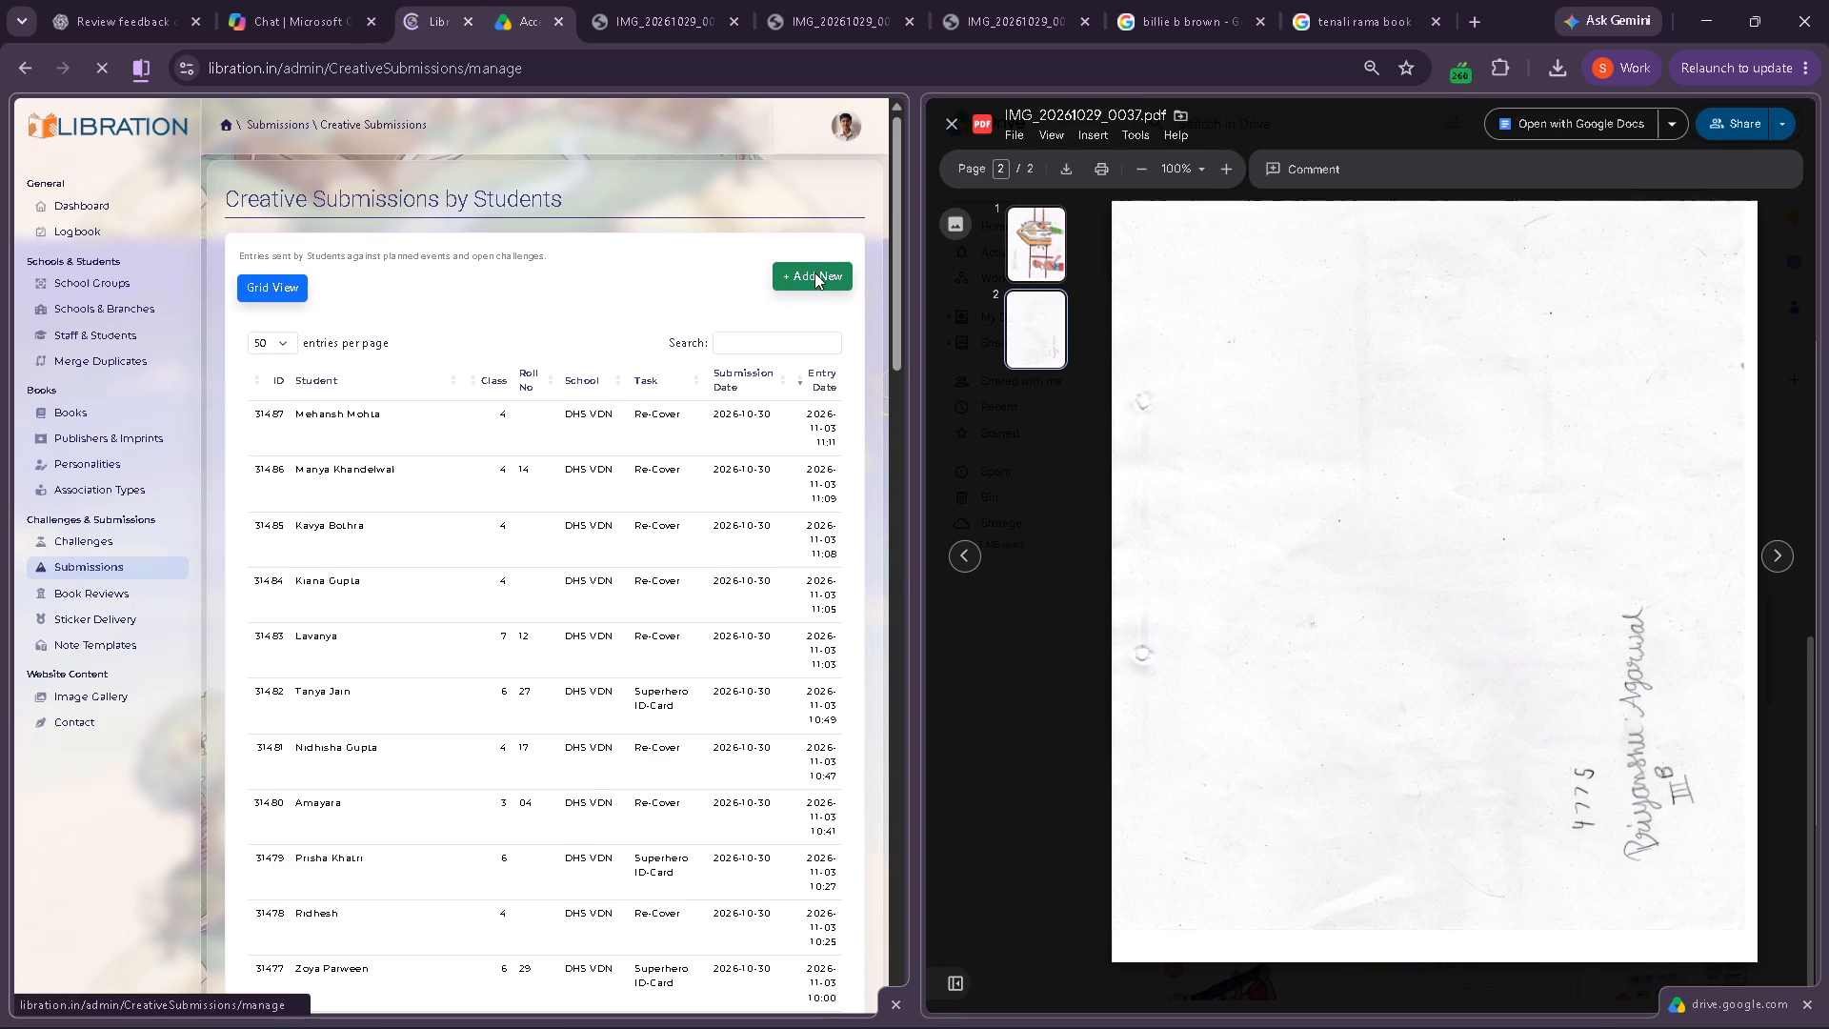
Search the existing student database for the first name handwritten on page 2 of the scan.
left_click(487, 370)
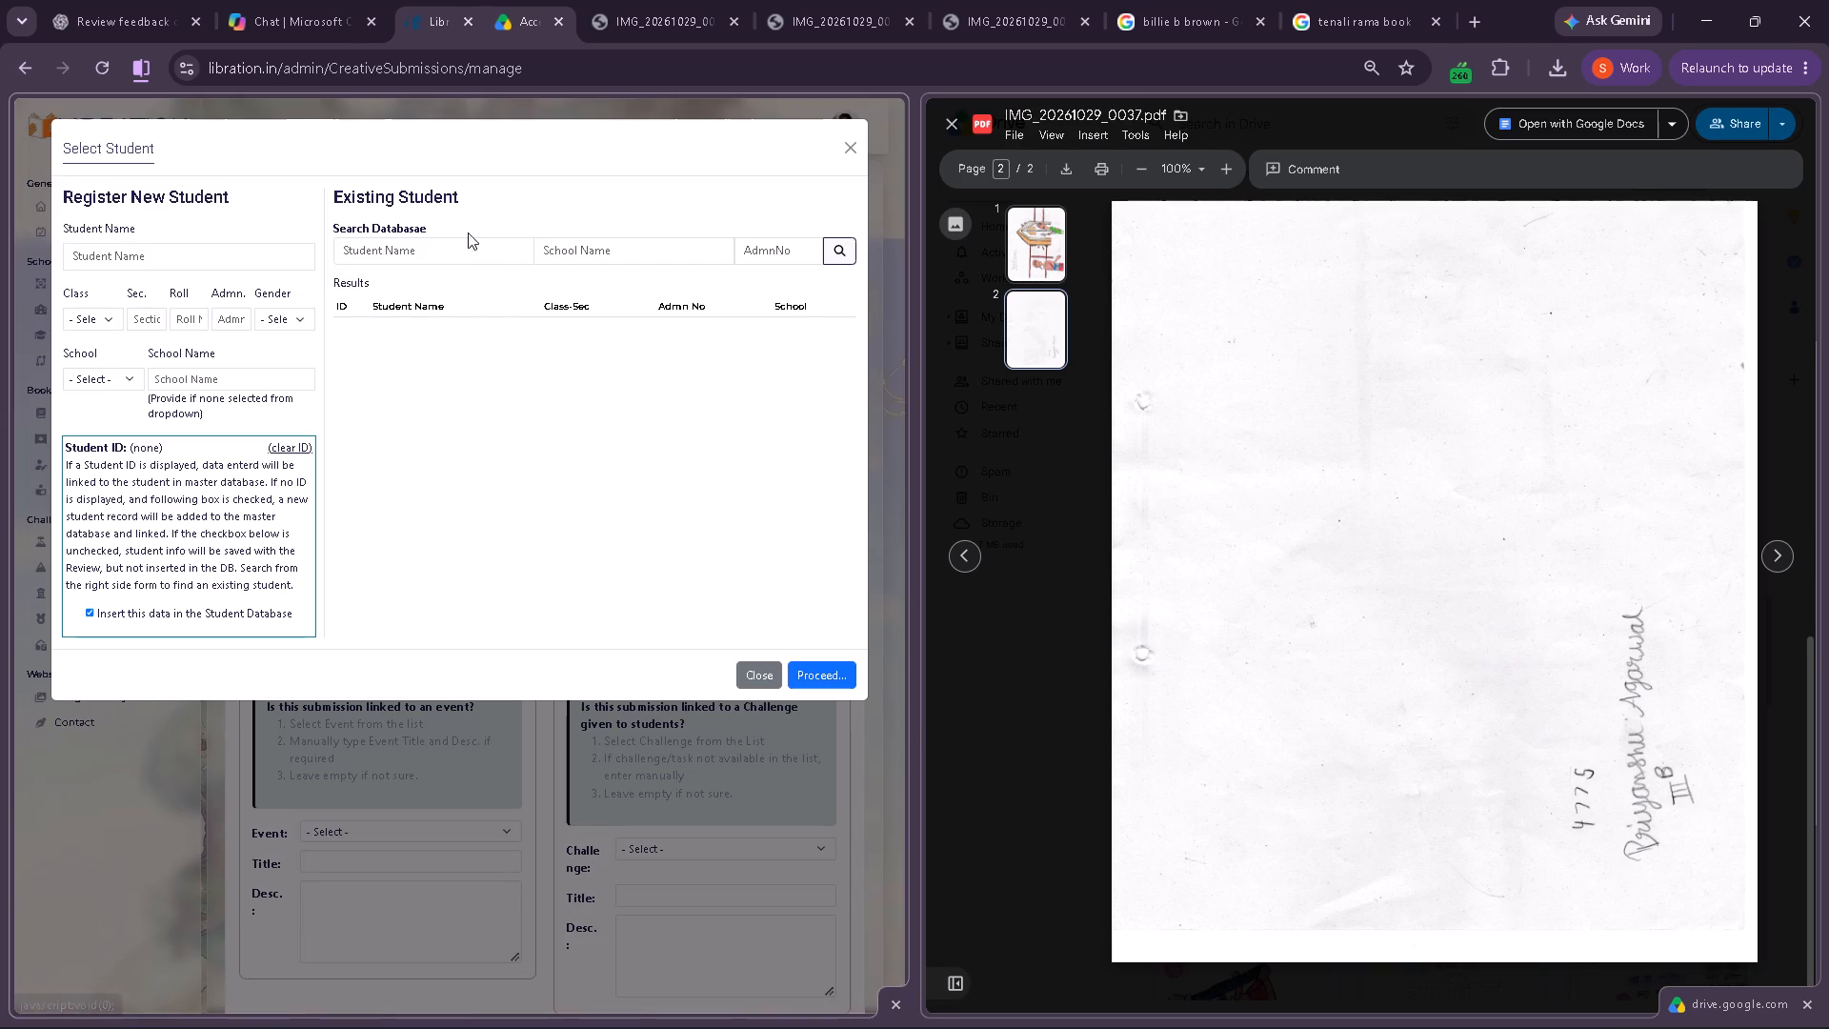
left_click(458, 244)
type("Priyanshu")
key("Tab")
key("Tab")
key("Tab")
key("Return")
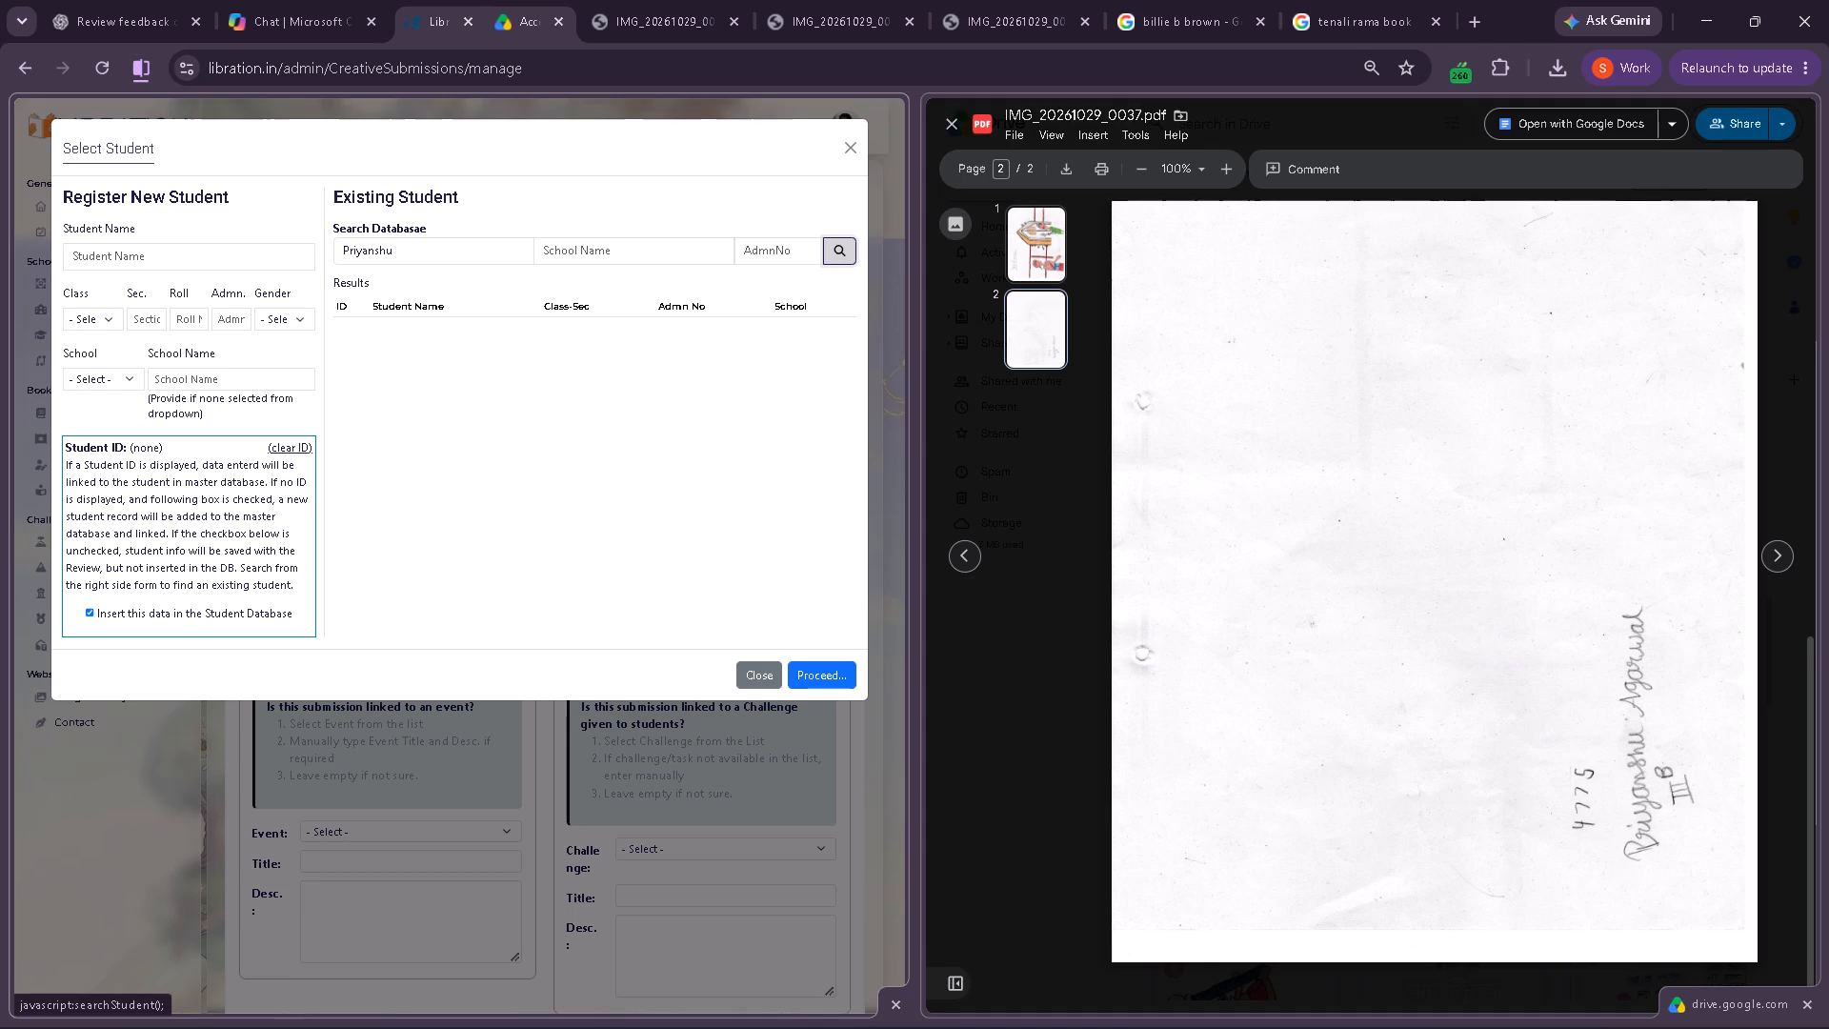
Move the first name from the database search into the new student's name and add the surname from the scan.
left_click(458, 246)
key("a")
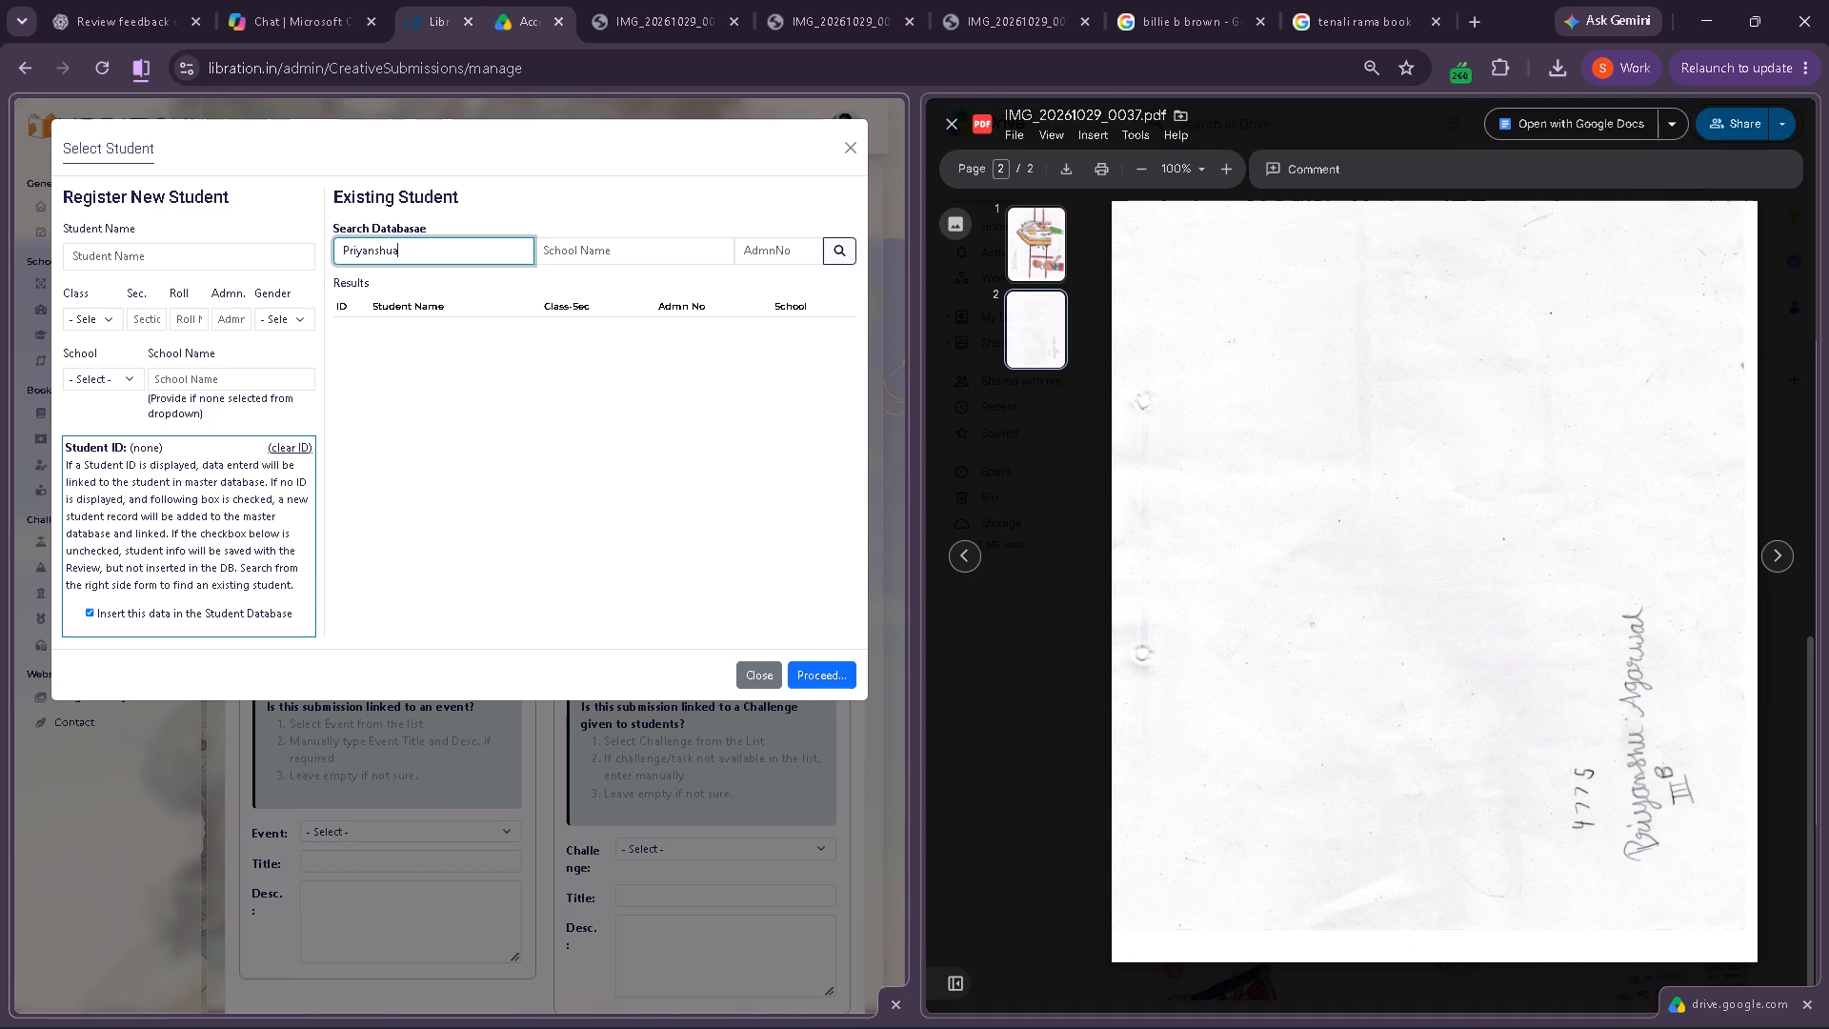
key("BackSpace")
key("ctrl+a")
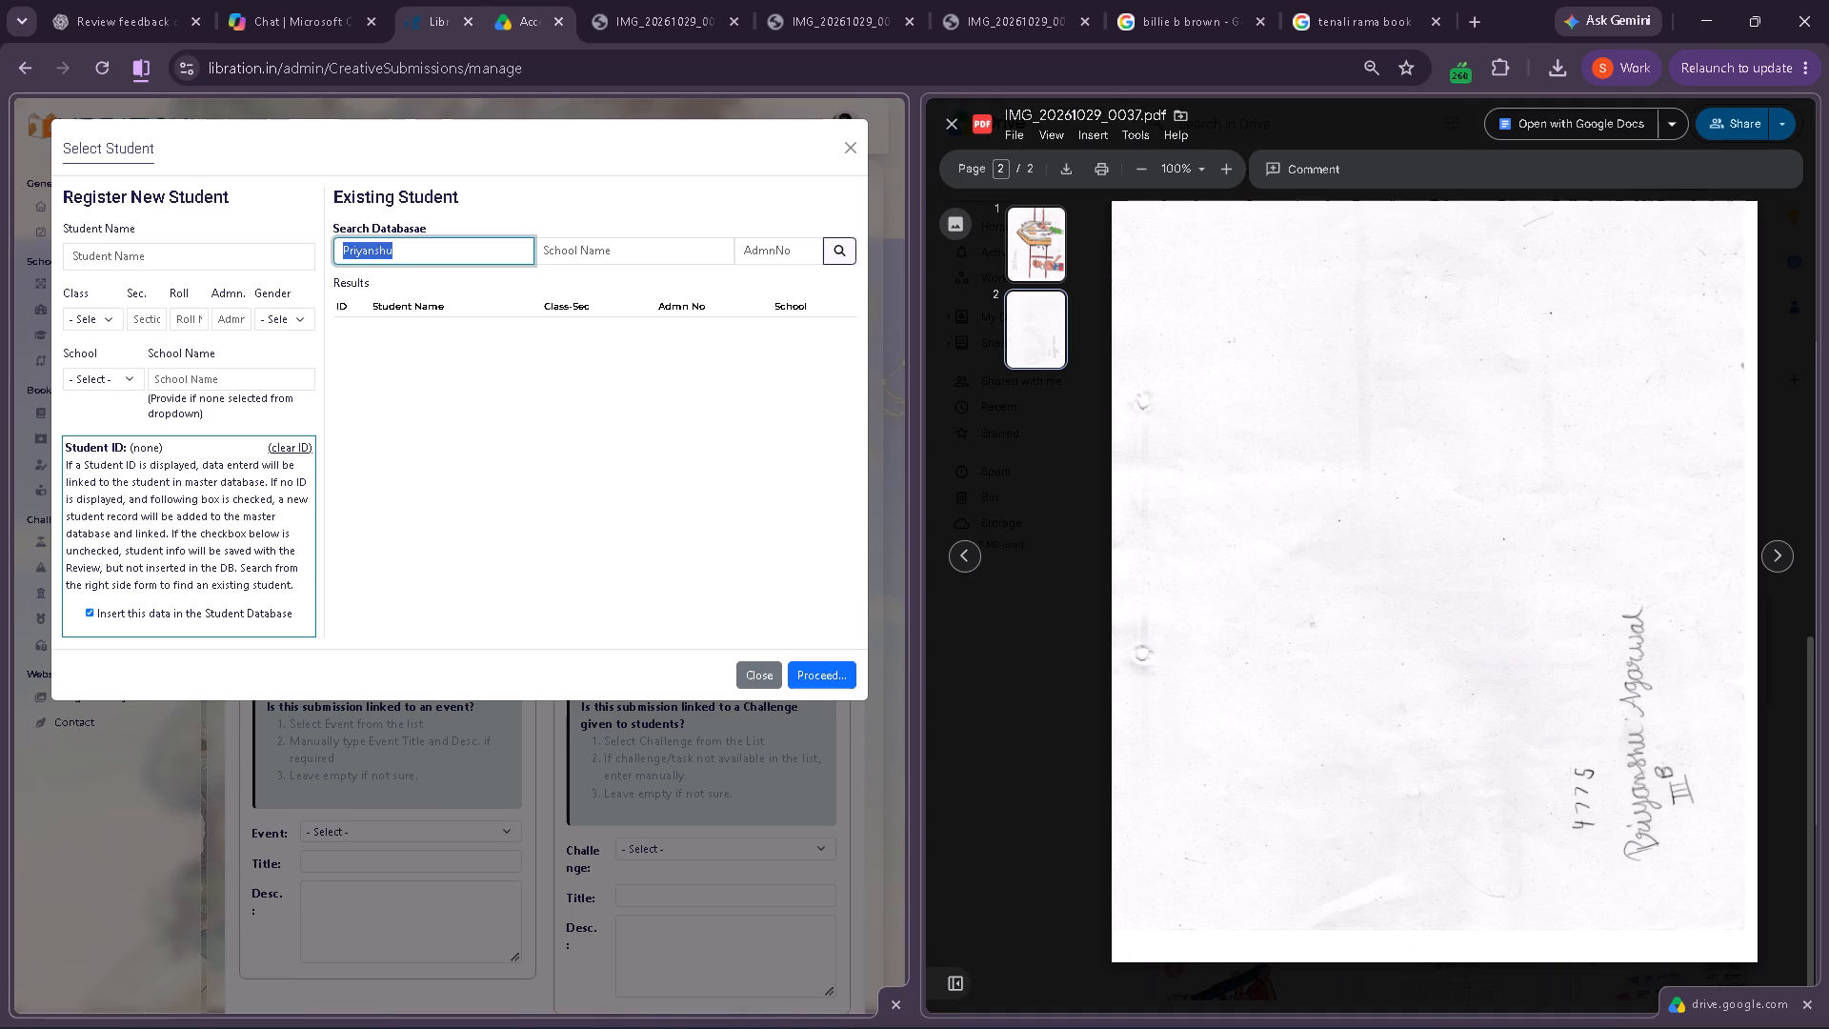
key("ctrl+x")
left_click(188, 259, "ctrl")
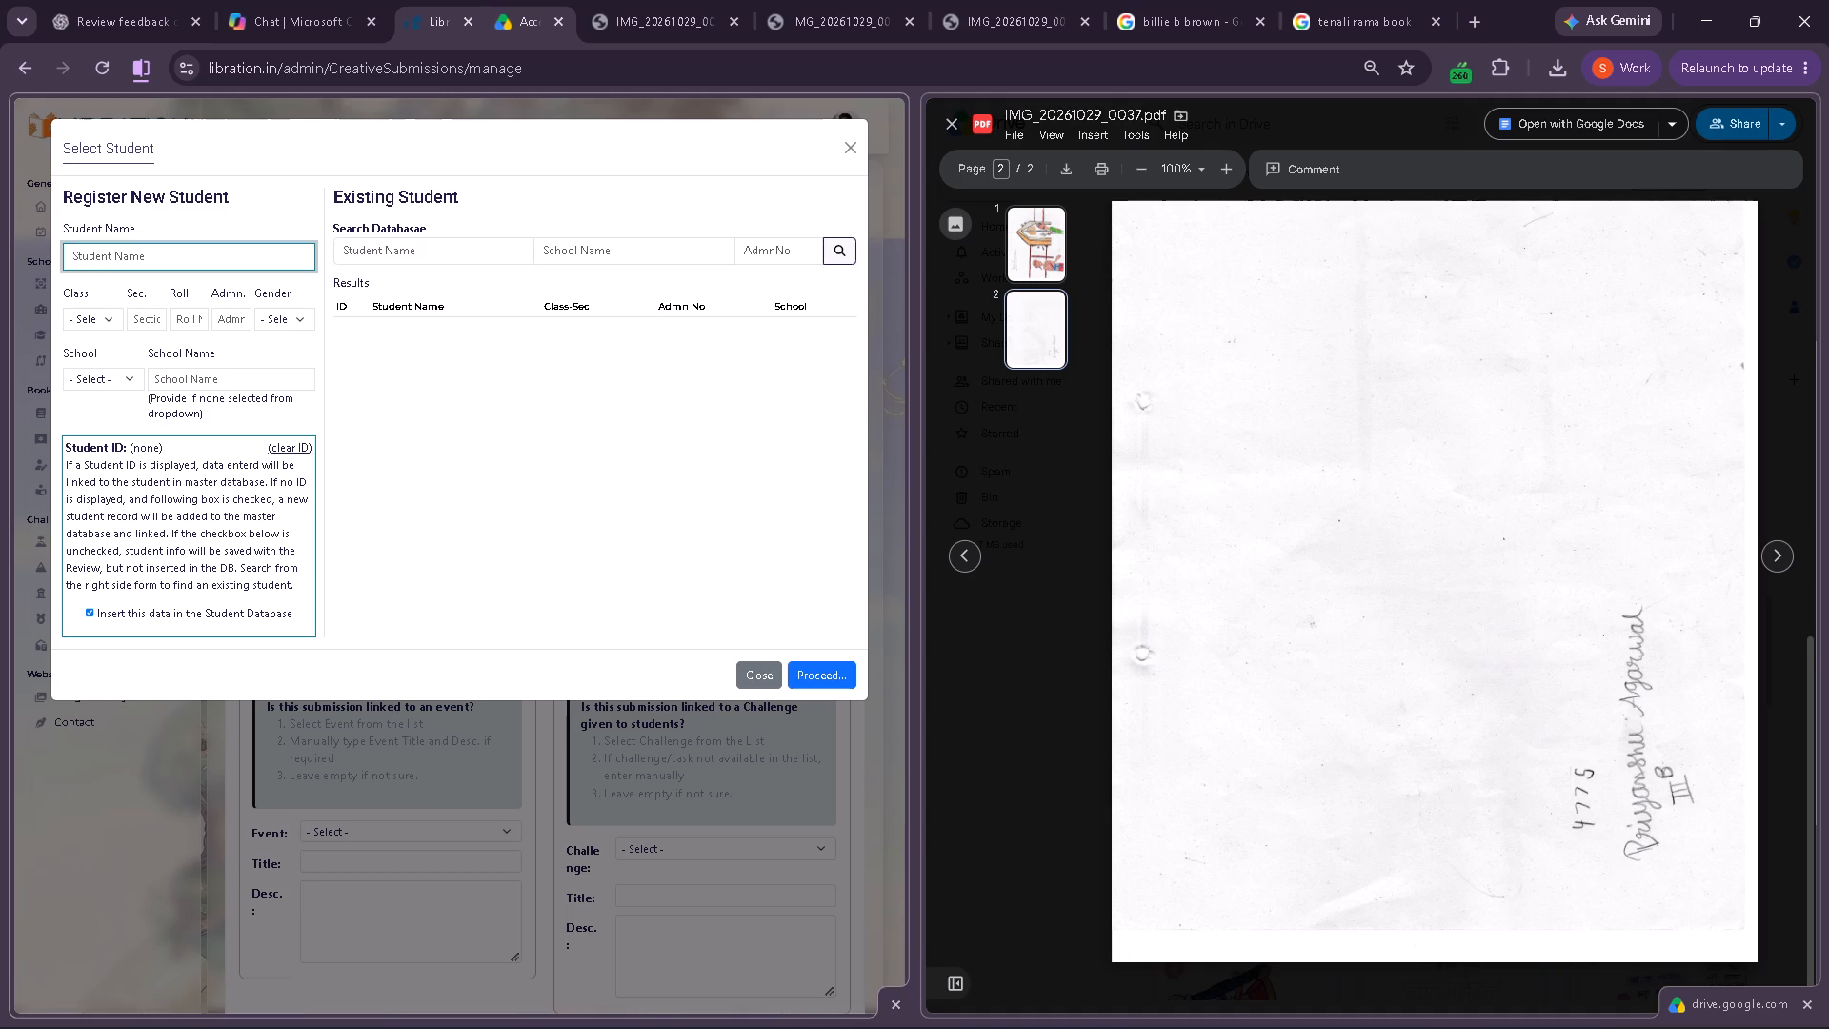
key("ctrl+v")
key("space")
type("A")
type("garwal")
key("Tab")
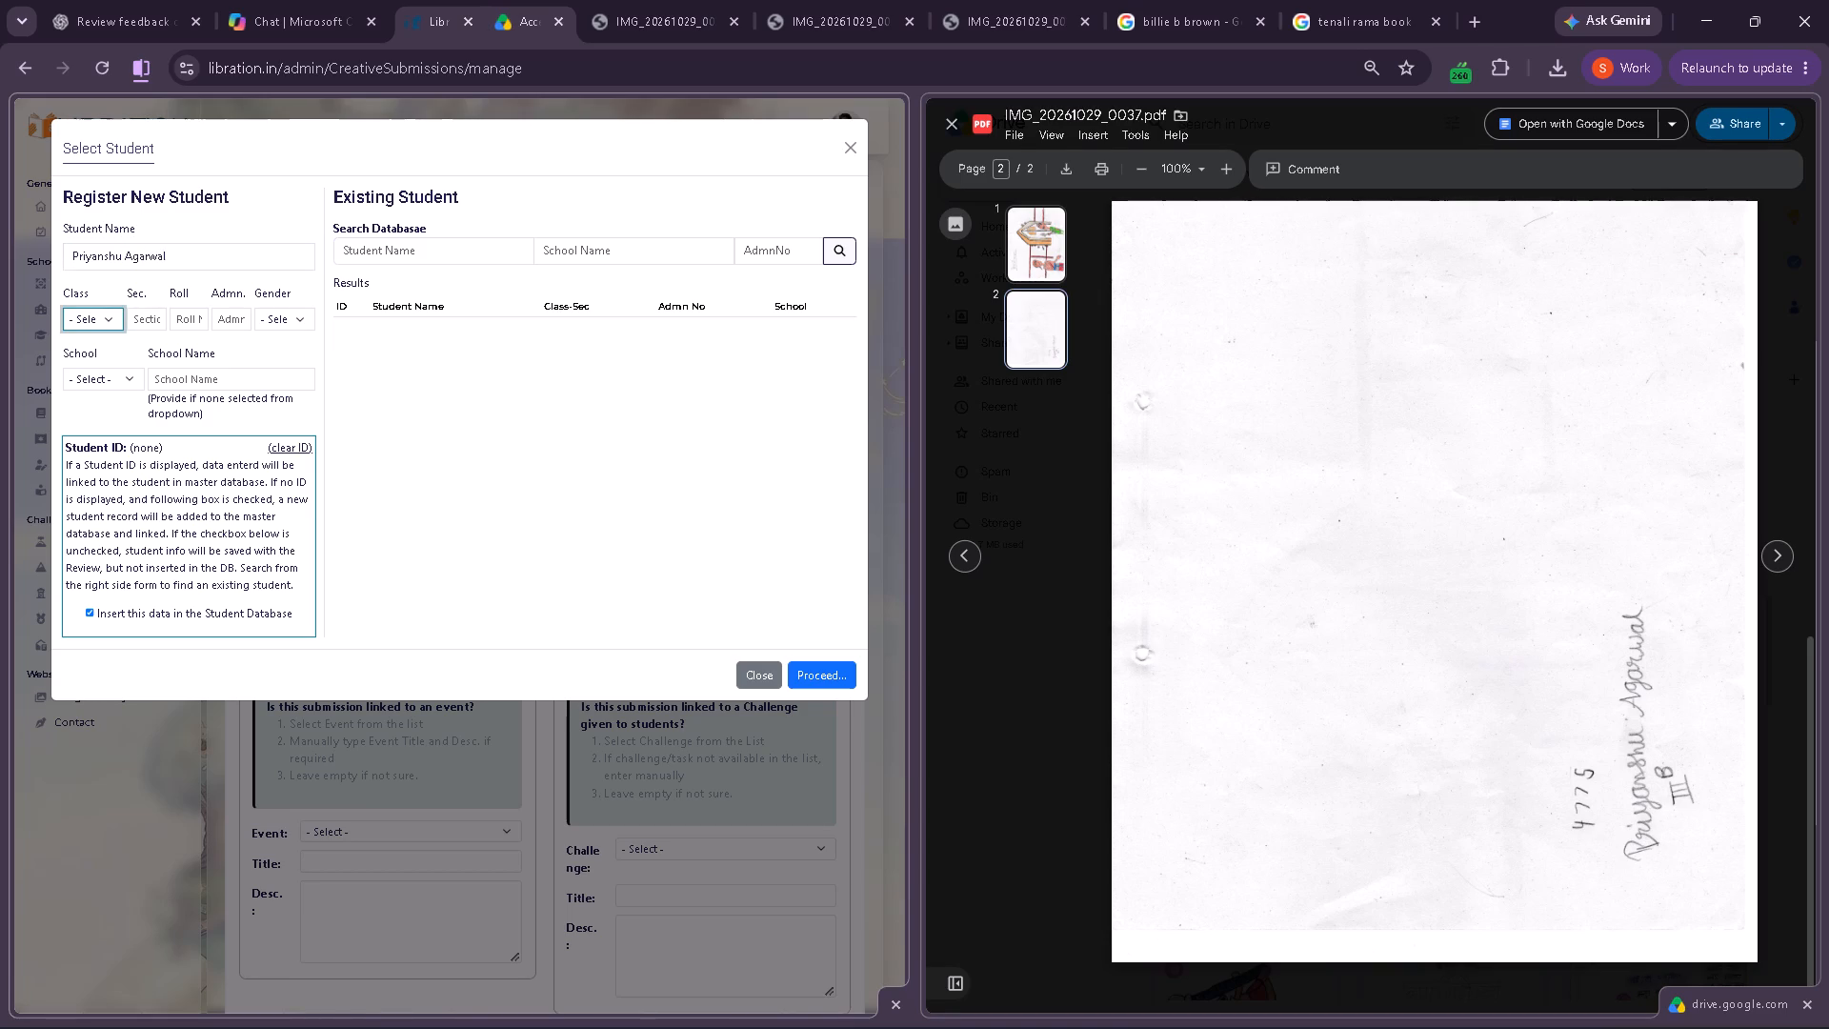
Set the new student's class to 3, section to B and school to DHS VDN, and proceed with the registration.
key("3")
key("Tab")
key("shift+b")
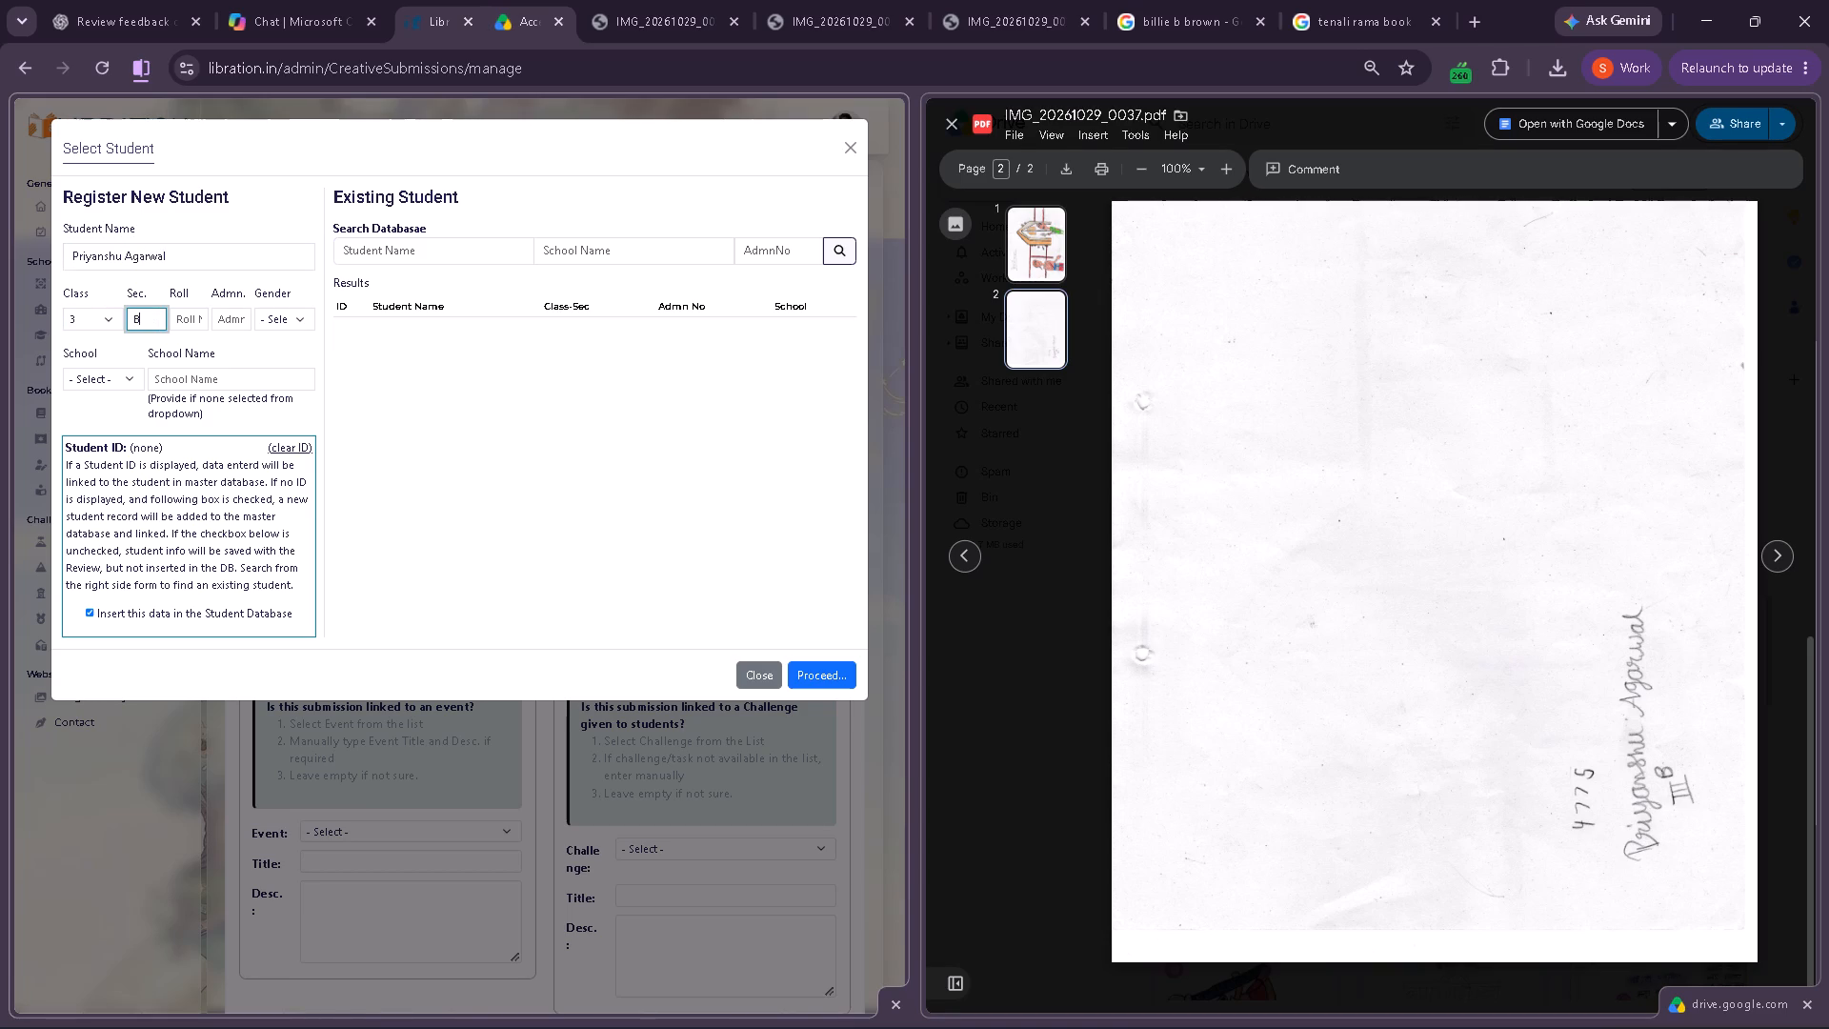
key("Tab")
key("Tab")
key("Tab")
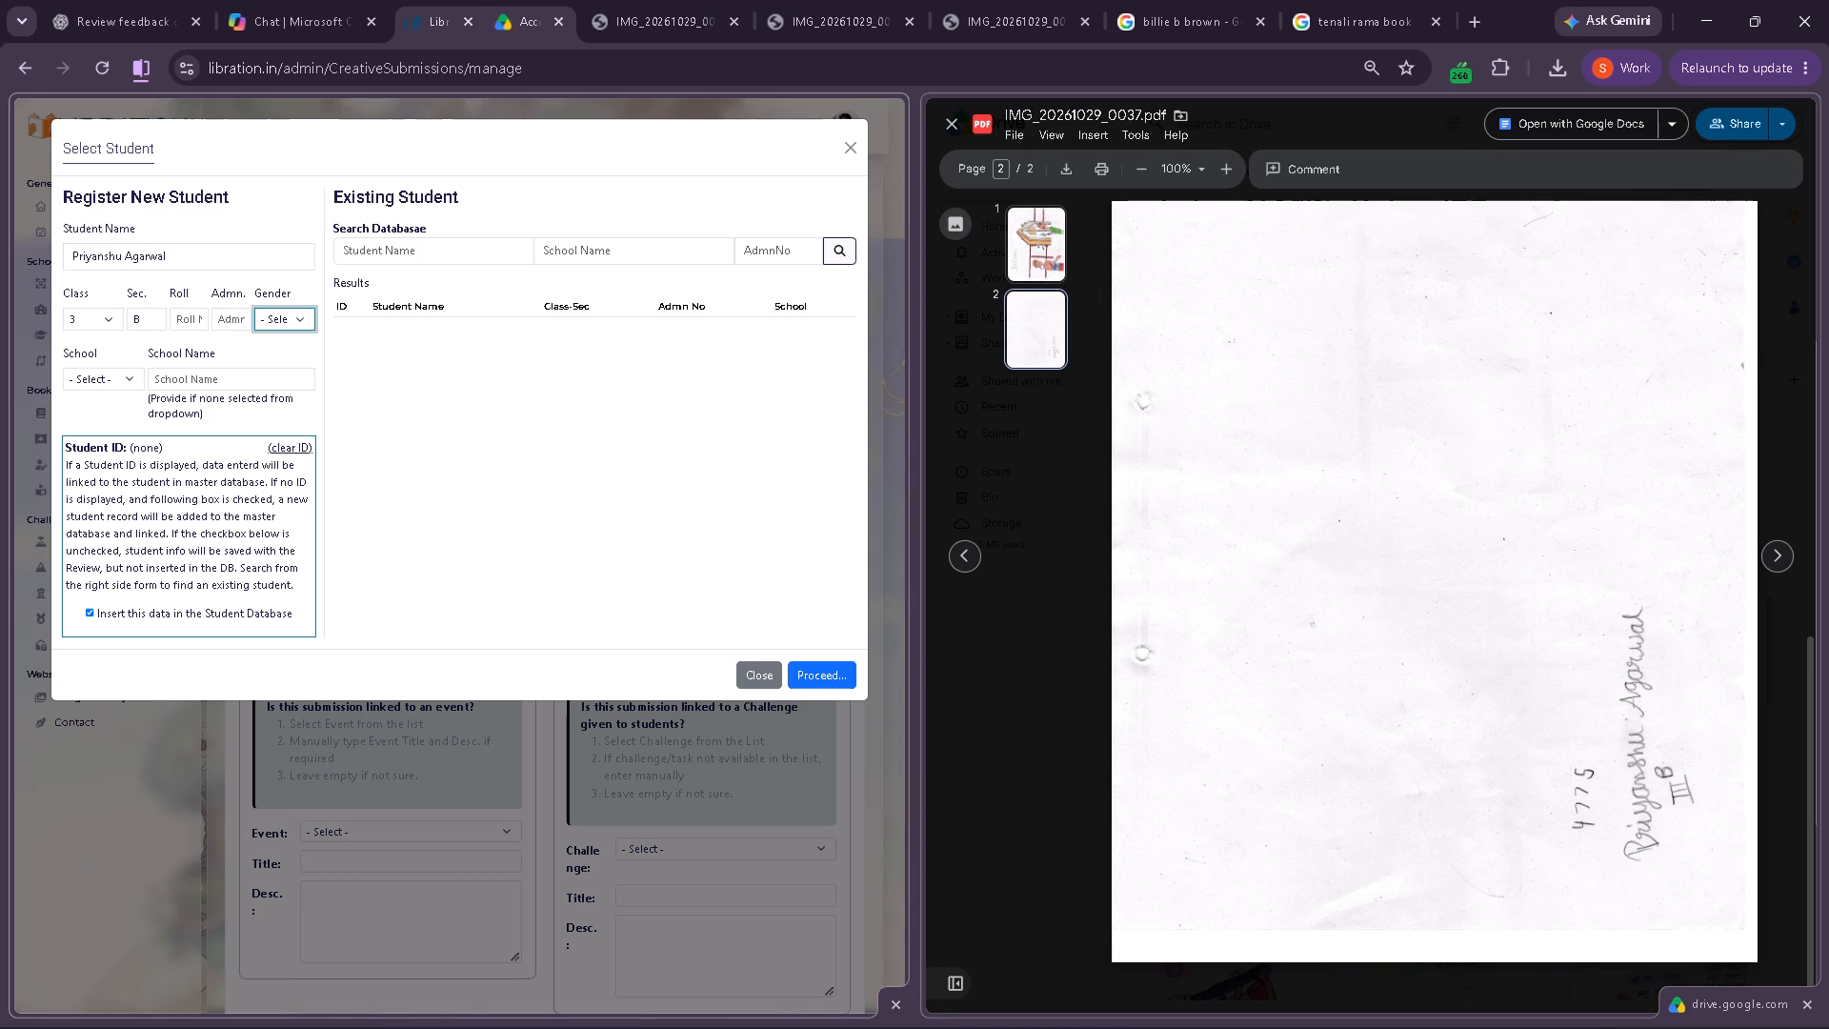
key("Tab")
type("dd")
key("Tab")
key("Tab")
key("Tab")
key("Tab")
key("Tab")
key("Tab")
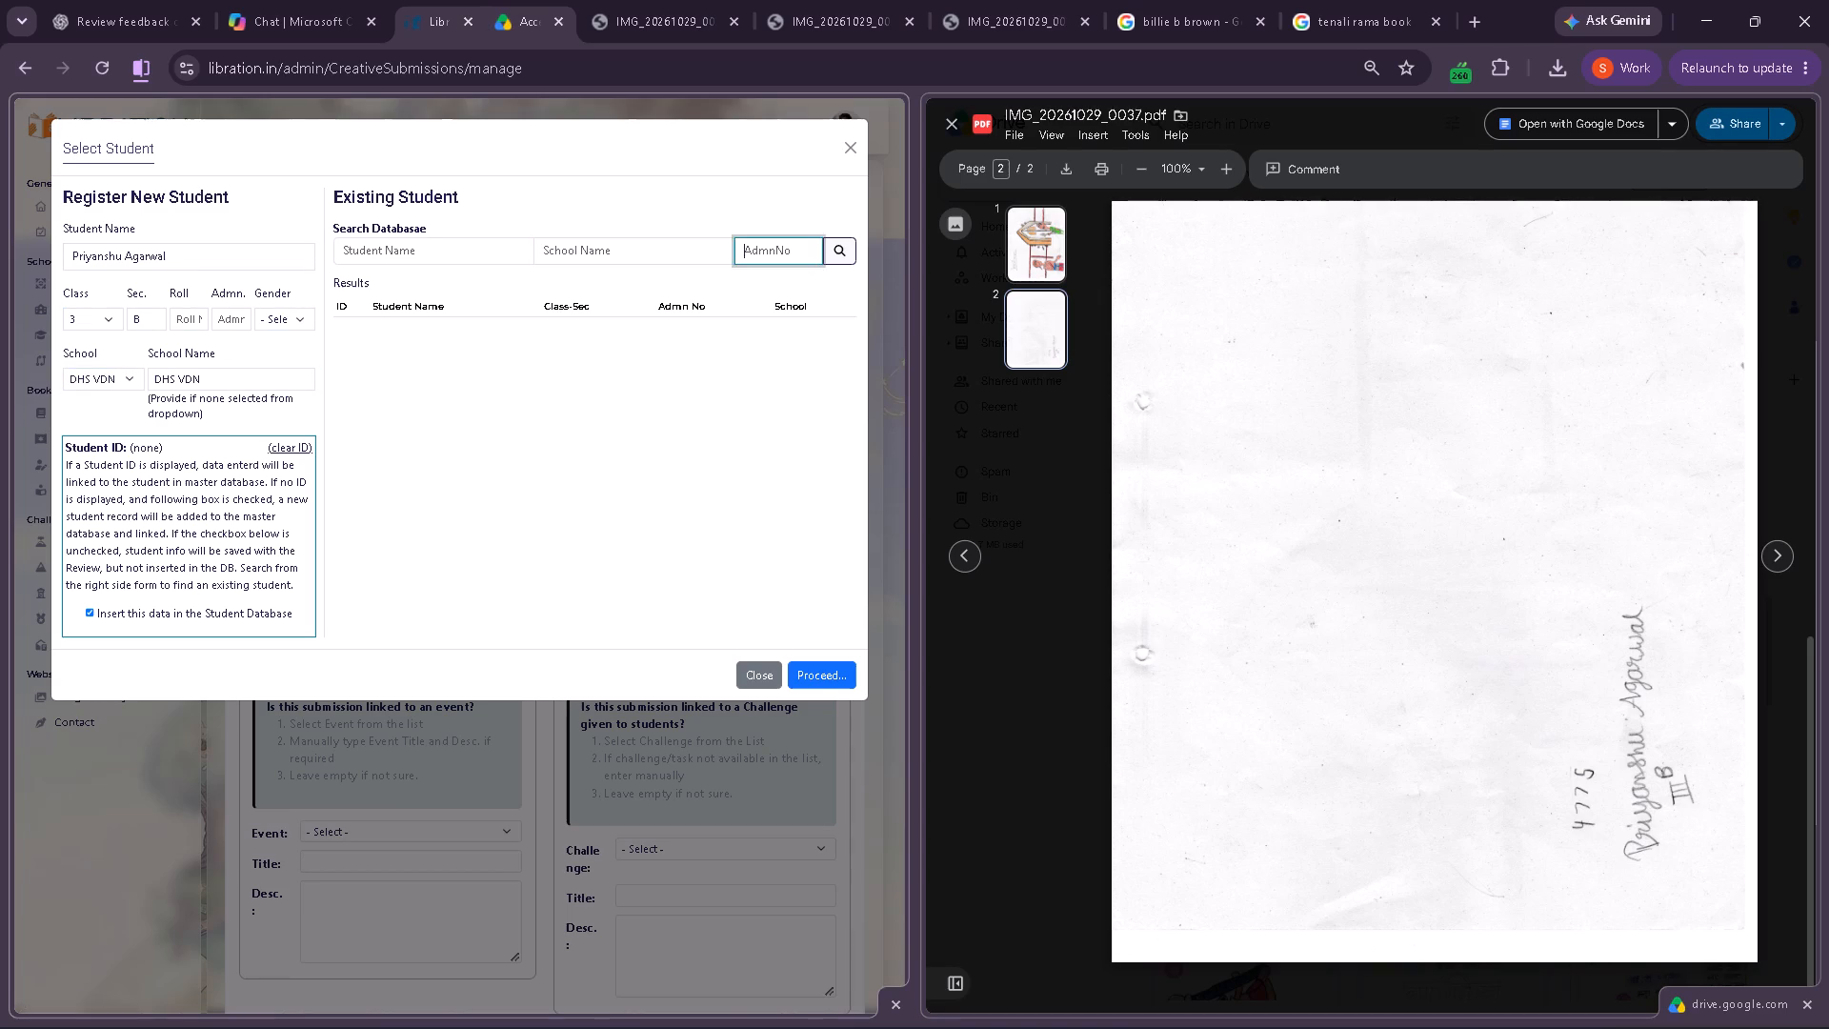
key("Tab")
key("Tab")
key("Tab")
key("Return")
Enter a new book titled Tenali Rama for the submission, leaving ISBN, author and publisher blank, and proceed.
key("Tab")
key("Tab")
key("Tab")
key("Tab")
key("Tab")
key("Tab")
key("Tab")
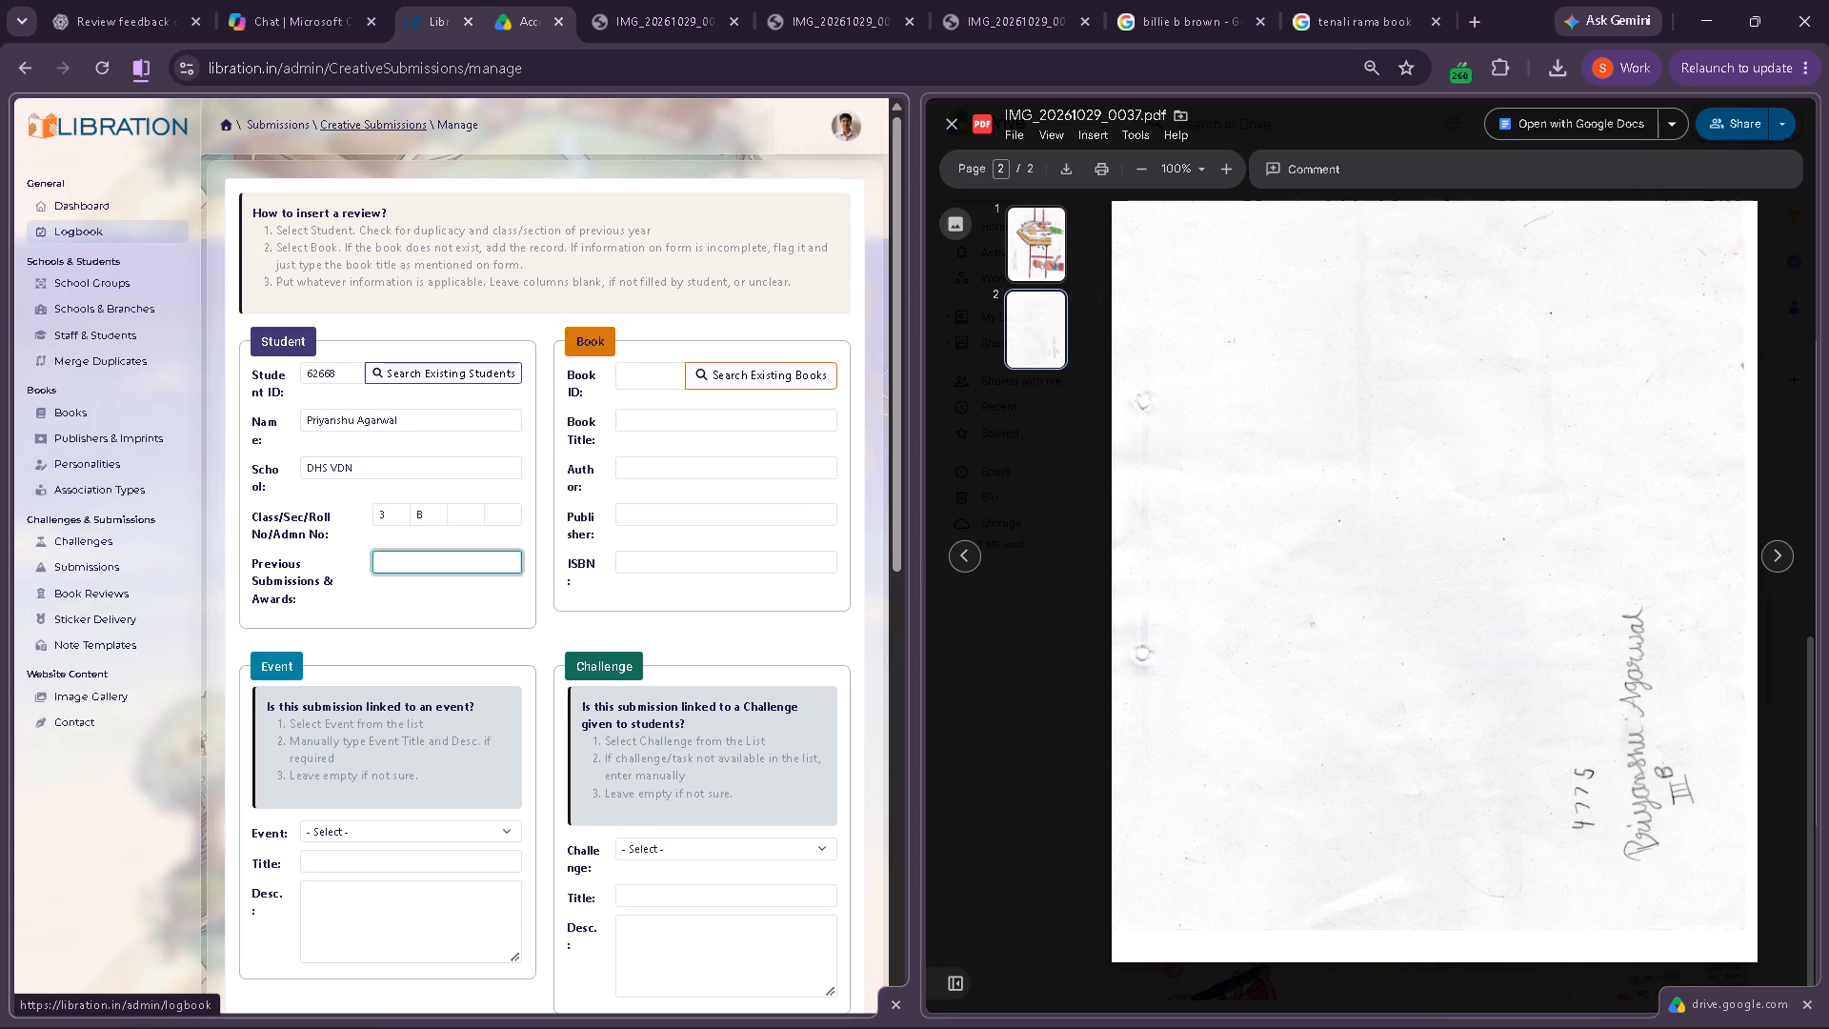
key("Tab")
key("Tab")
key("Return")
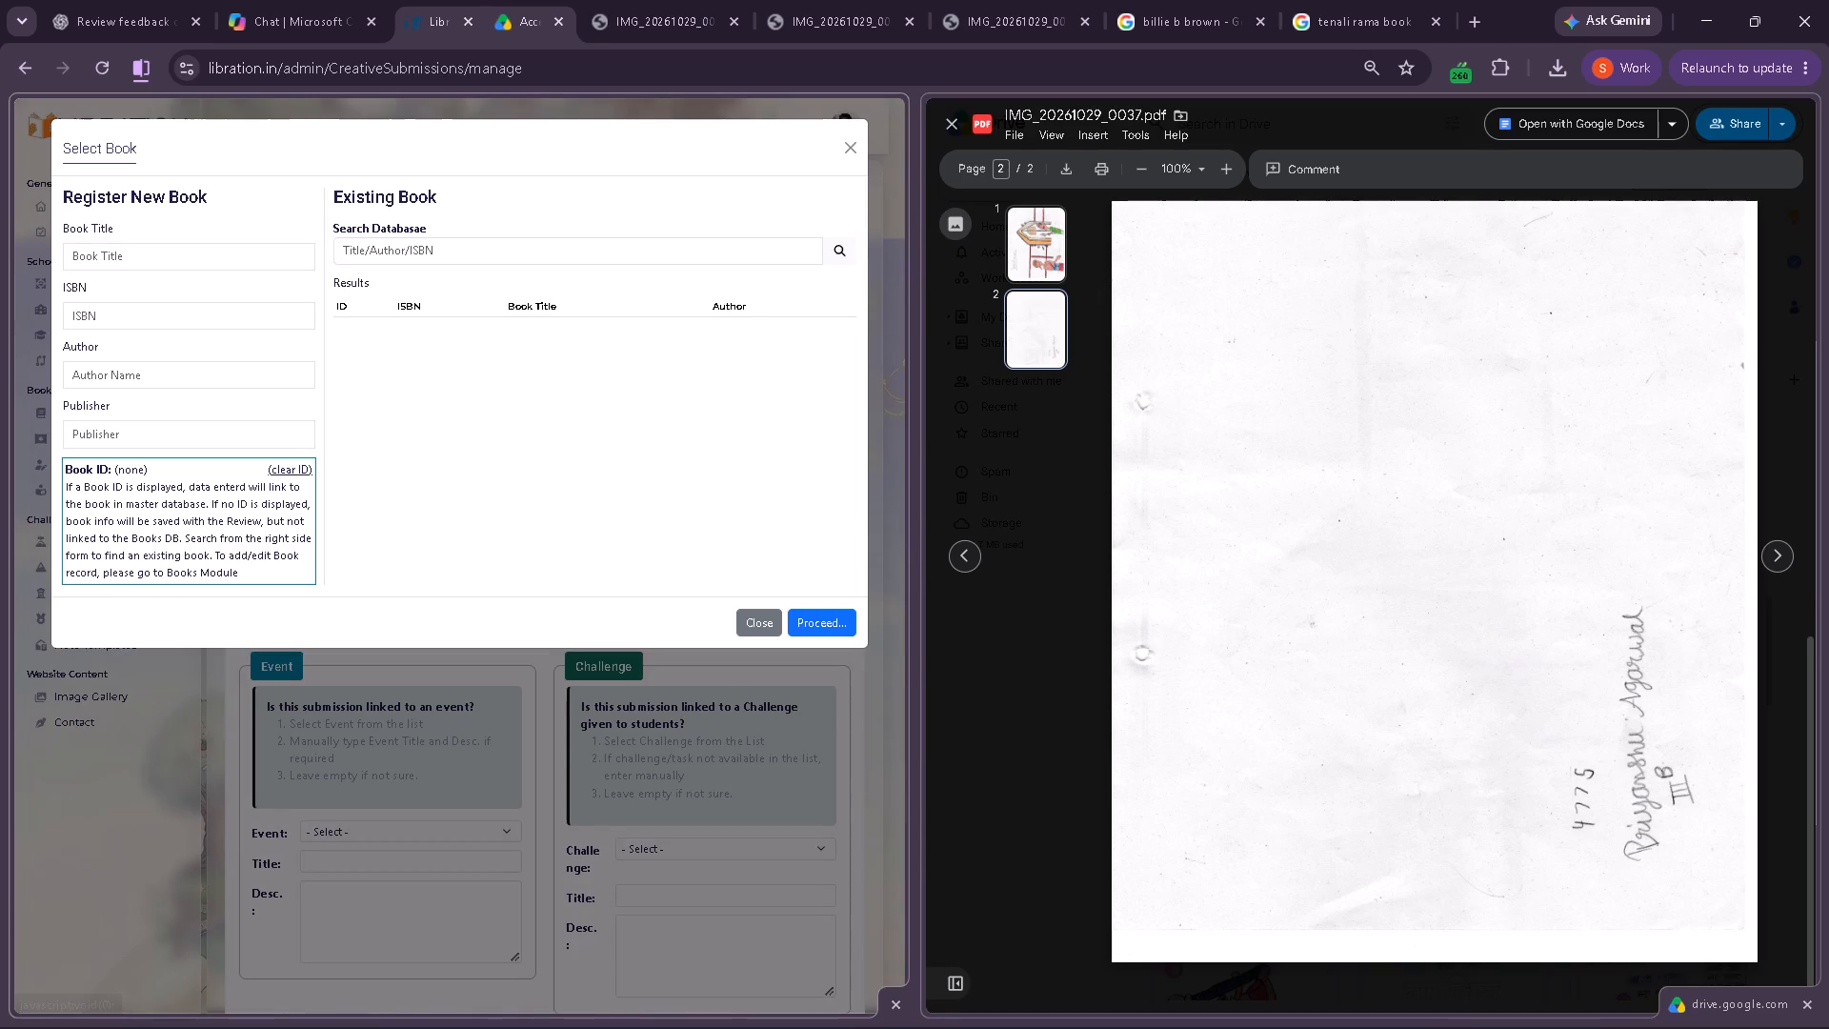
left_click(211, 250)
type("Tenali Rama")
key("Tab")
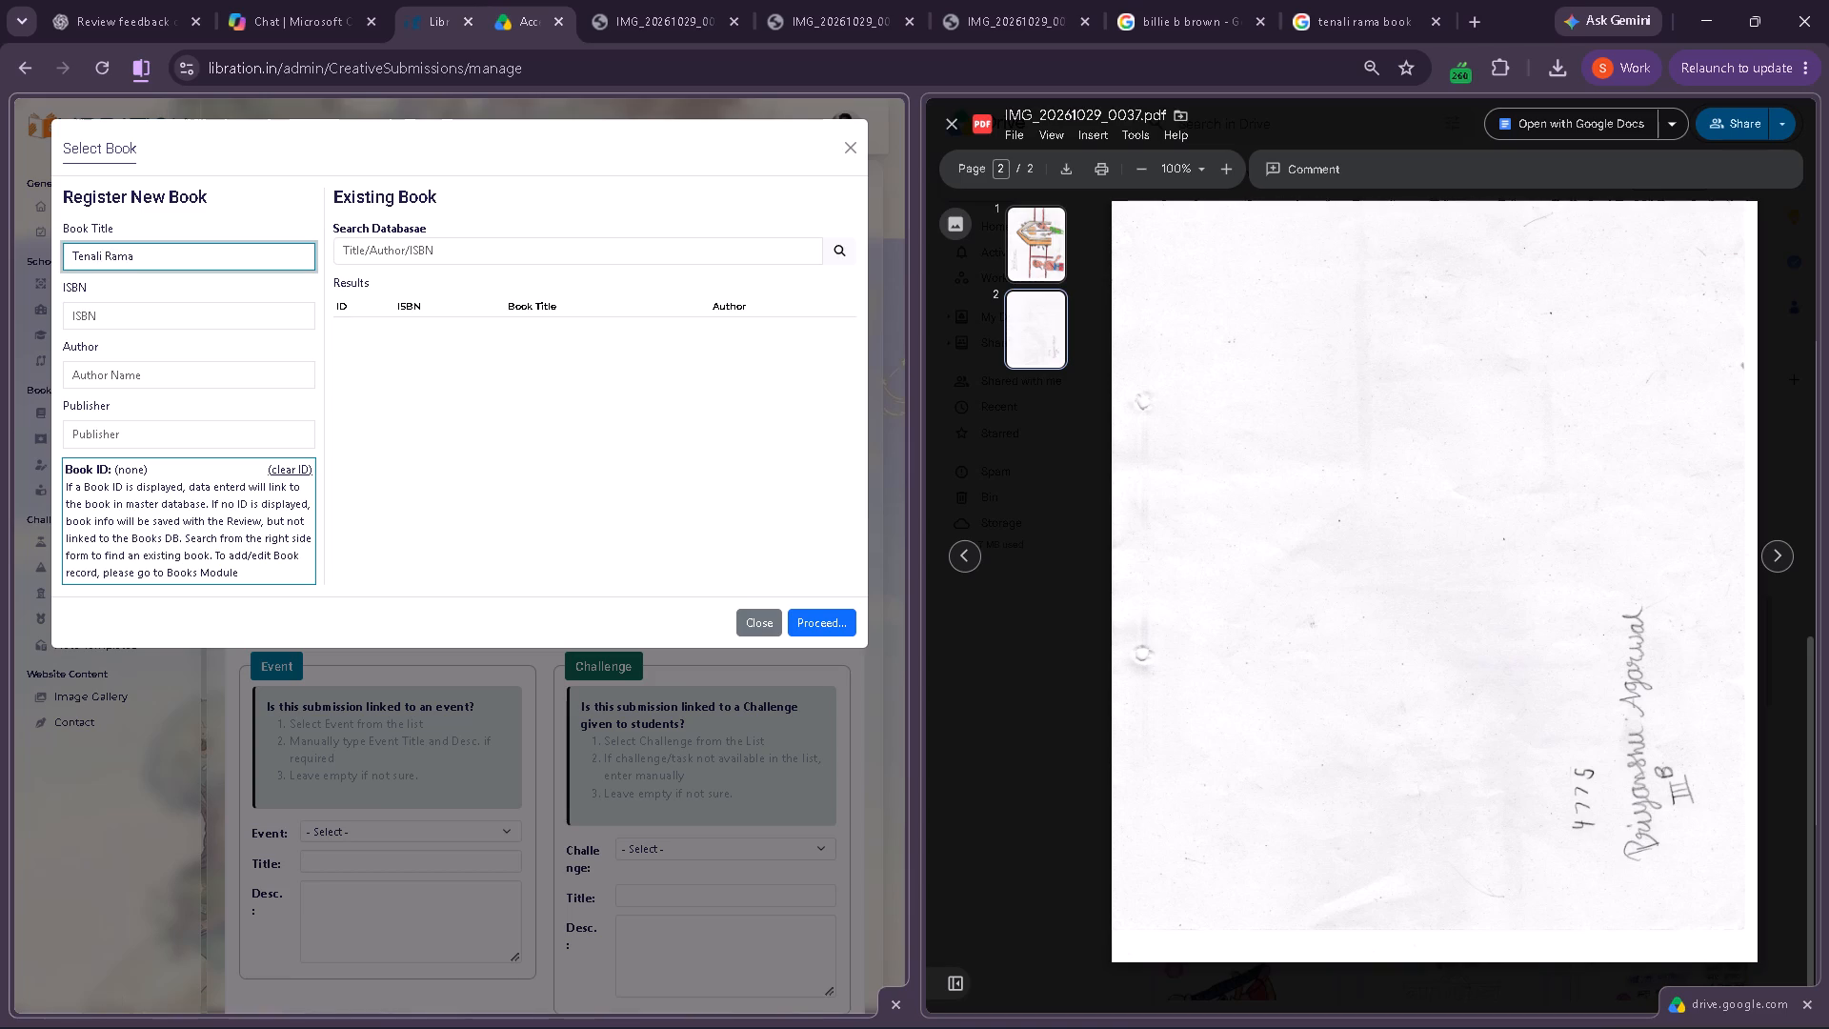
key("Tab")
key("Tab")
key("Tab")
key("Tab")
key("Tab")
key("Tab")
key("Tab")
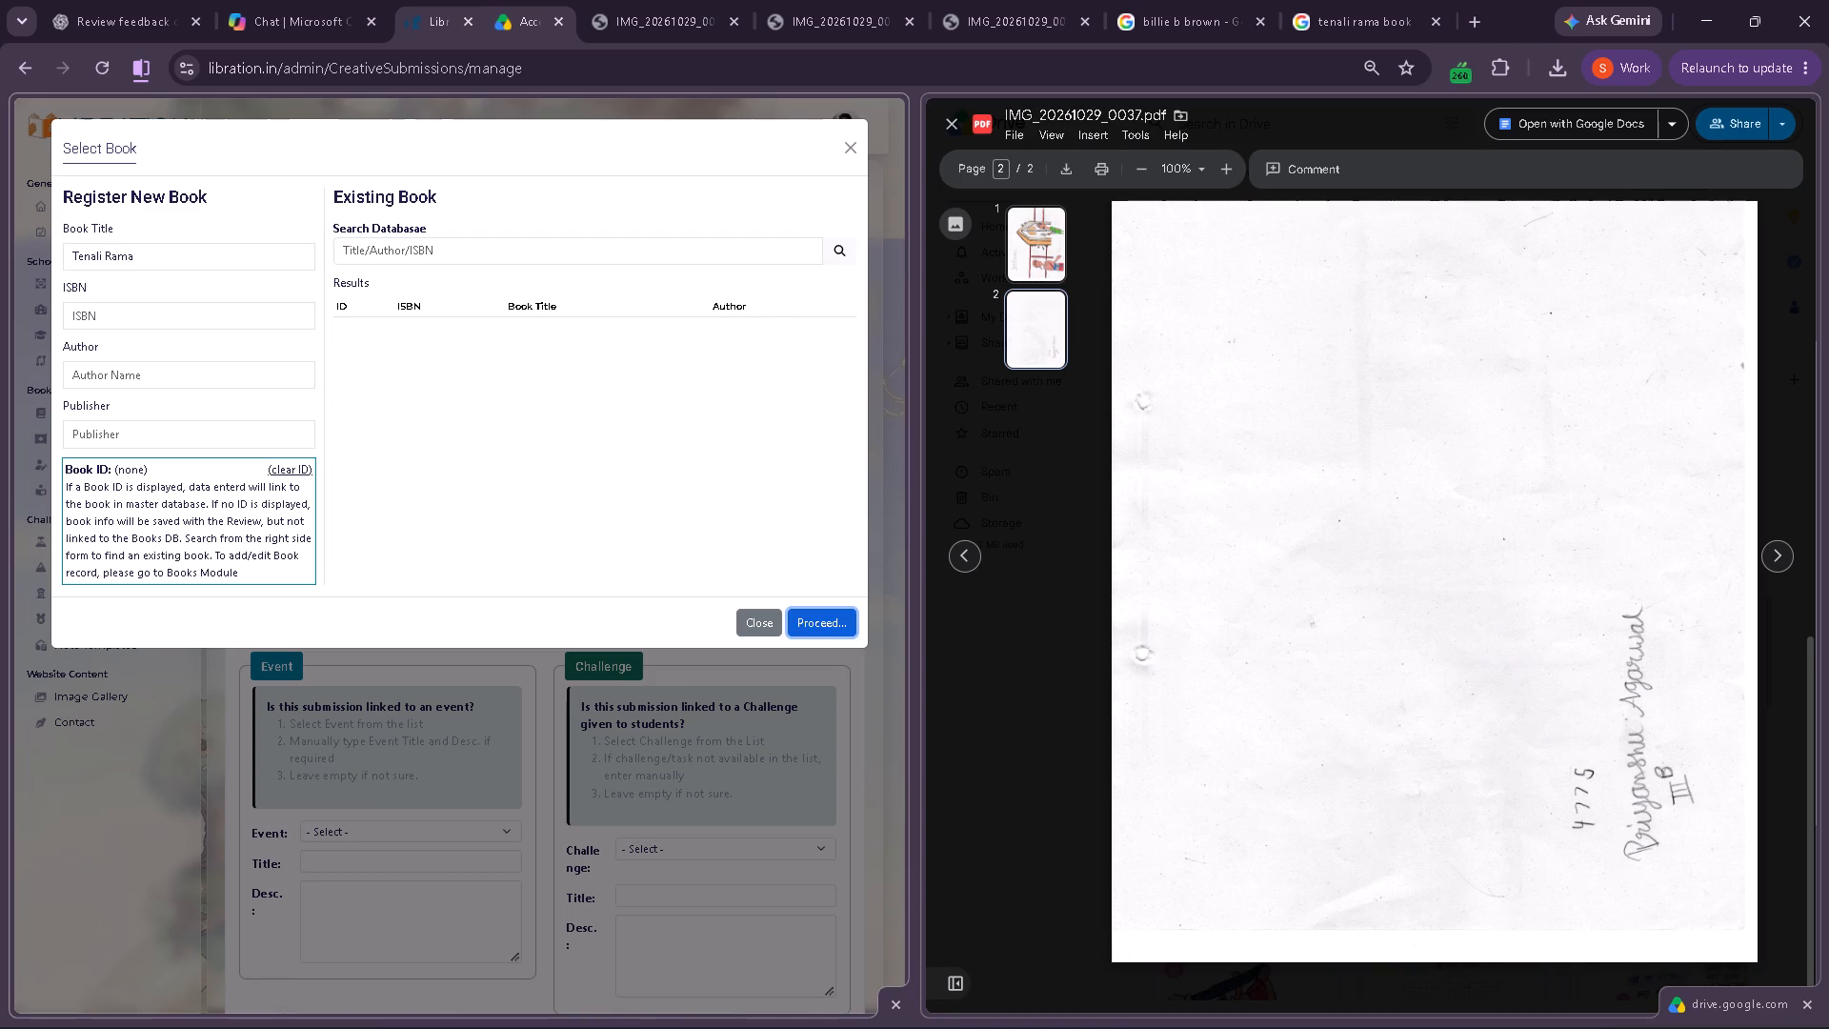
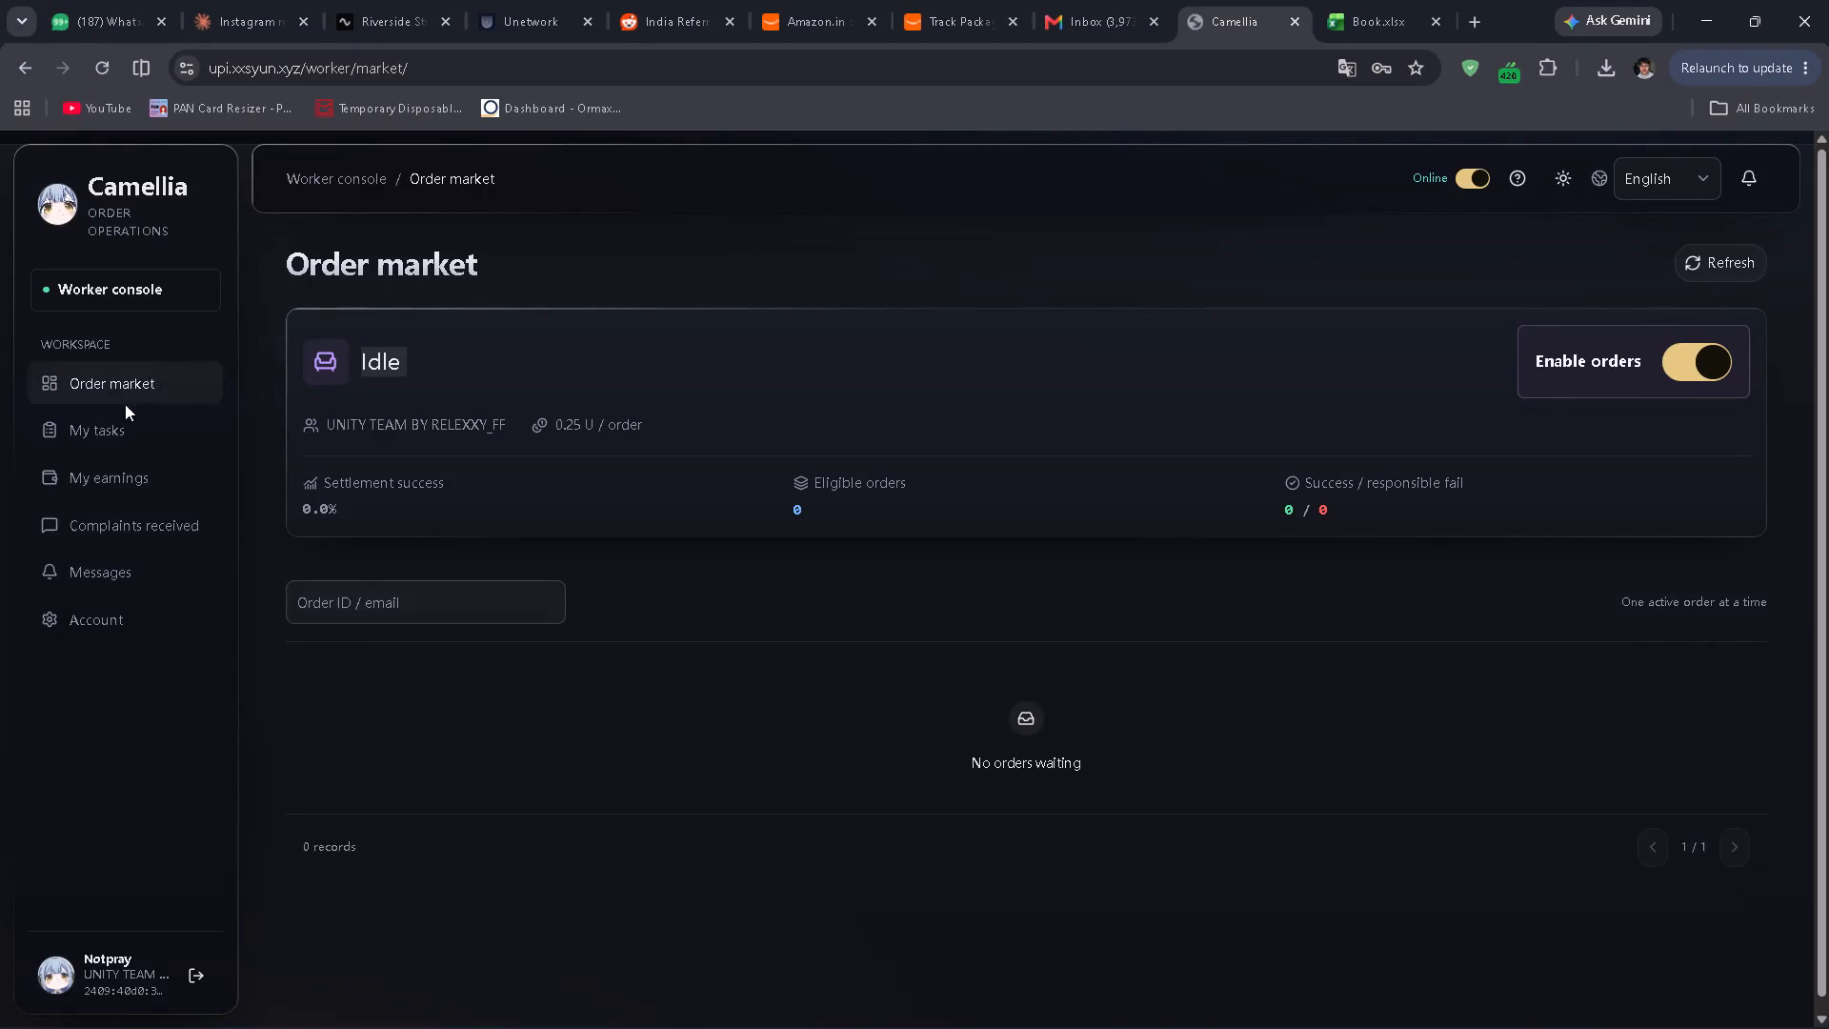
Open the worker's own task list in the Camellia worker console.
left_click(123, 429)
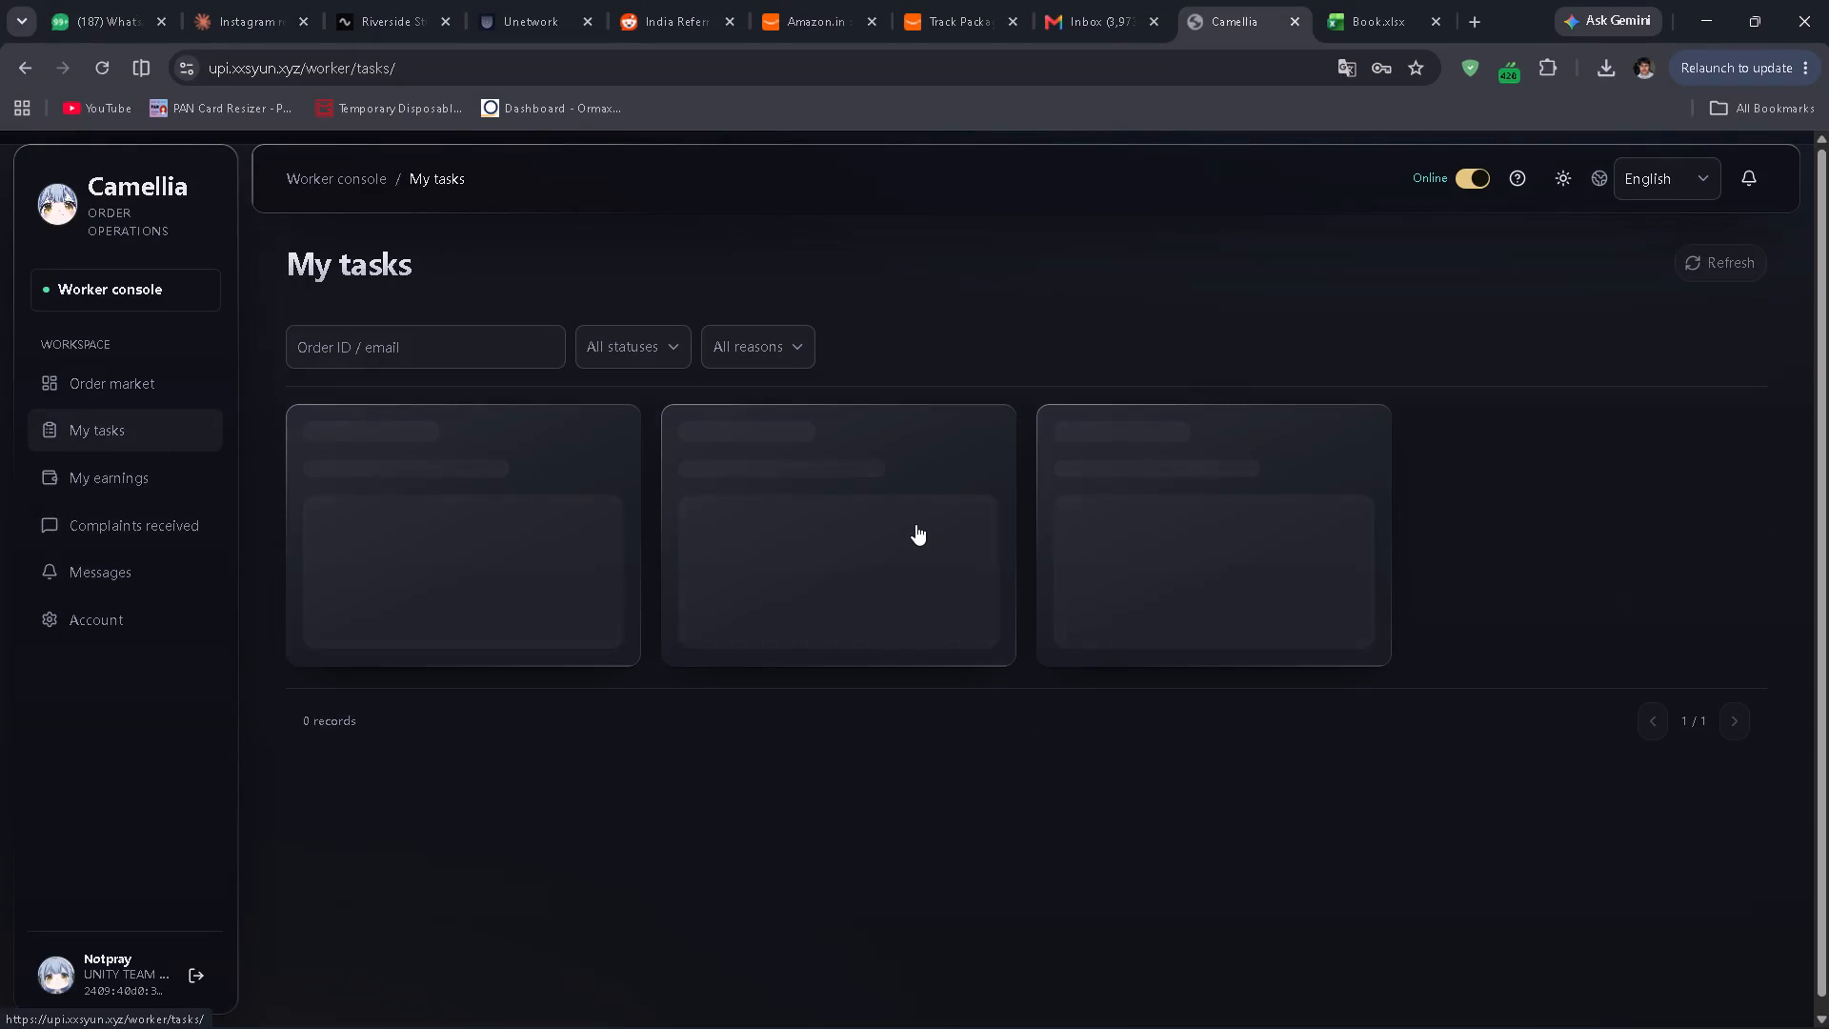
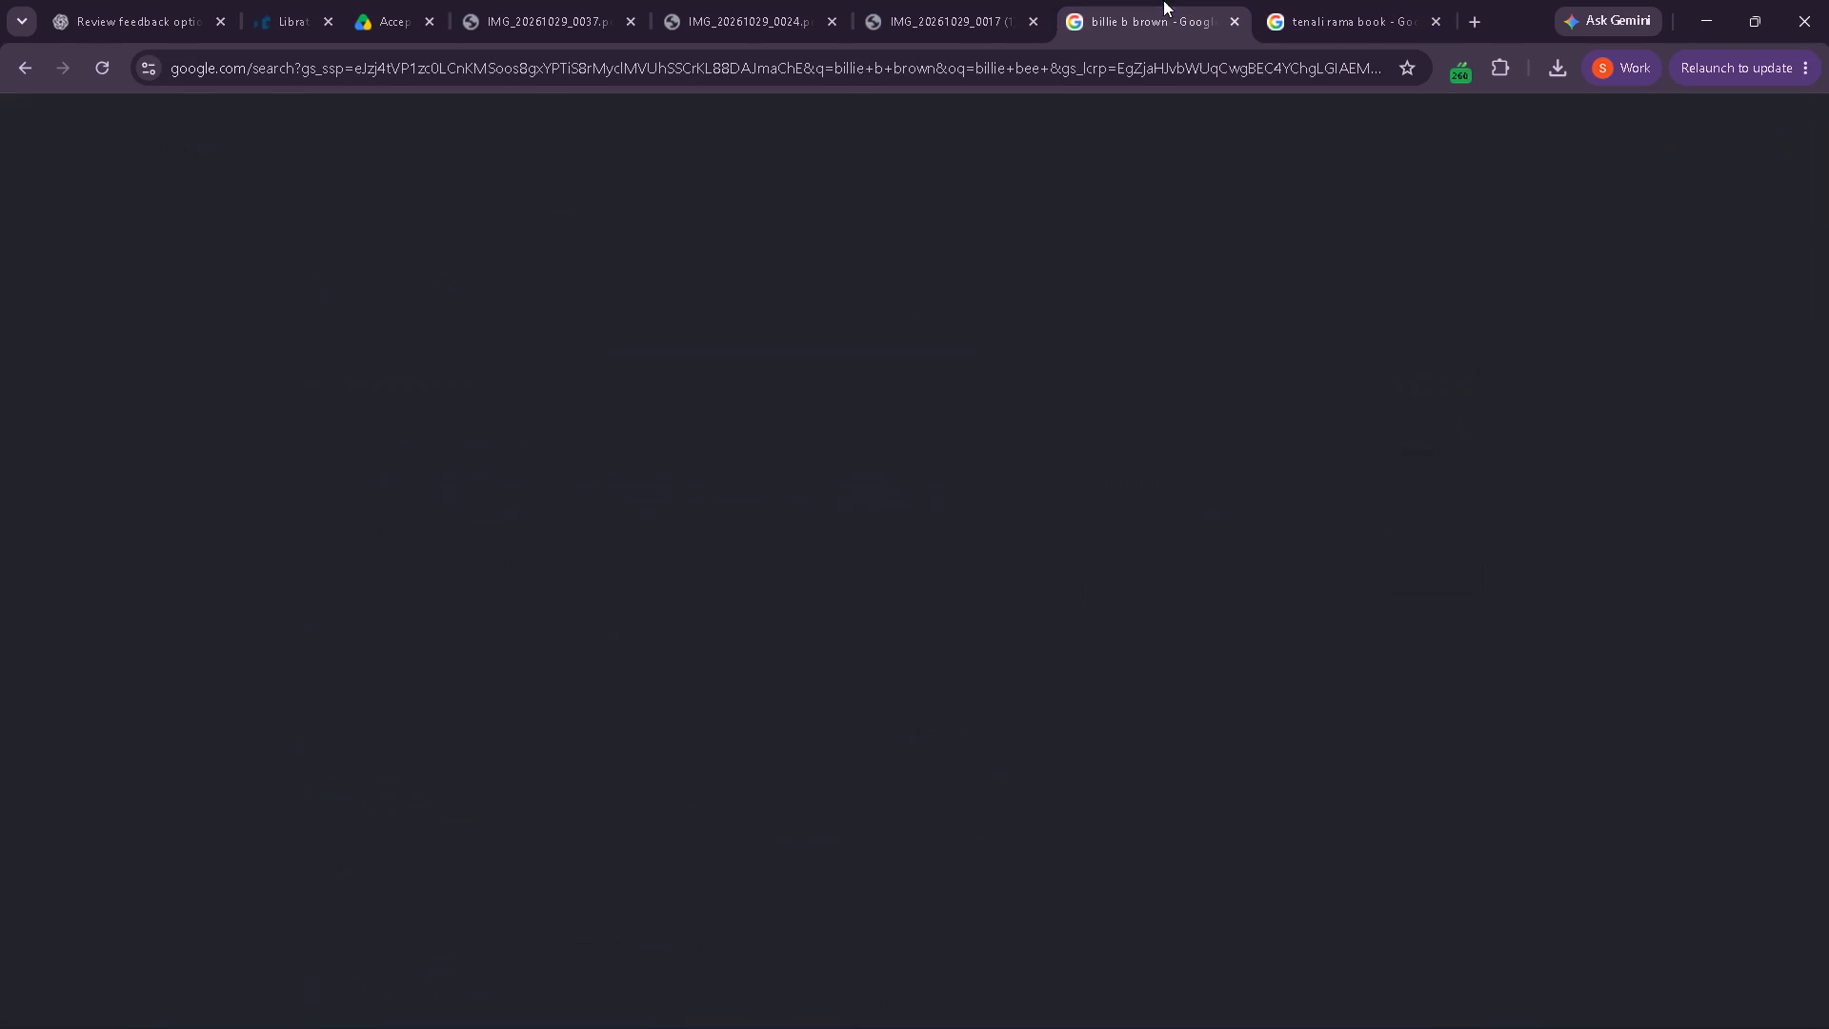
left_click(515, 0)
scroll(923, 436, "up", 1)
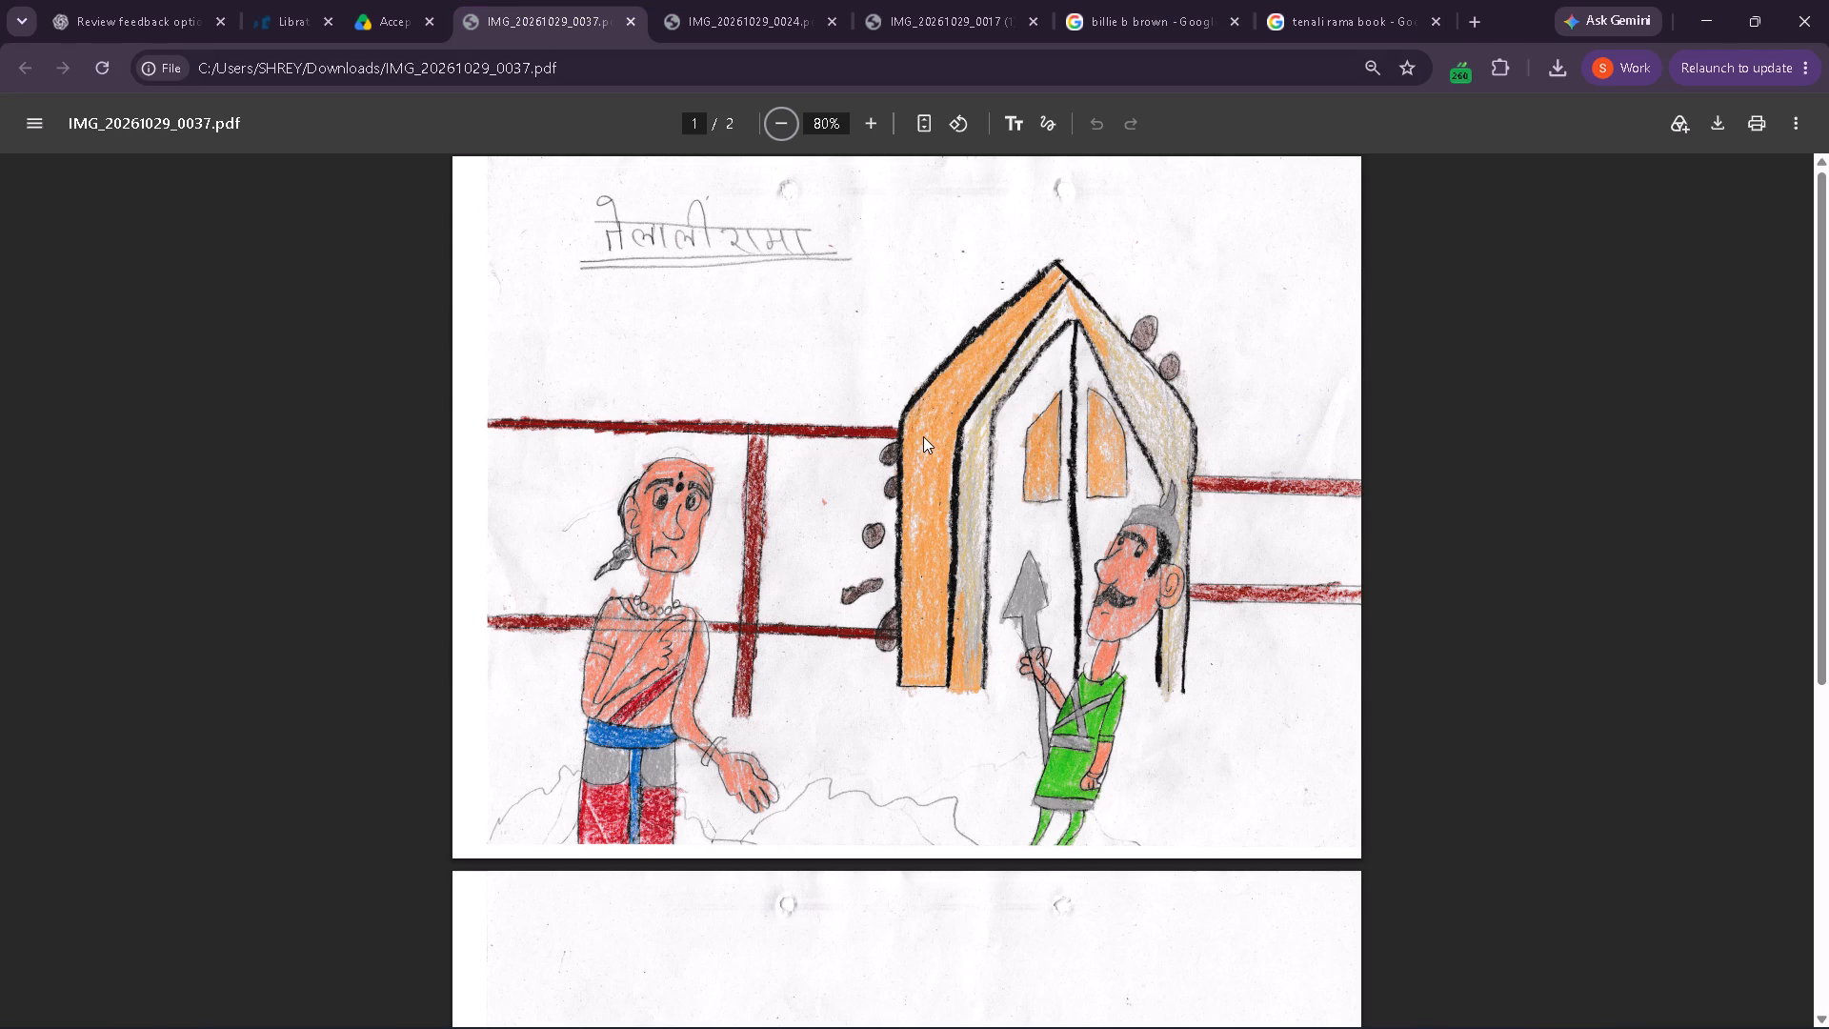
key("shift+super+s")
left_click_drag(487, 160, 1331, 861)
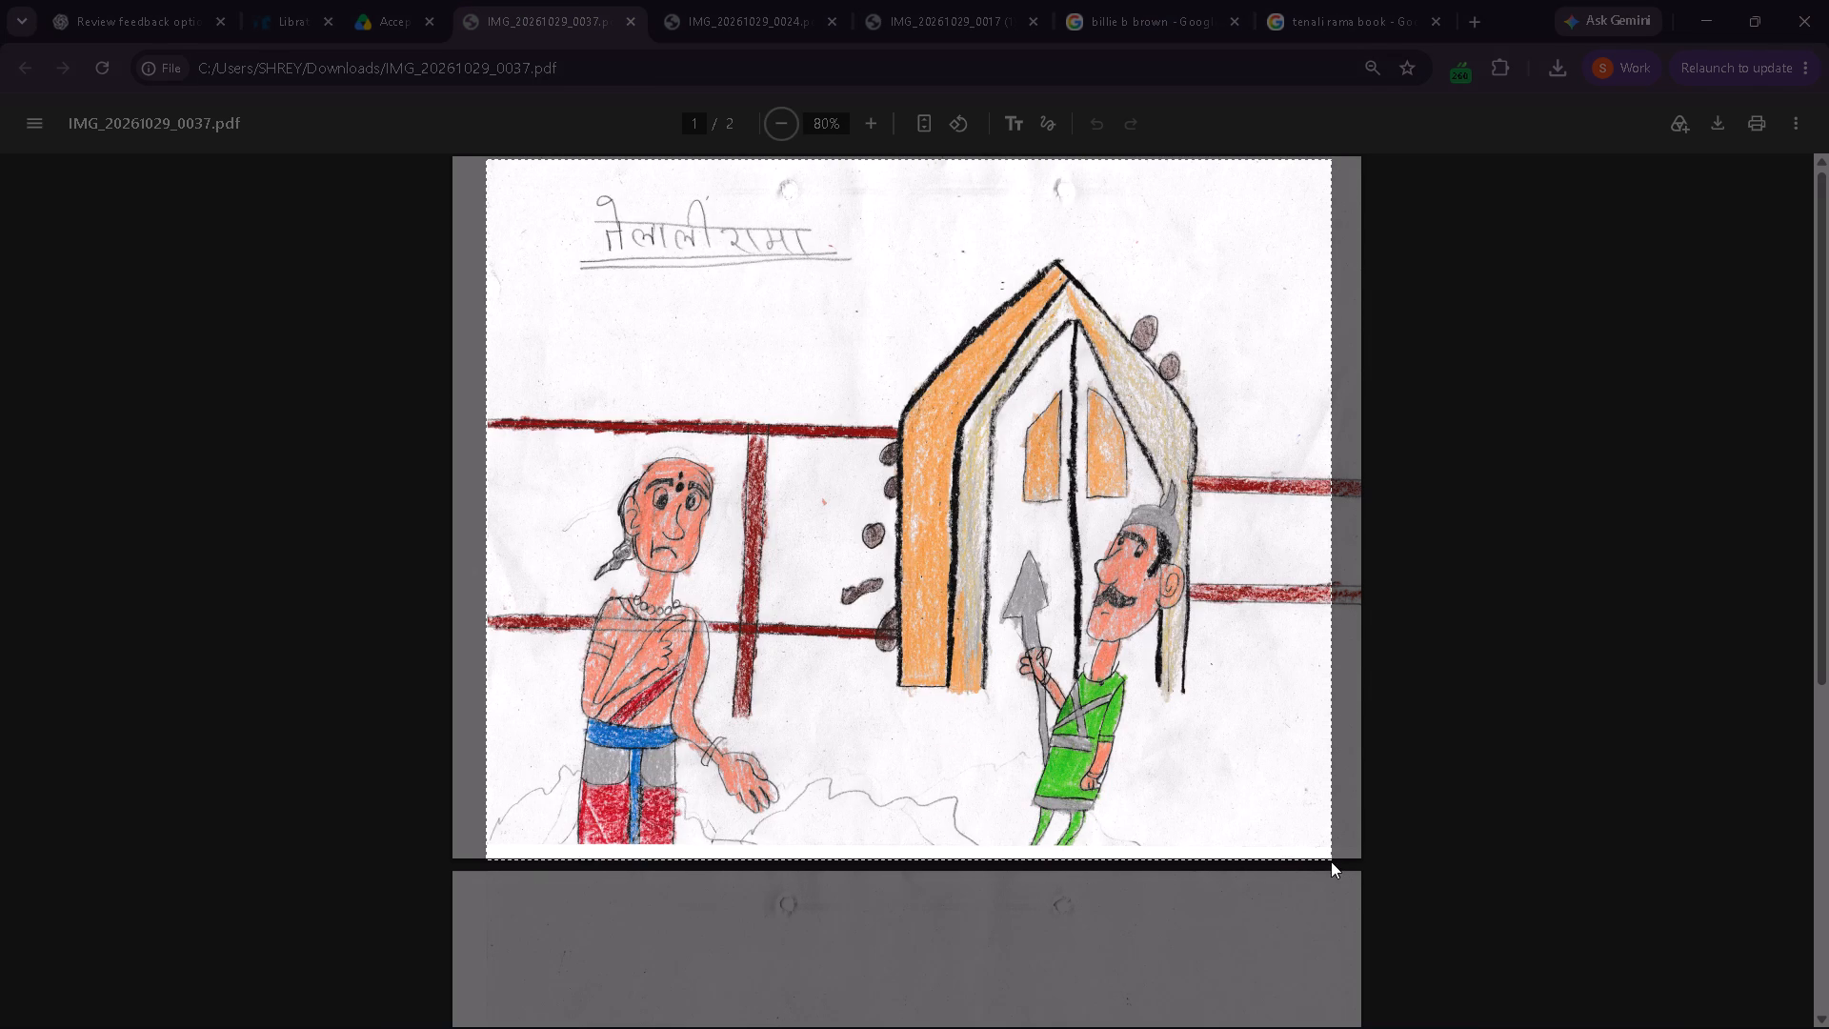
left_click_drag(1331, 861, 1338, 846)
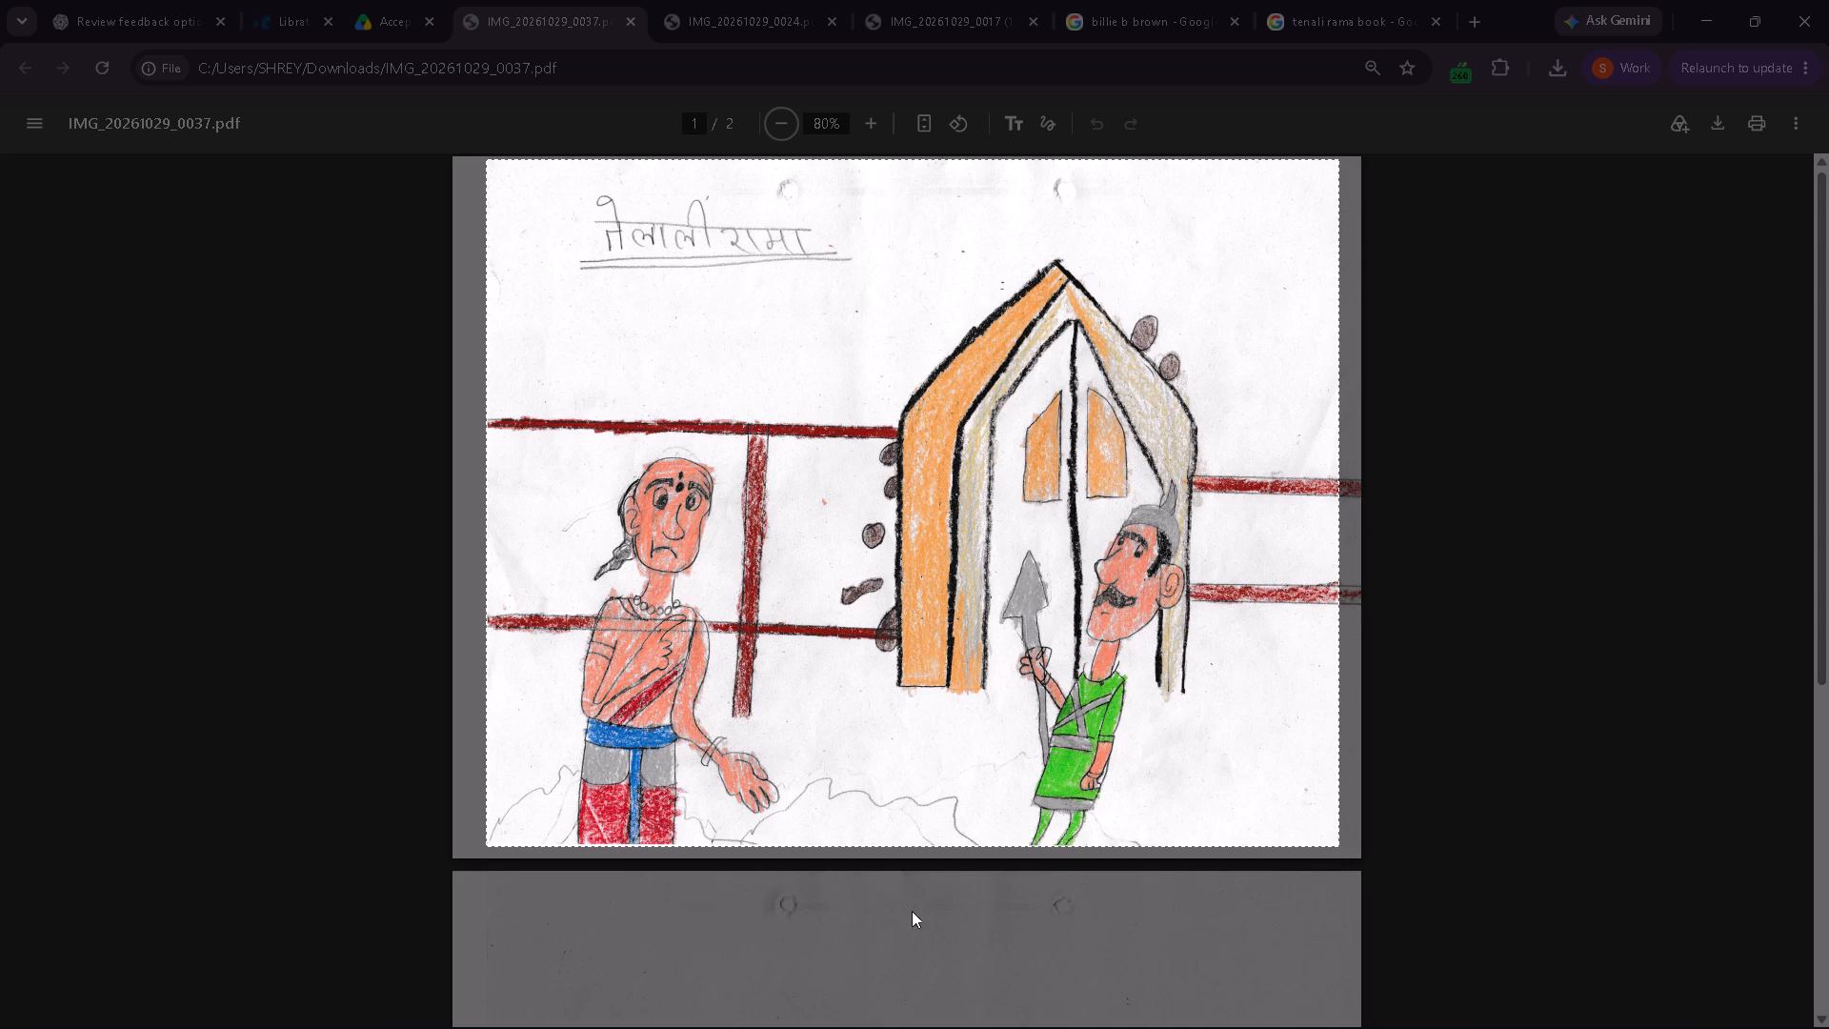
left_click(700, 899)
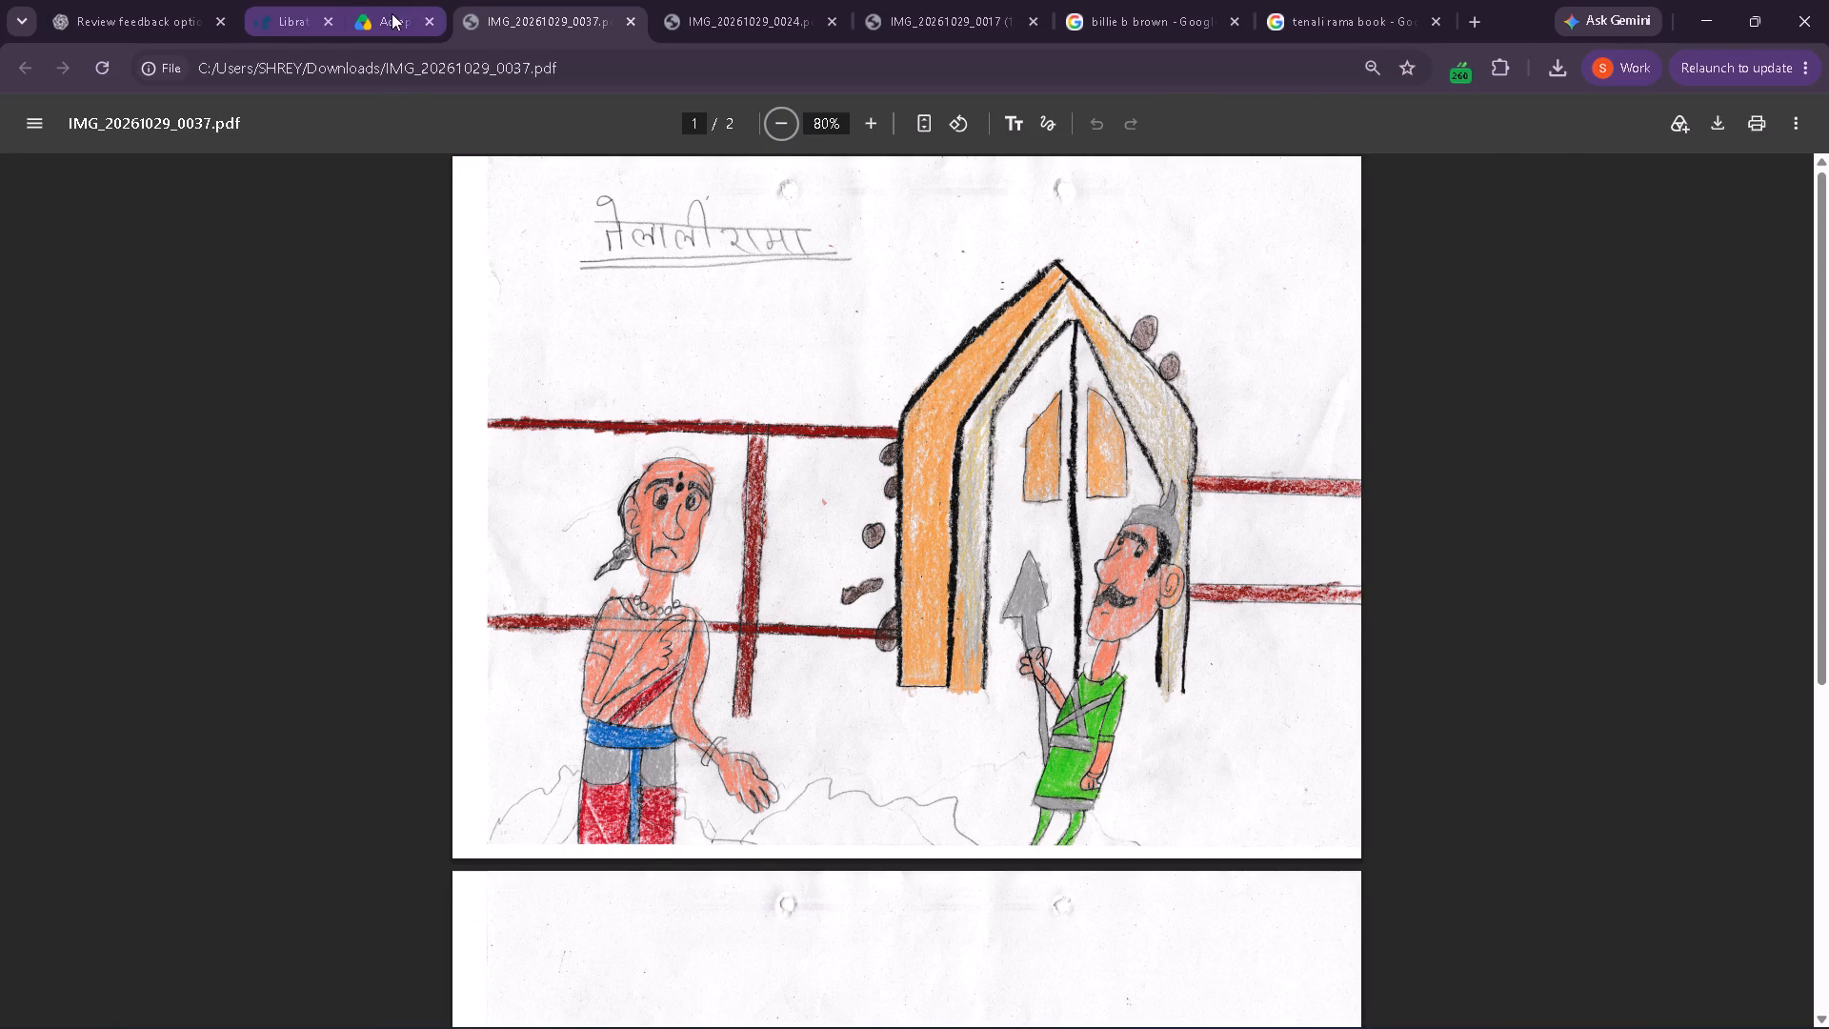
Attach the new snip, Screenshot 2026-11-03 114836.png, as the submission's image file in the Libration form.
left_click(393, 6)
scroll(605, 753, "down", 5)
left_click(302, 593)
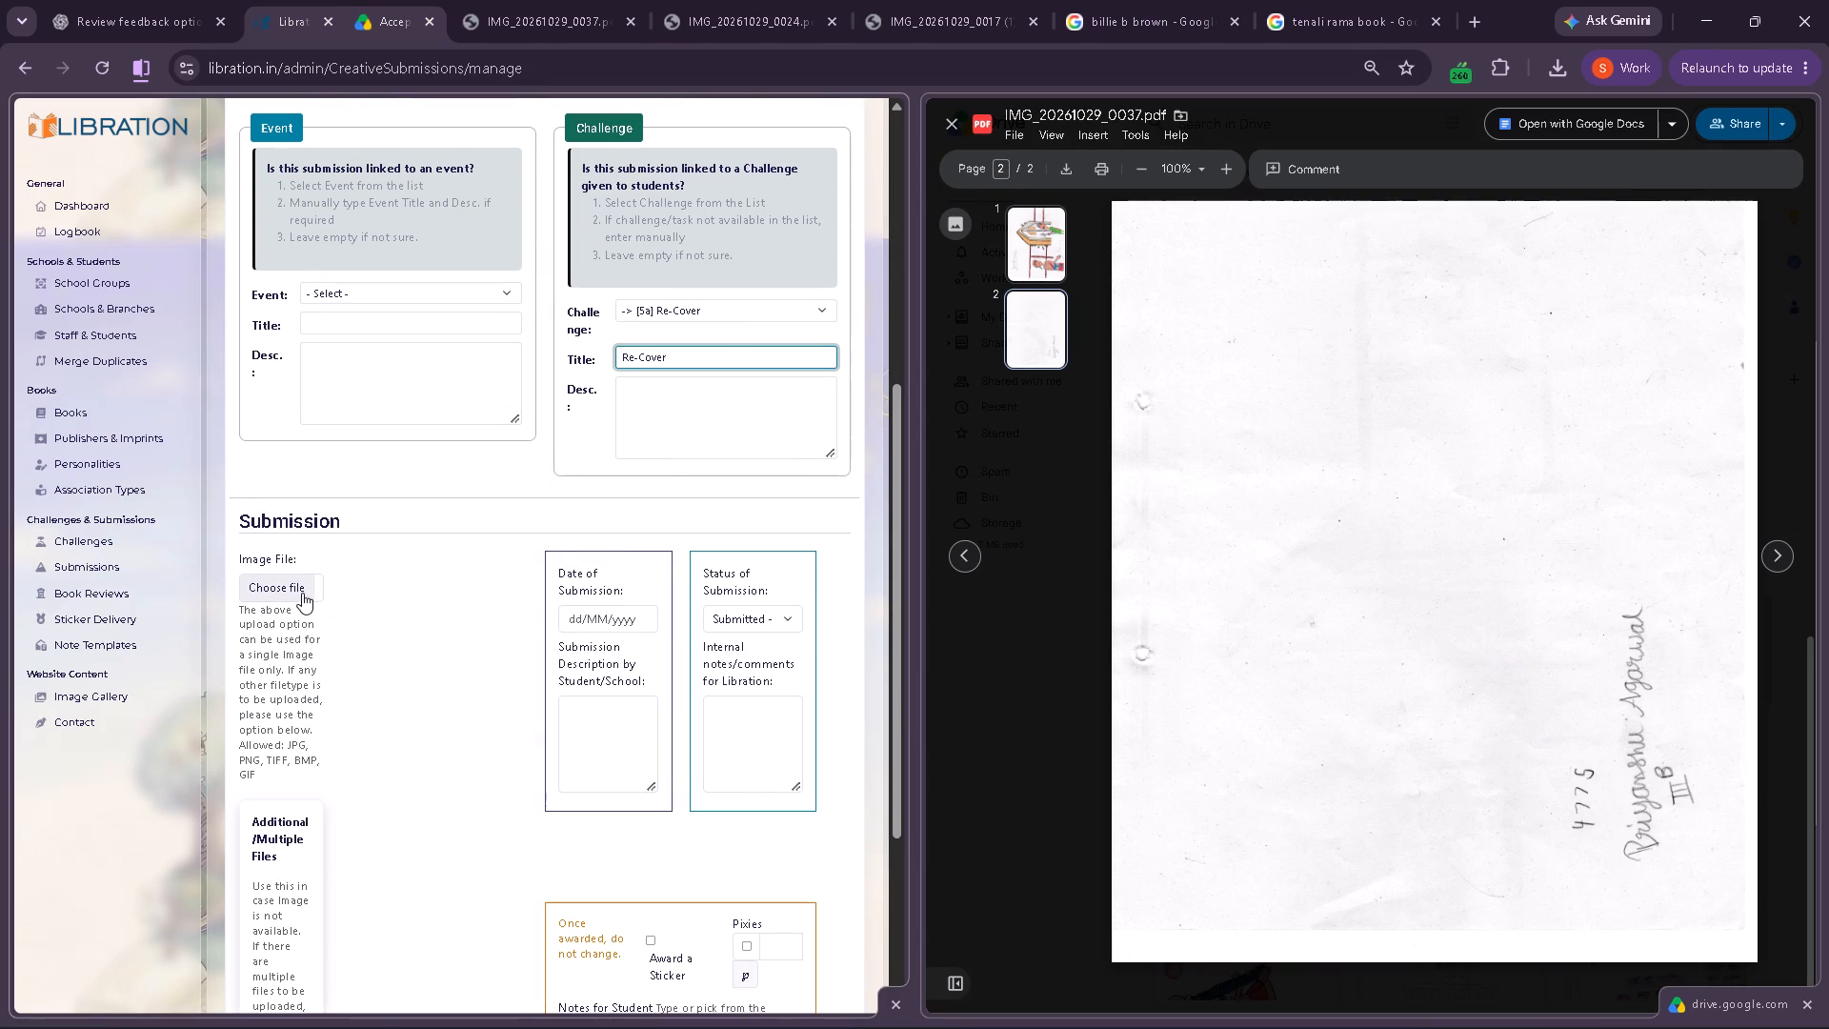
left_click(222, 217)
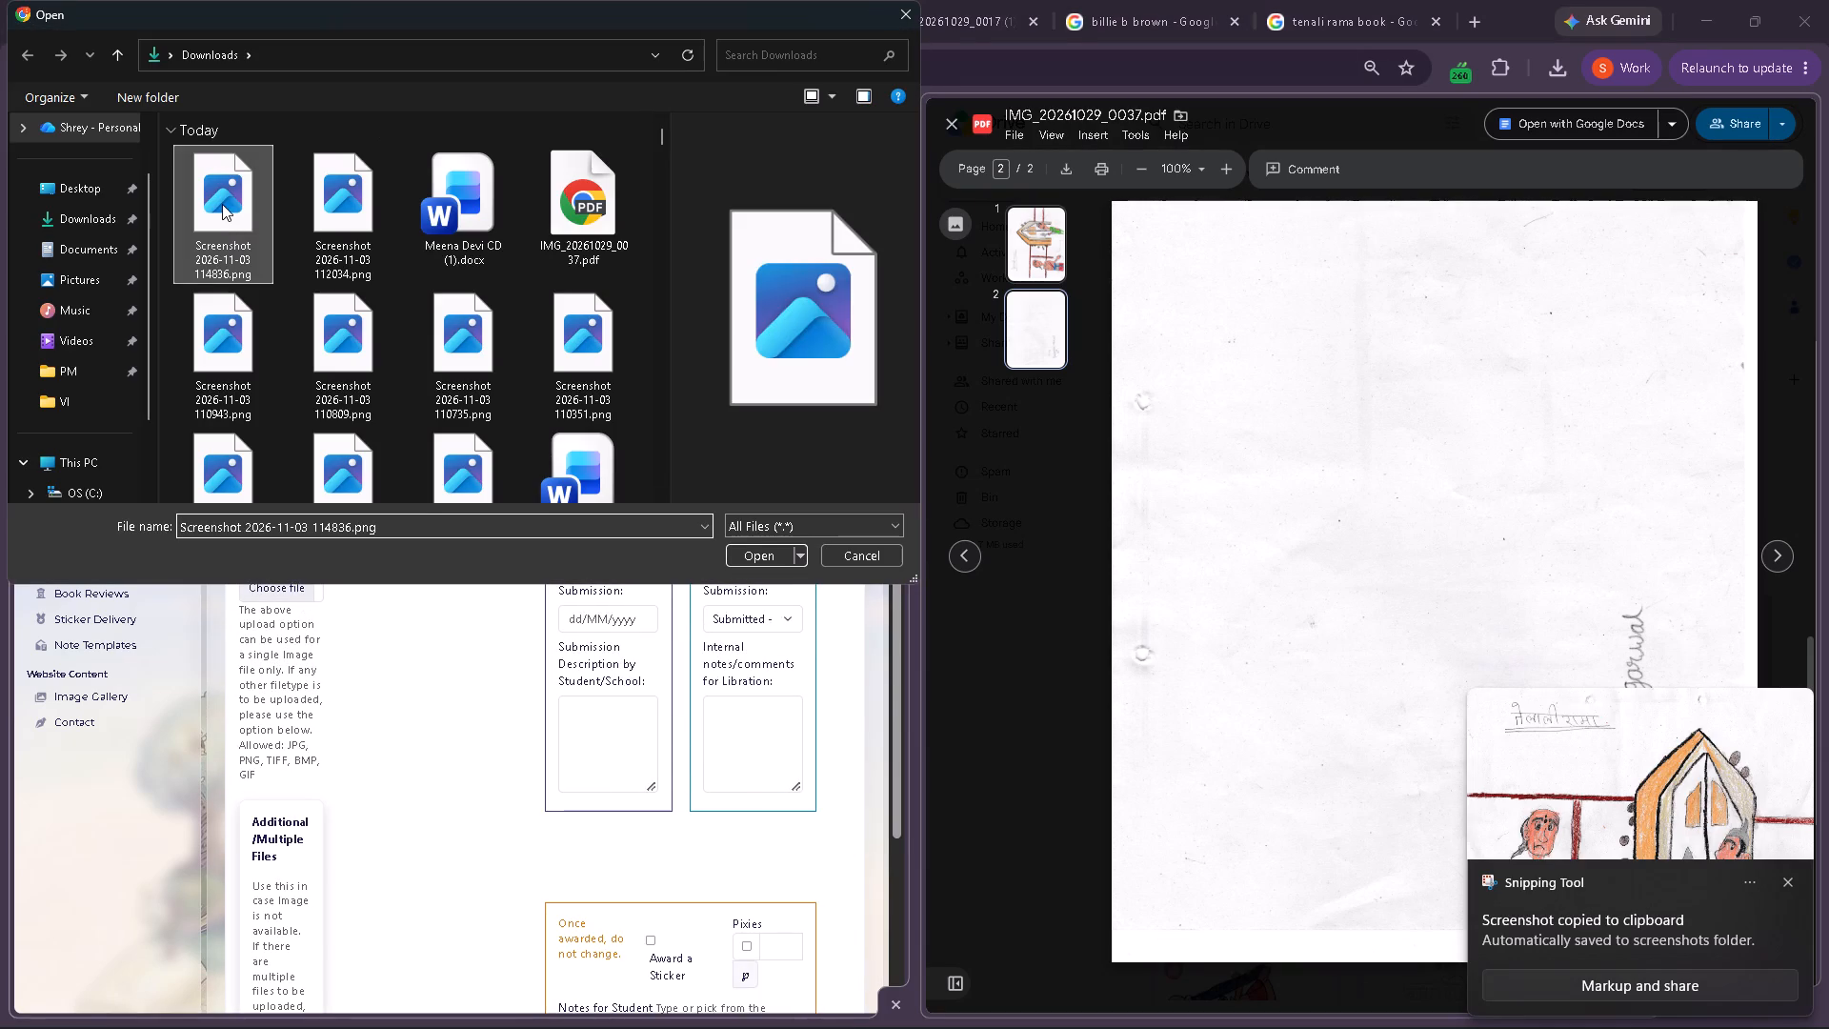
key("Return")
Set the date of submission to 30/10/2026 and the submission status to Approved.
key("Tab")
key("Tab")
type("30/10/2026")
key("Tab")
key("Tab")
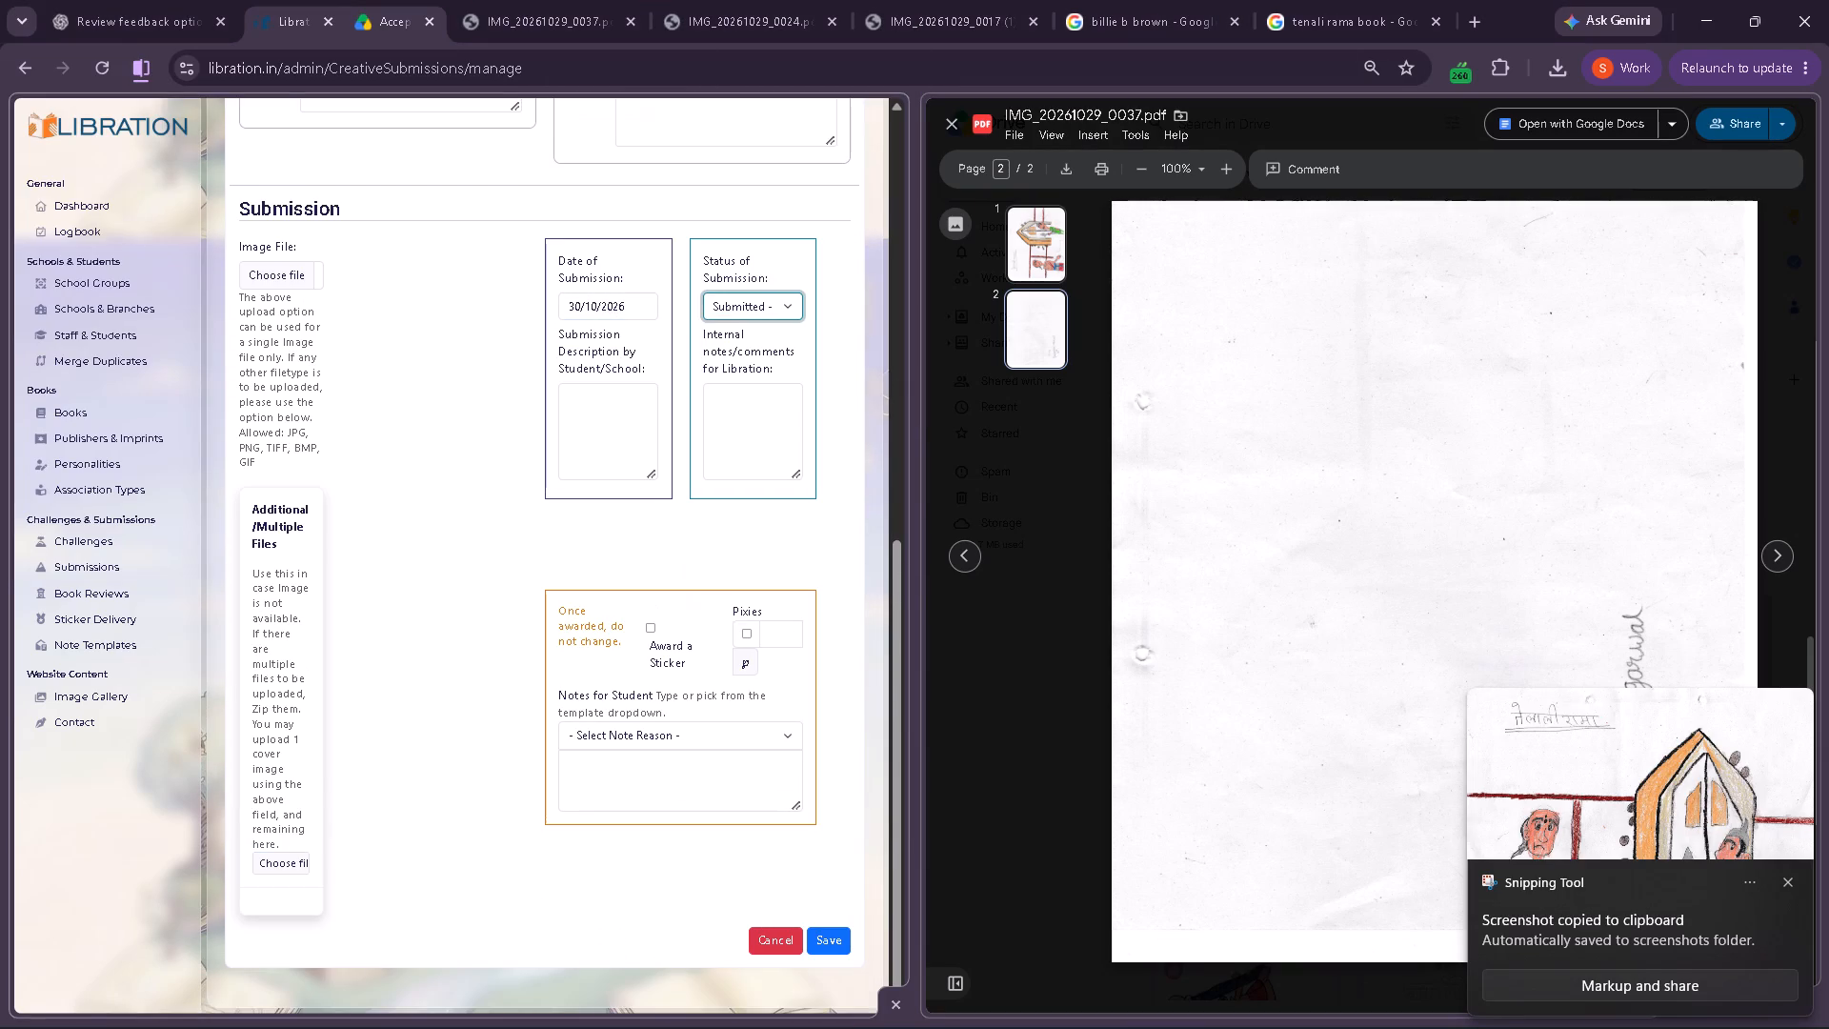
key("Down")
Award the student a sticker and 30 Pixies for the submission.
left_click(668, 661)
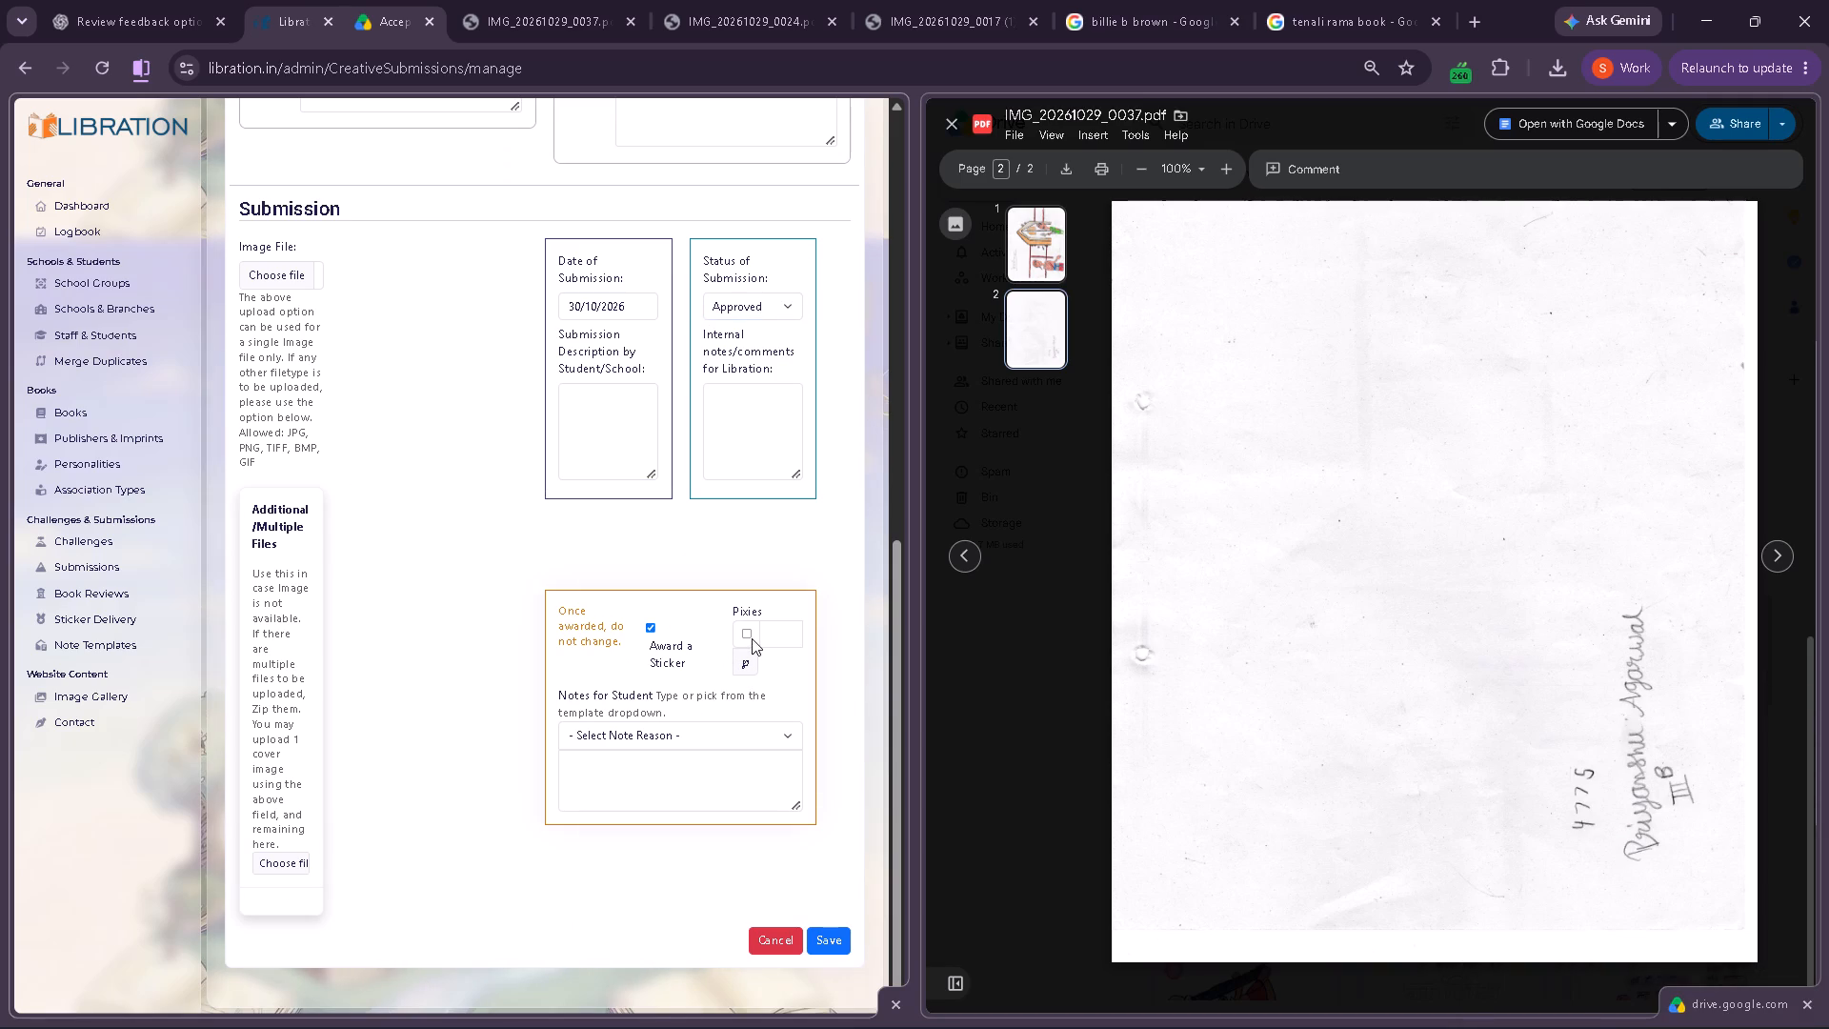
left_click(744, 631)
key("Tab")
type("30")
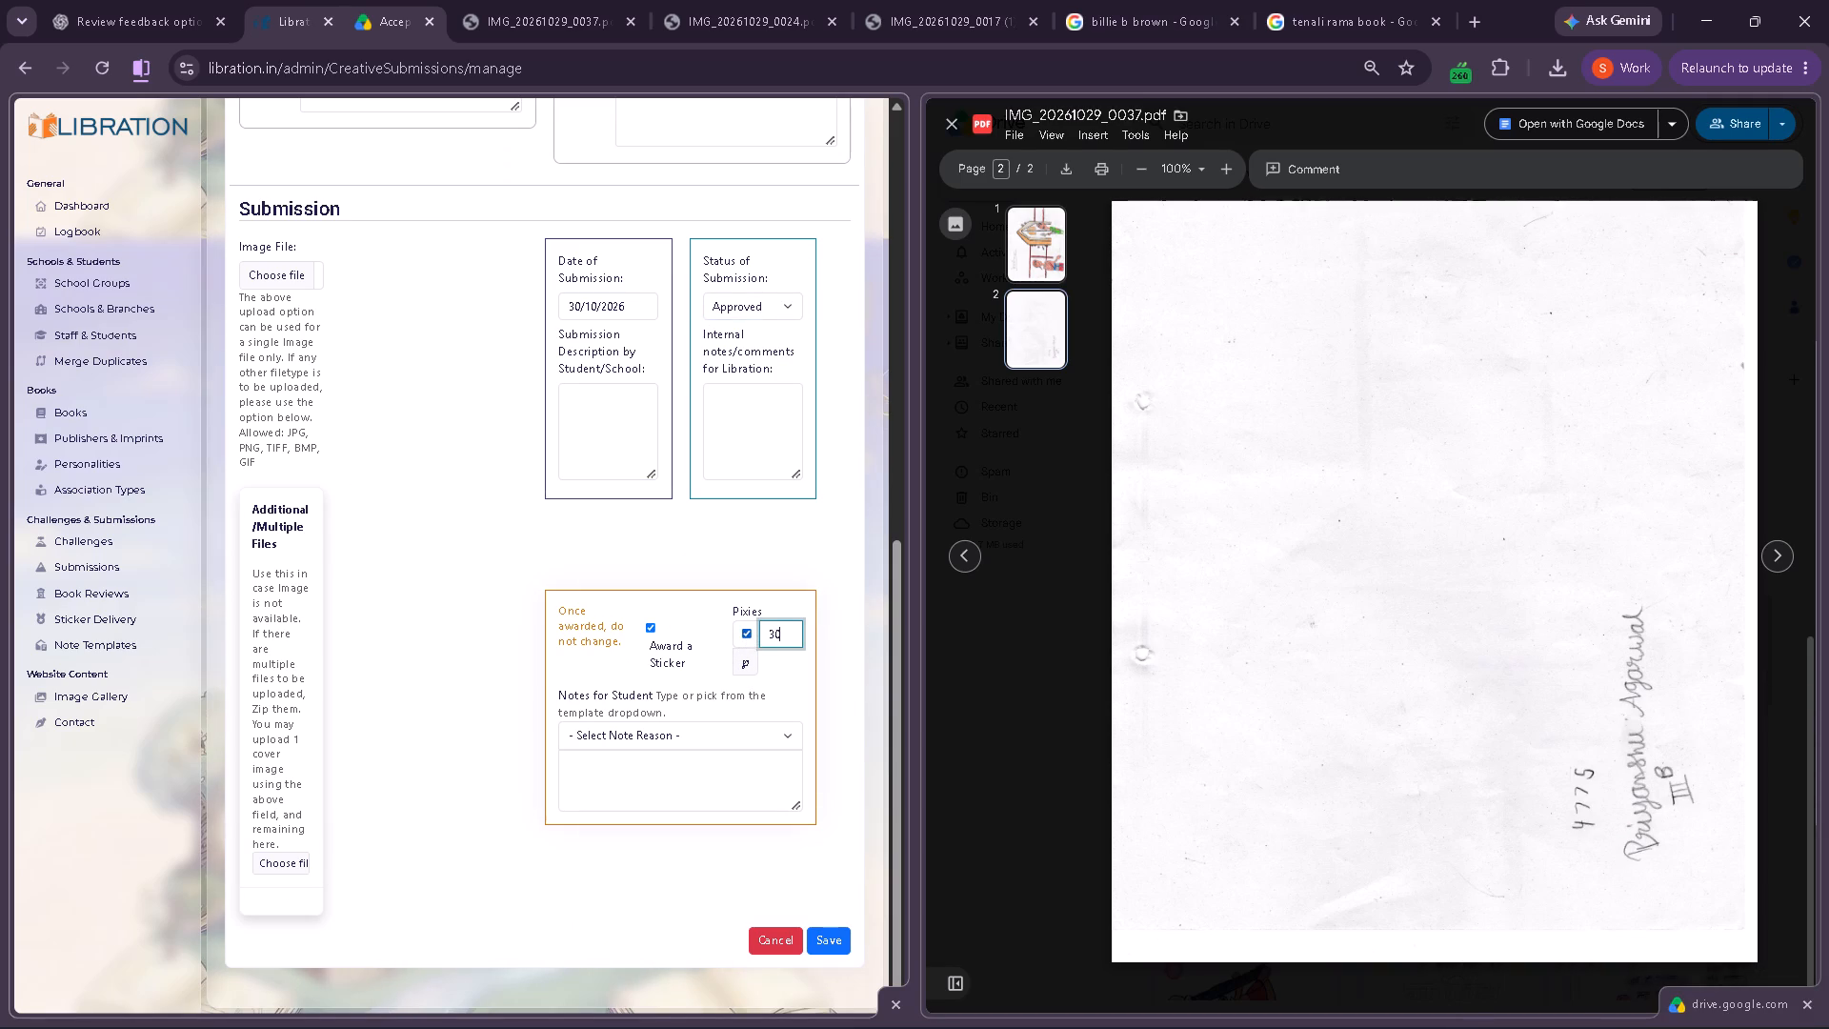
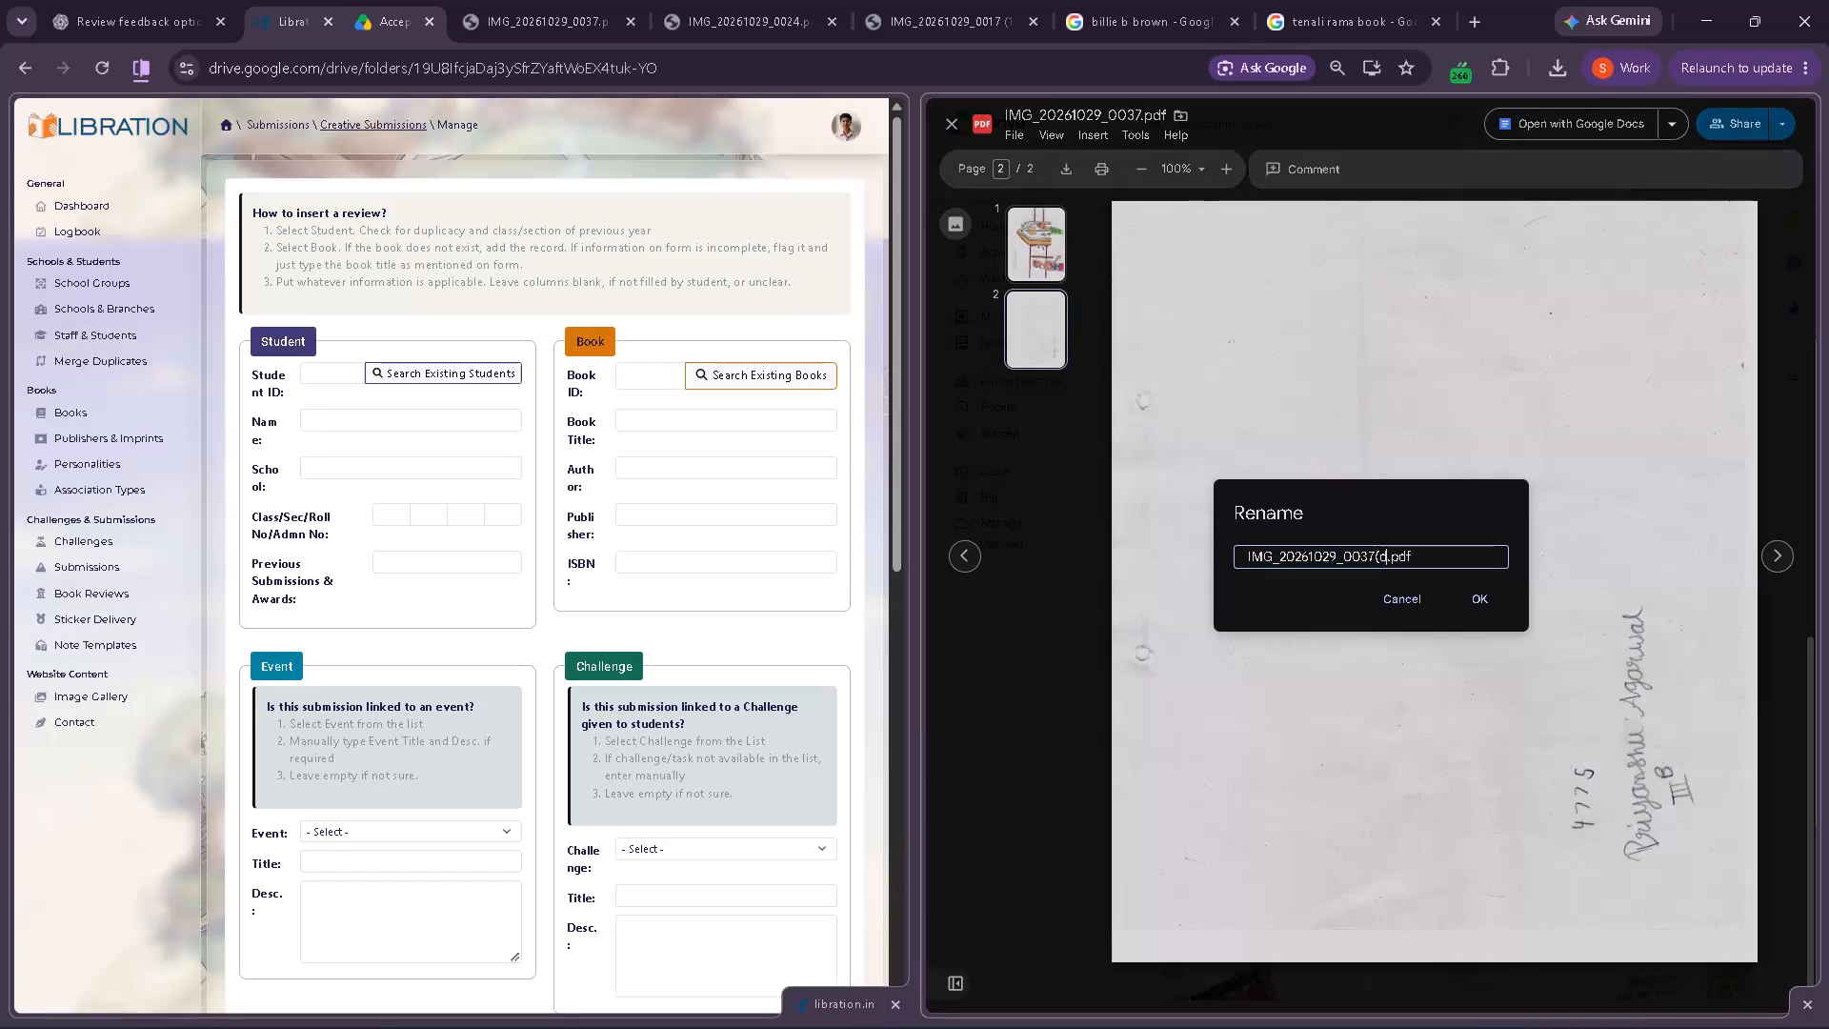
Rename the finished scan as IMG_20261029_0037(done).pdf.
type("one)")
key("Return")
Snip the full page 1 artwork of the next scan, IMG_20261029_0038.pdf, cropping to the drawing's red border.
key("Right")
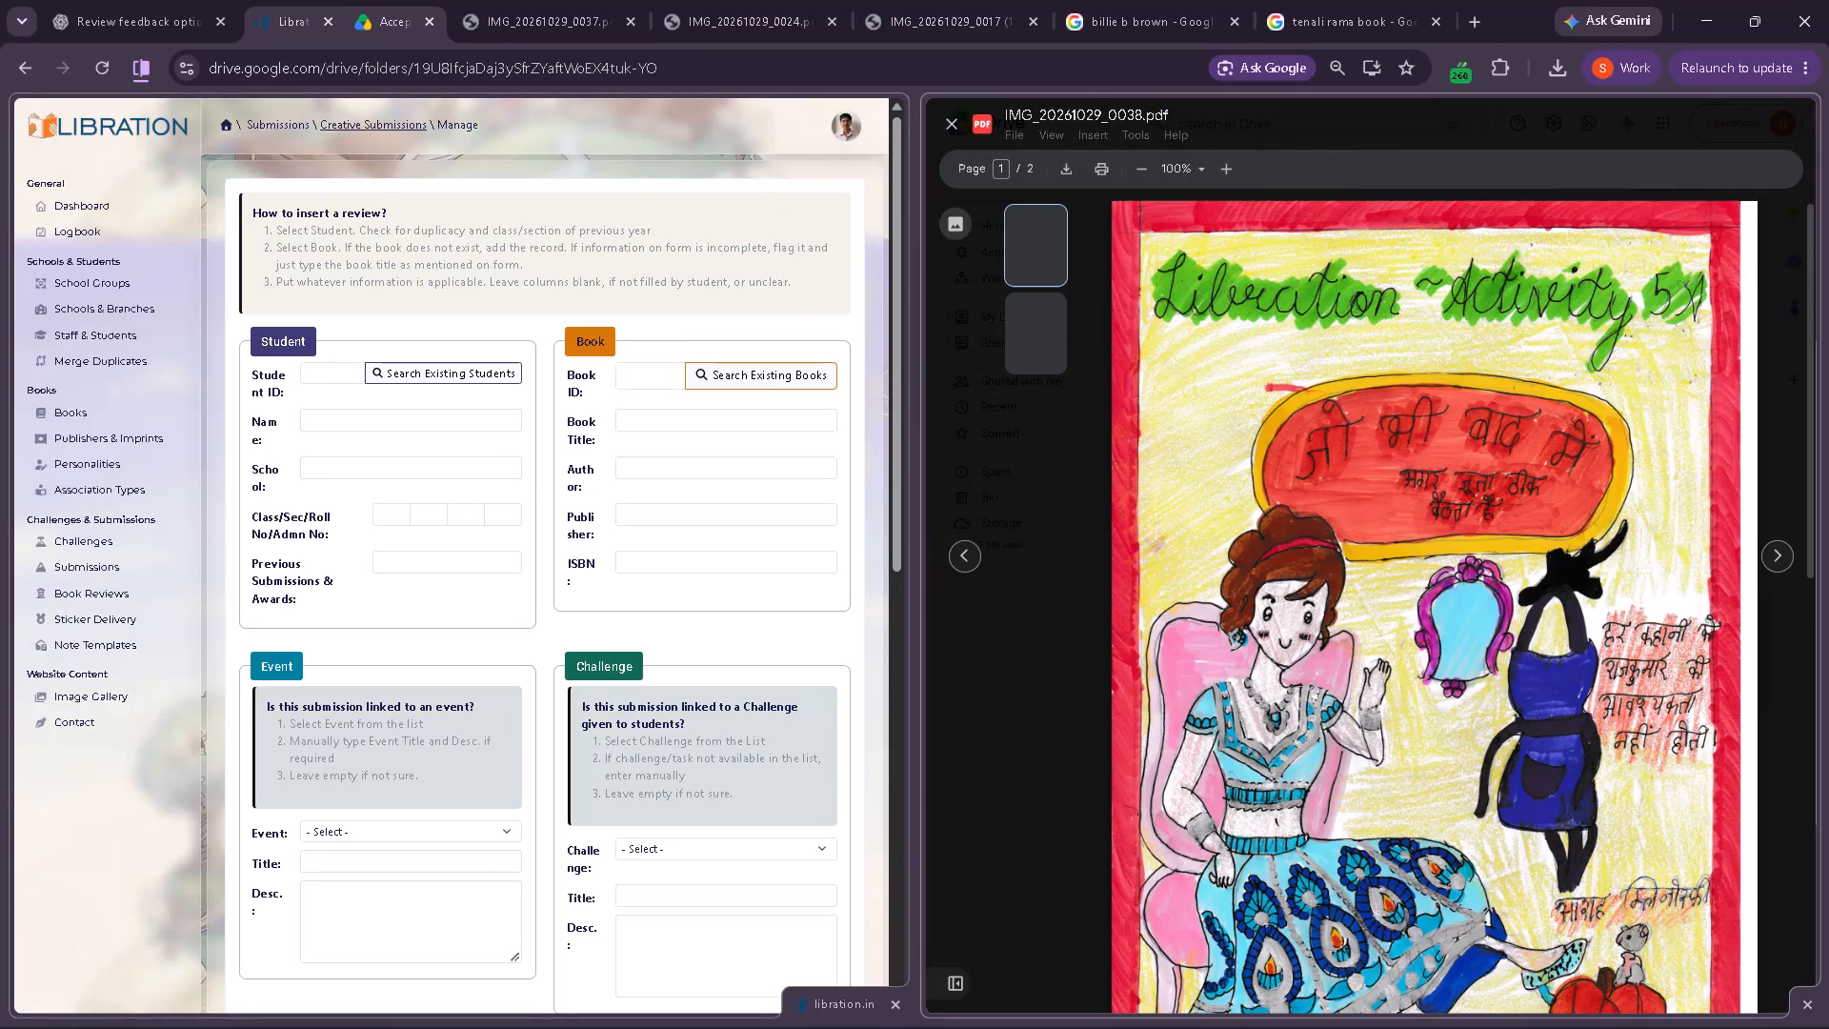
double_click(1148, 158)
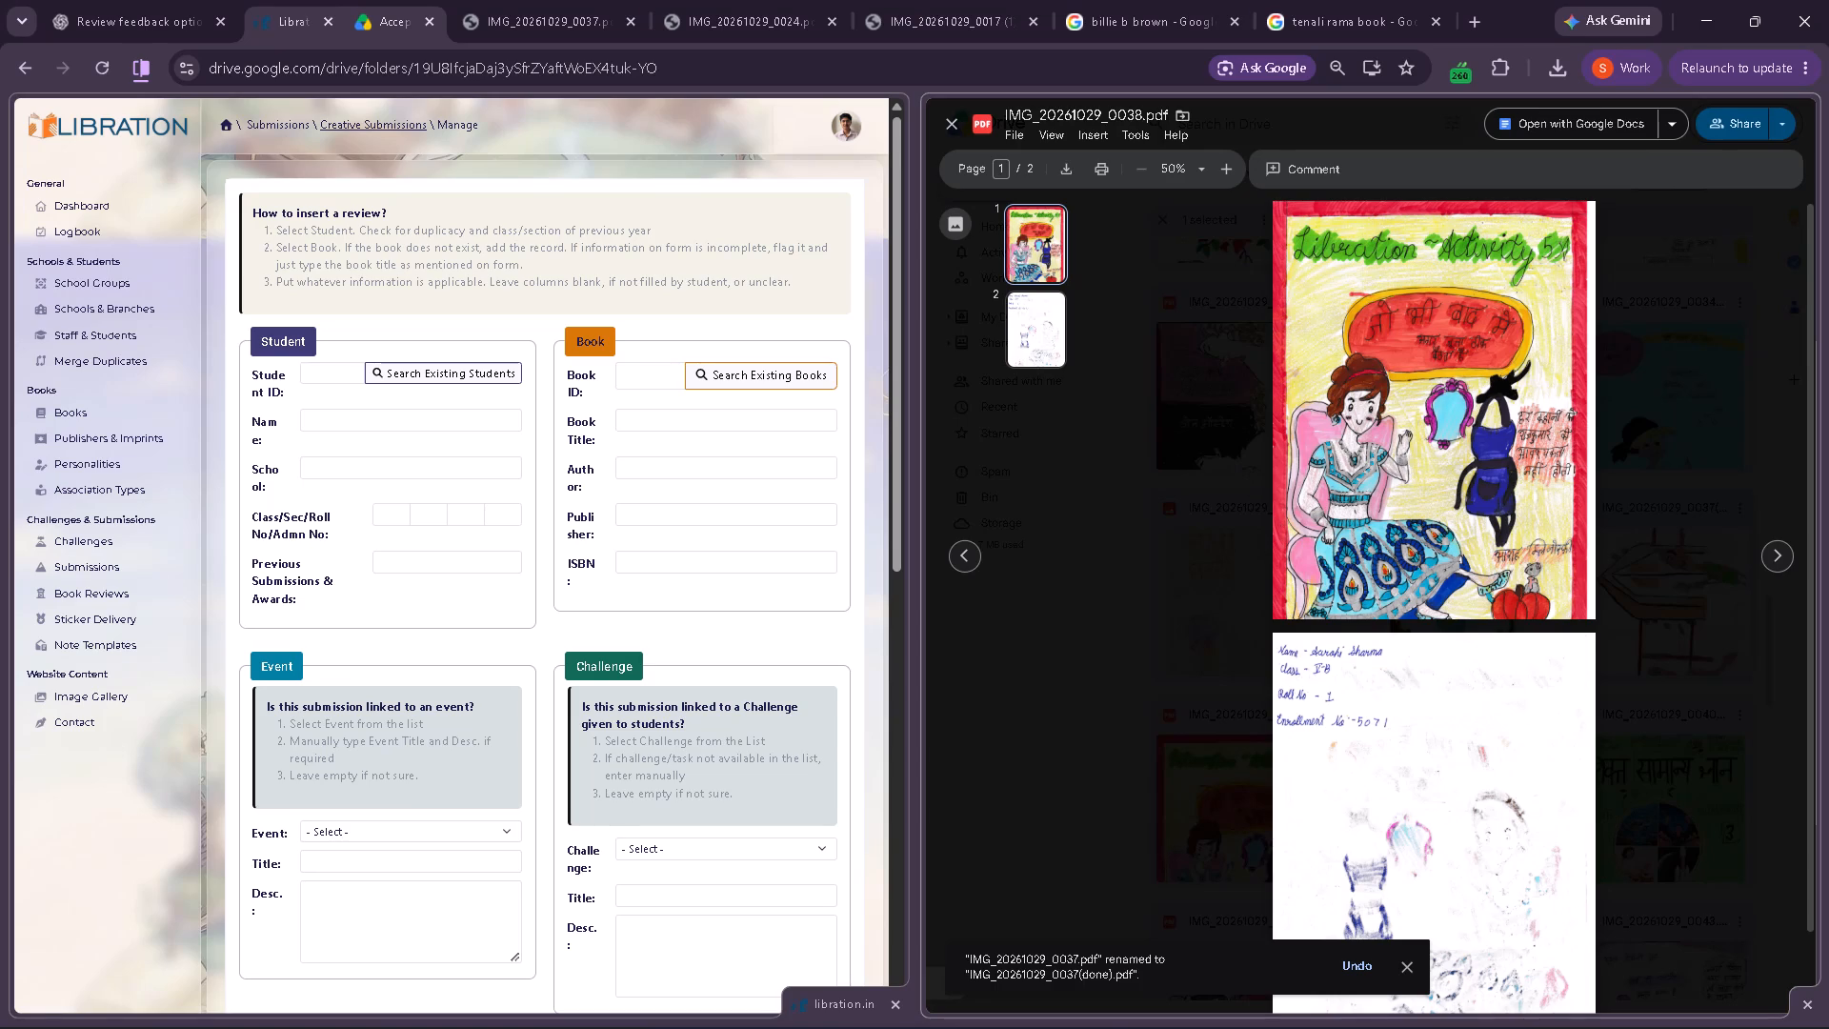
key("shift+super+s")
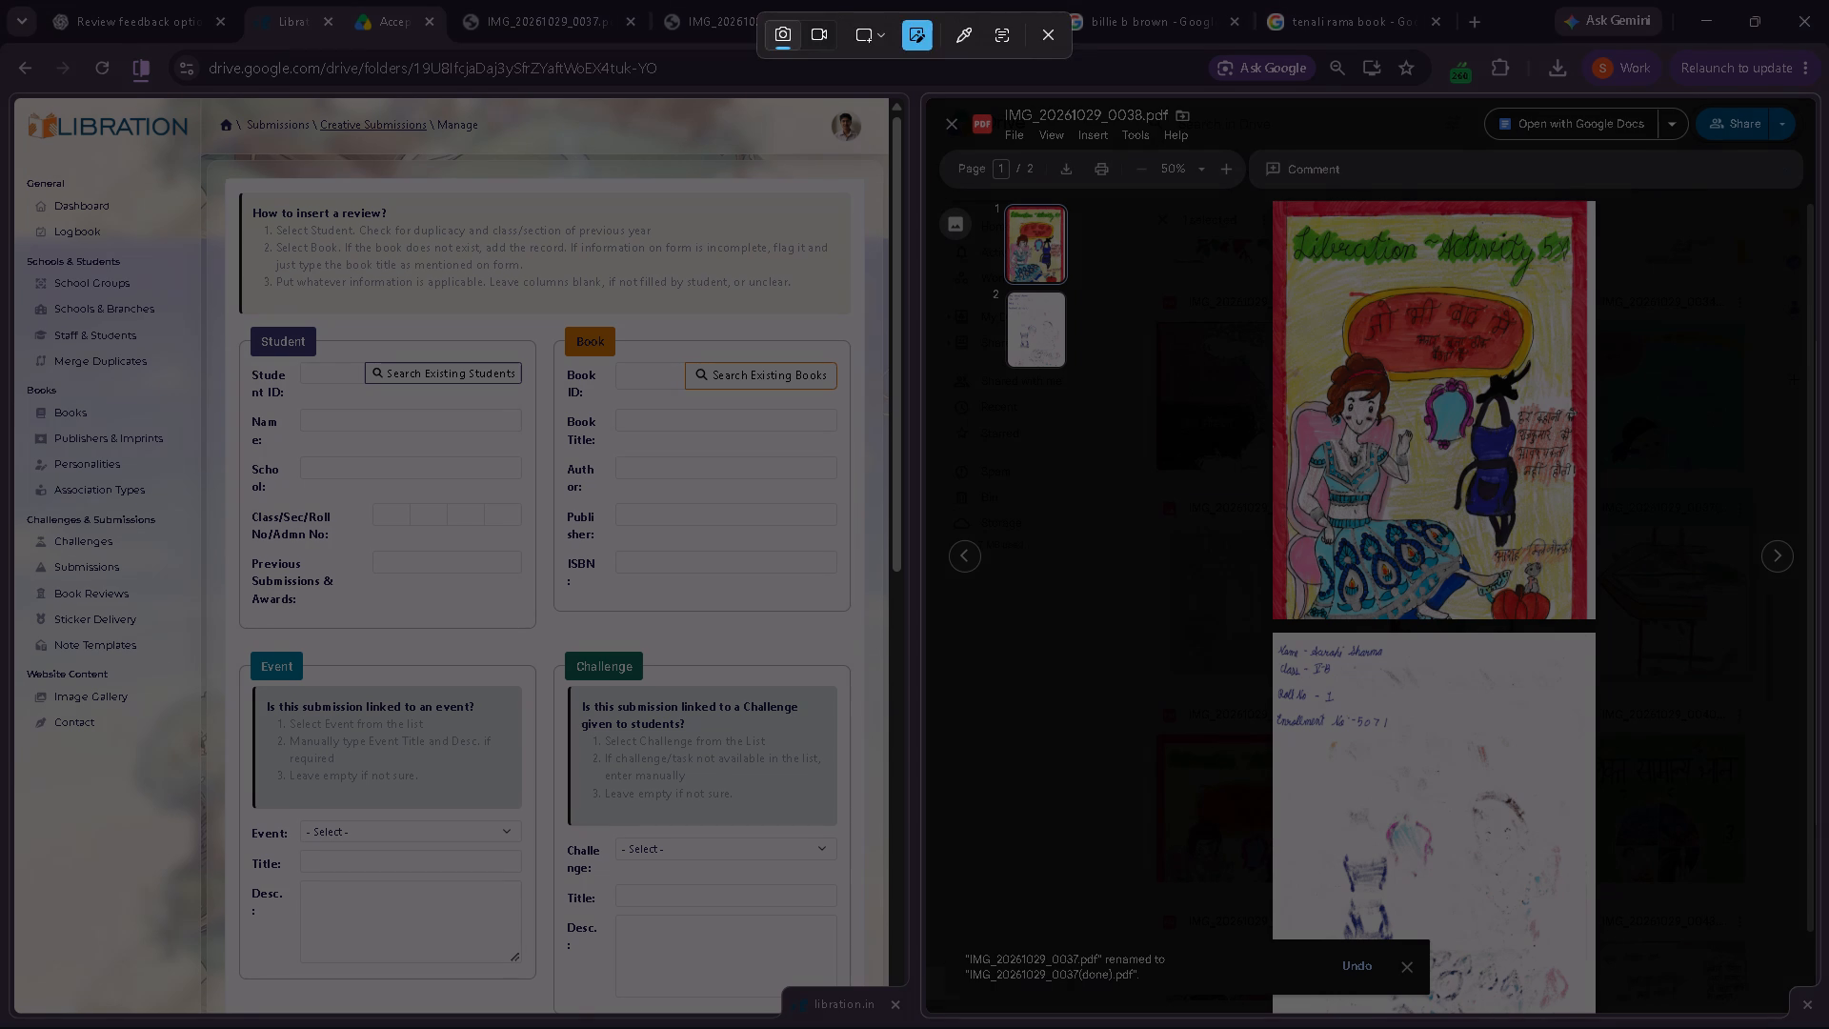
left_click_drag(1276, 202, 1584, 617)
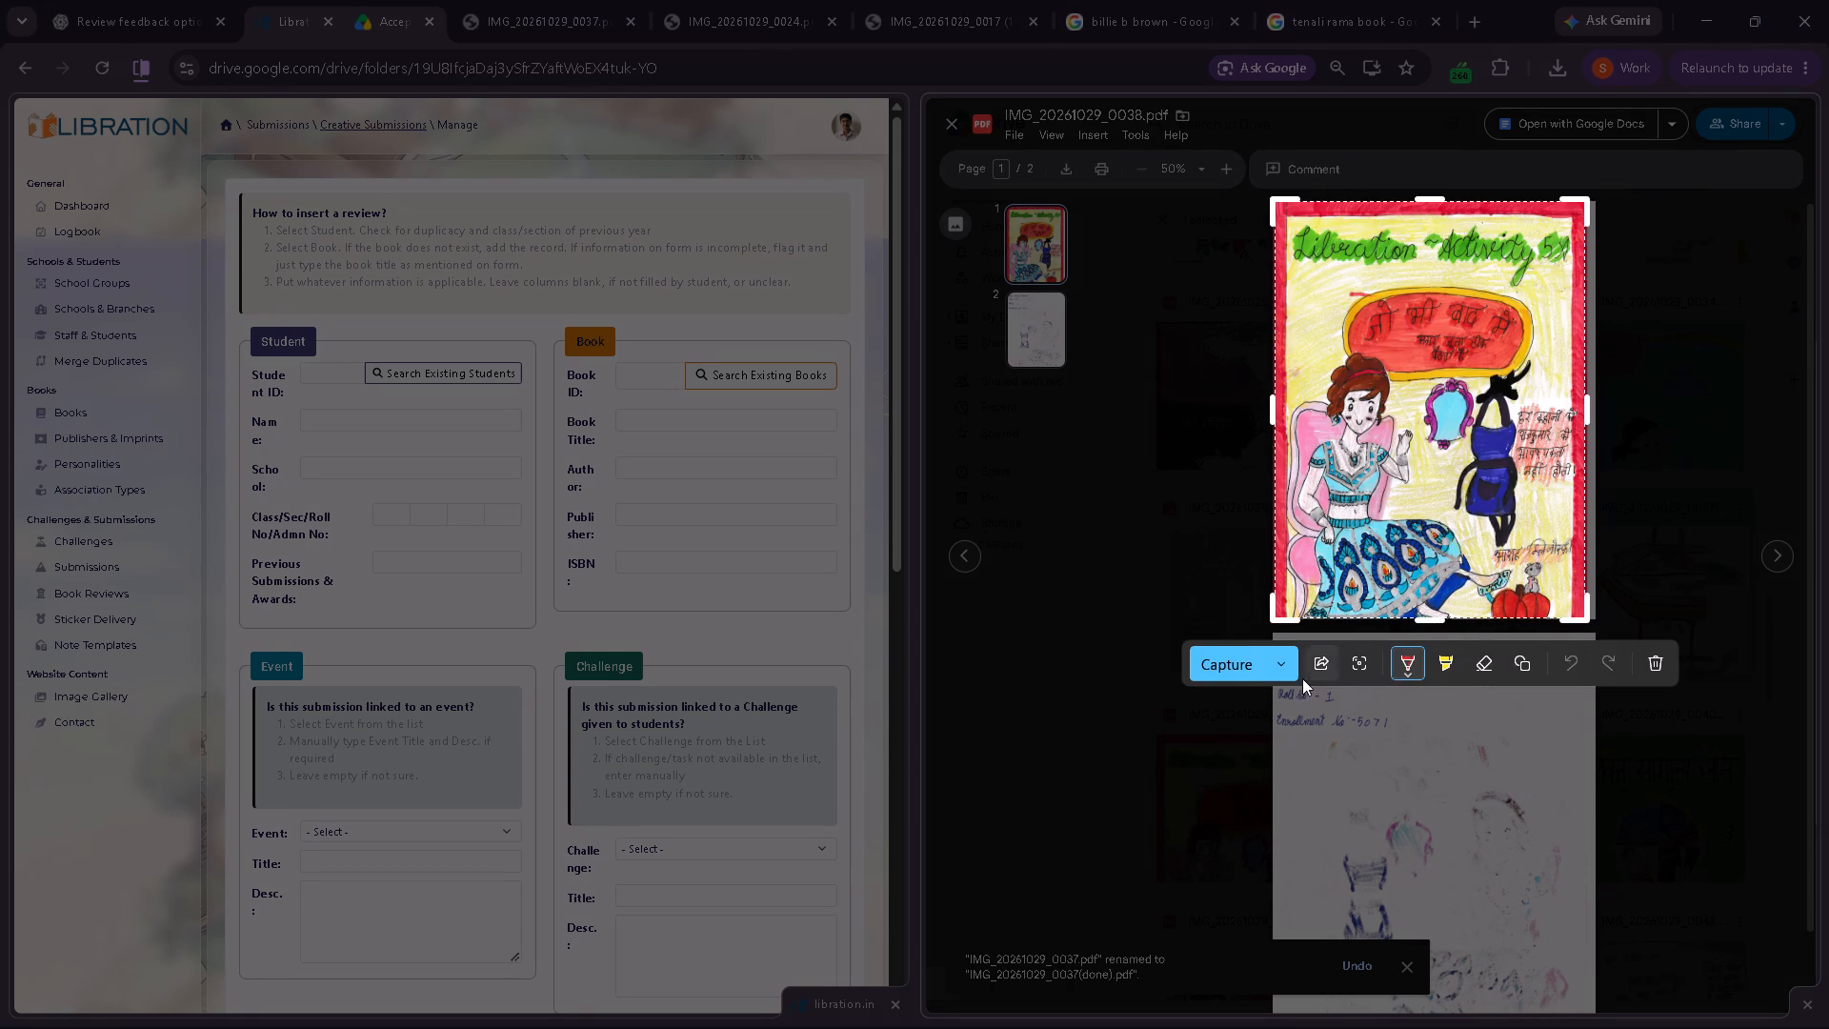
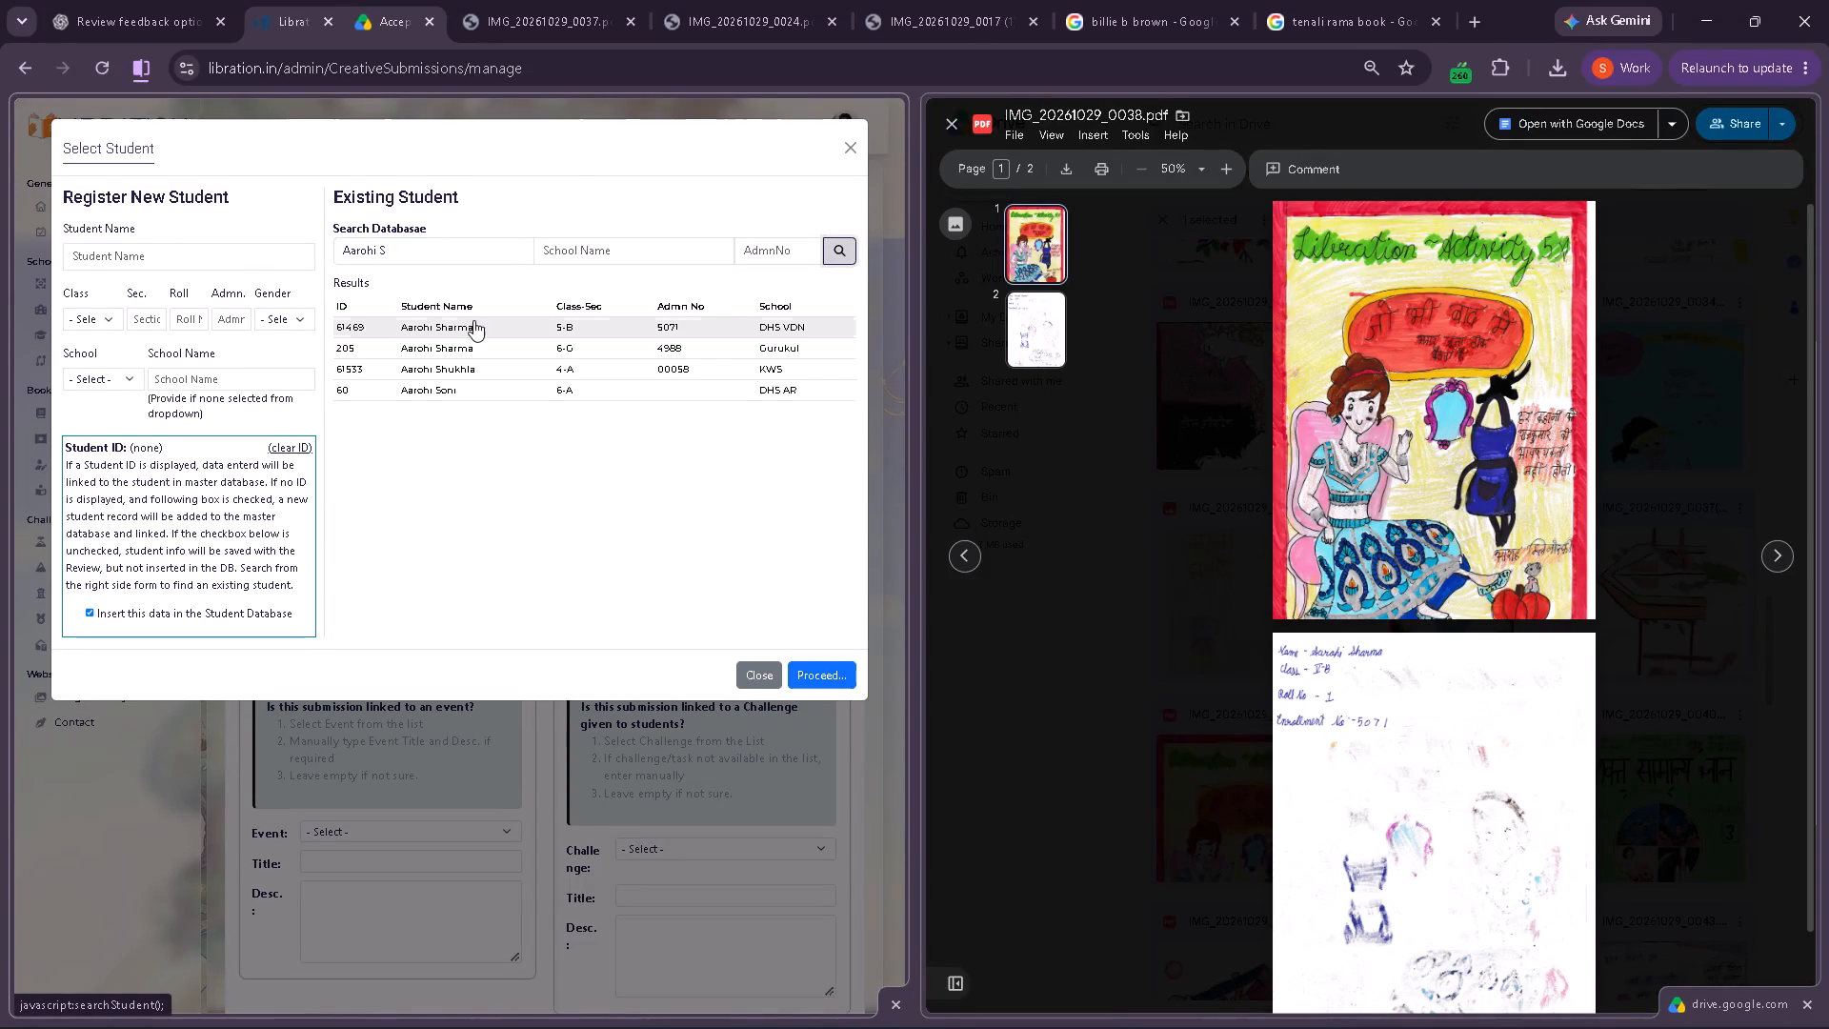
Link the submission to the existing DHS VDN class 5-B student whose details match the scan.
left_click(475, 322)
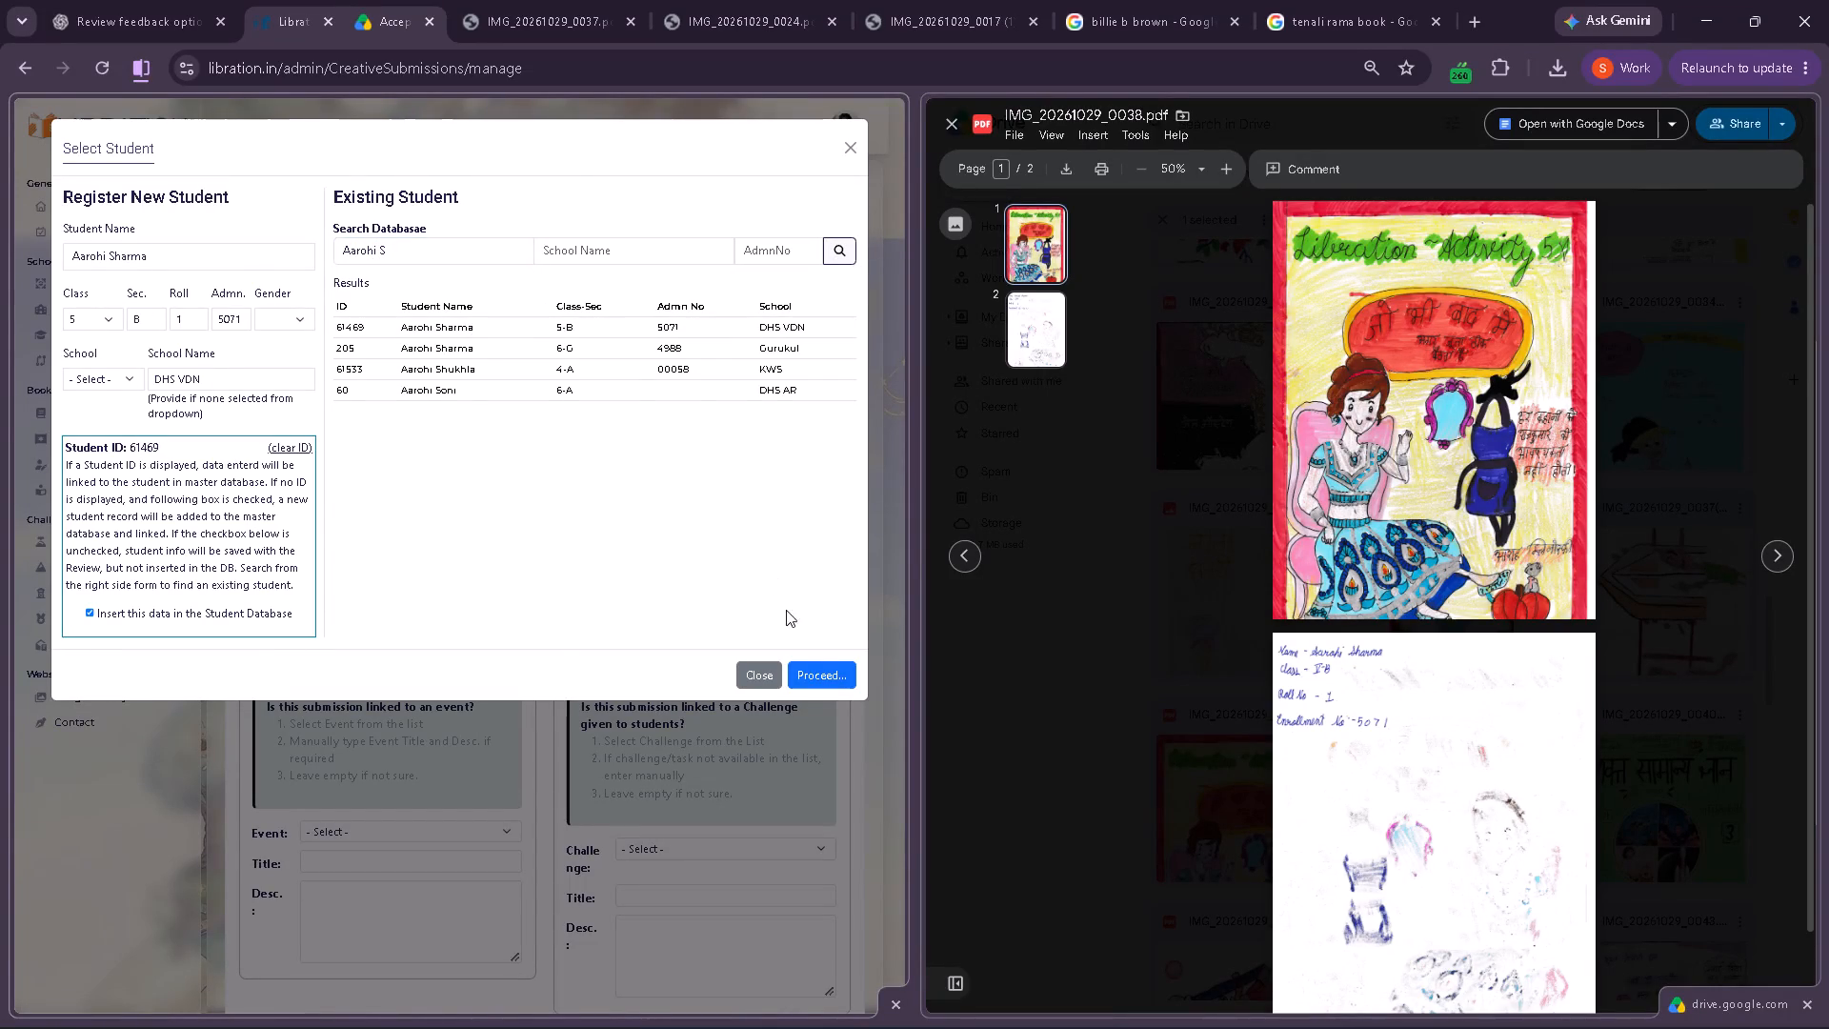
left_click(818, 671)
Enter Whatever After as the book title.
left_click(784, 419)
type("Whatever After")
Link the submission to challenge [5a] Re-Cover and enter Re-Cover as the challenge title.
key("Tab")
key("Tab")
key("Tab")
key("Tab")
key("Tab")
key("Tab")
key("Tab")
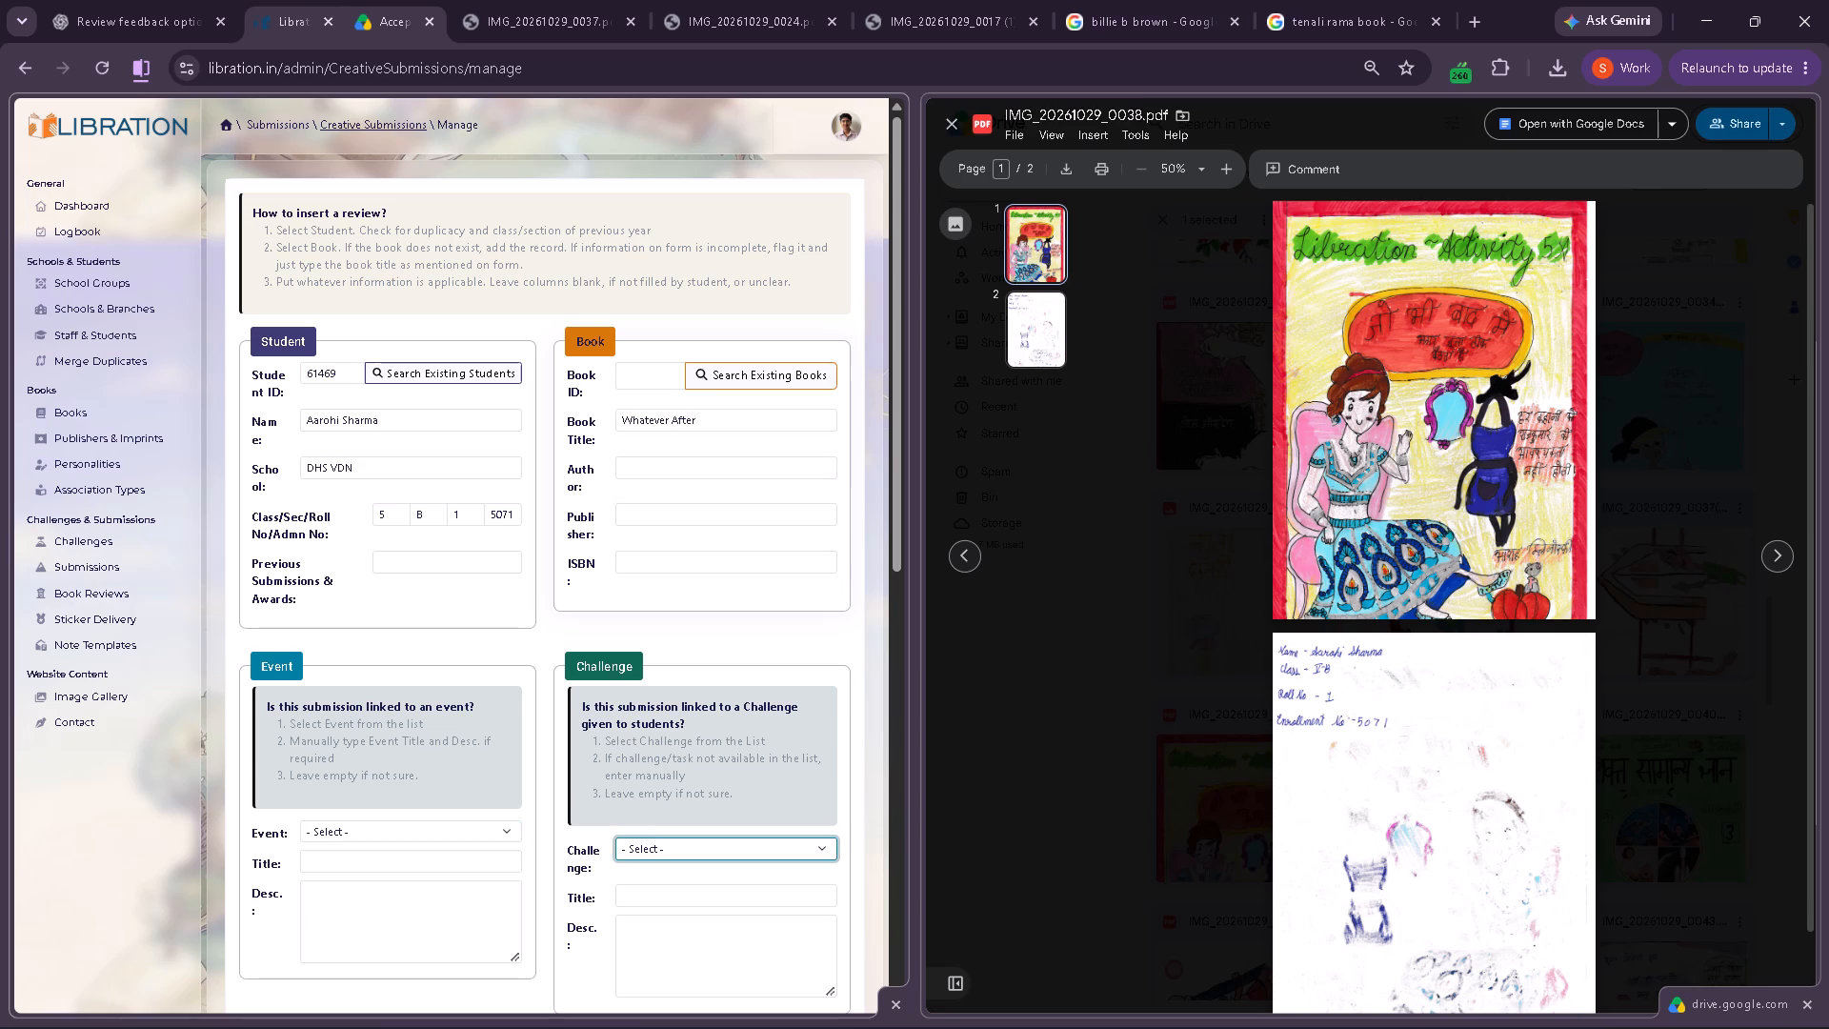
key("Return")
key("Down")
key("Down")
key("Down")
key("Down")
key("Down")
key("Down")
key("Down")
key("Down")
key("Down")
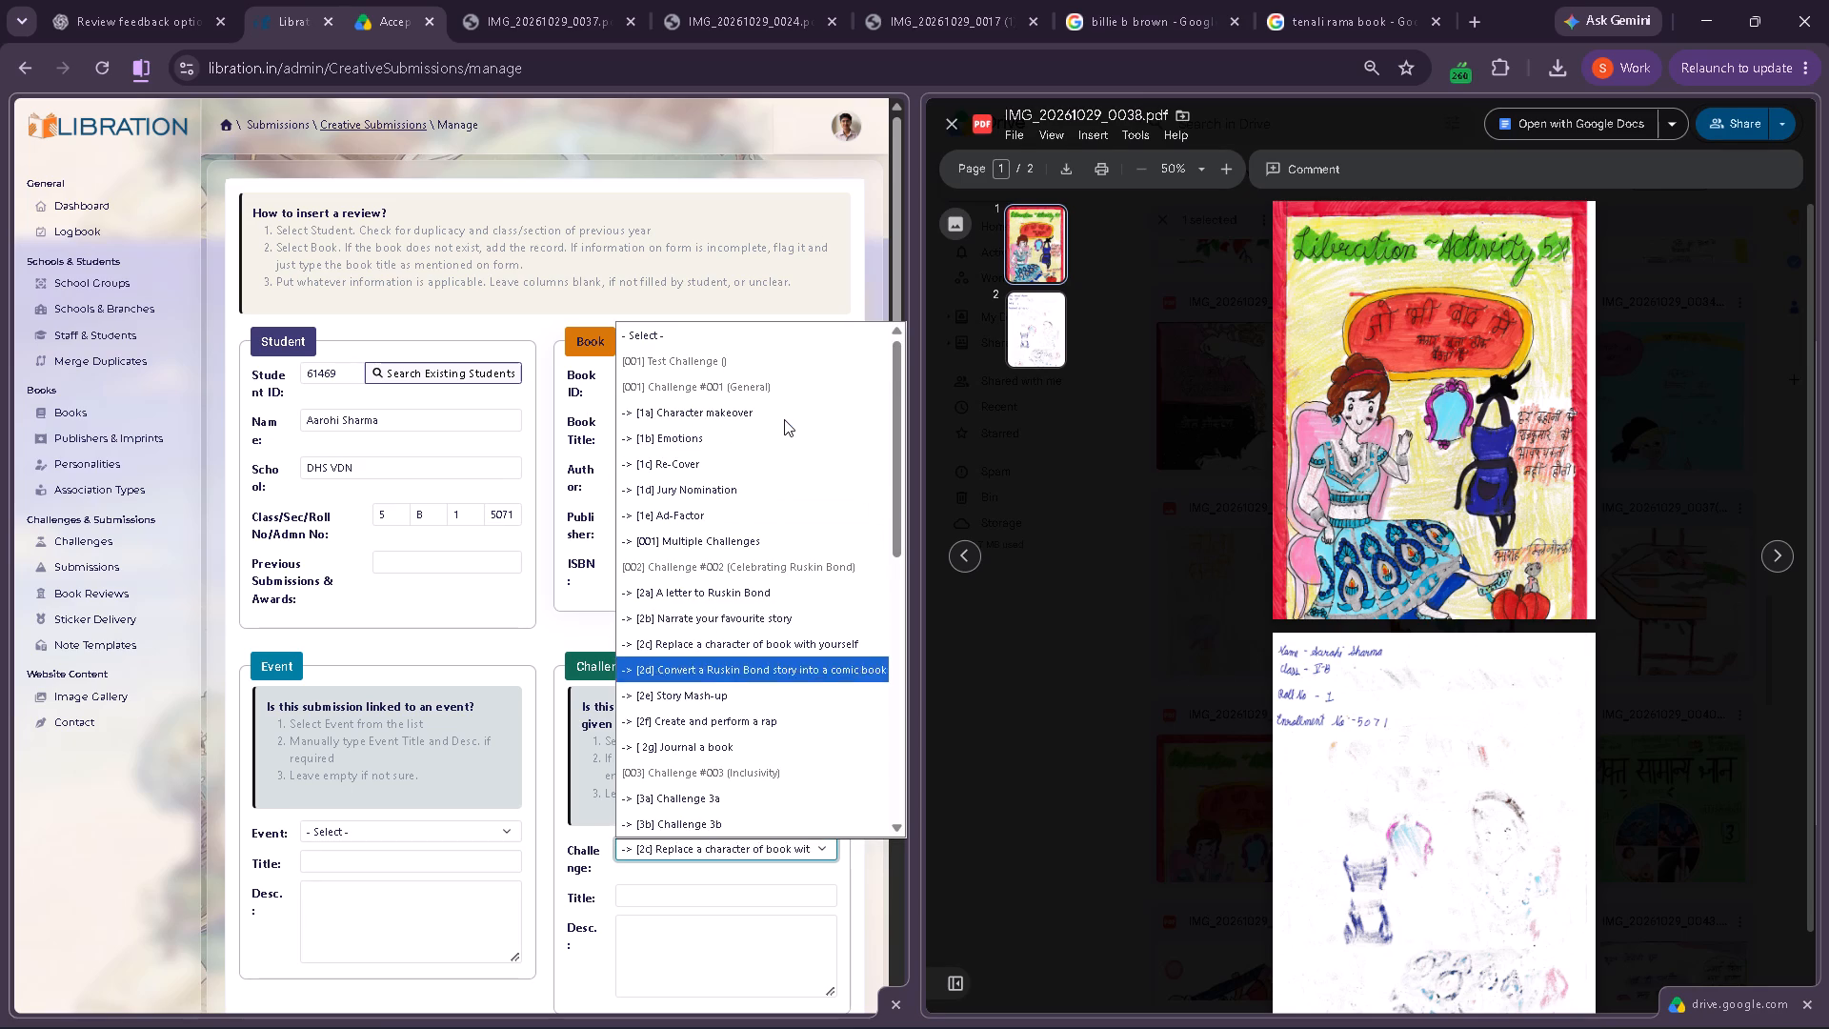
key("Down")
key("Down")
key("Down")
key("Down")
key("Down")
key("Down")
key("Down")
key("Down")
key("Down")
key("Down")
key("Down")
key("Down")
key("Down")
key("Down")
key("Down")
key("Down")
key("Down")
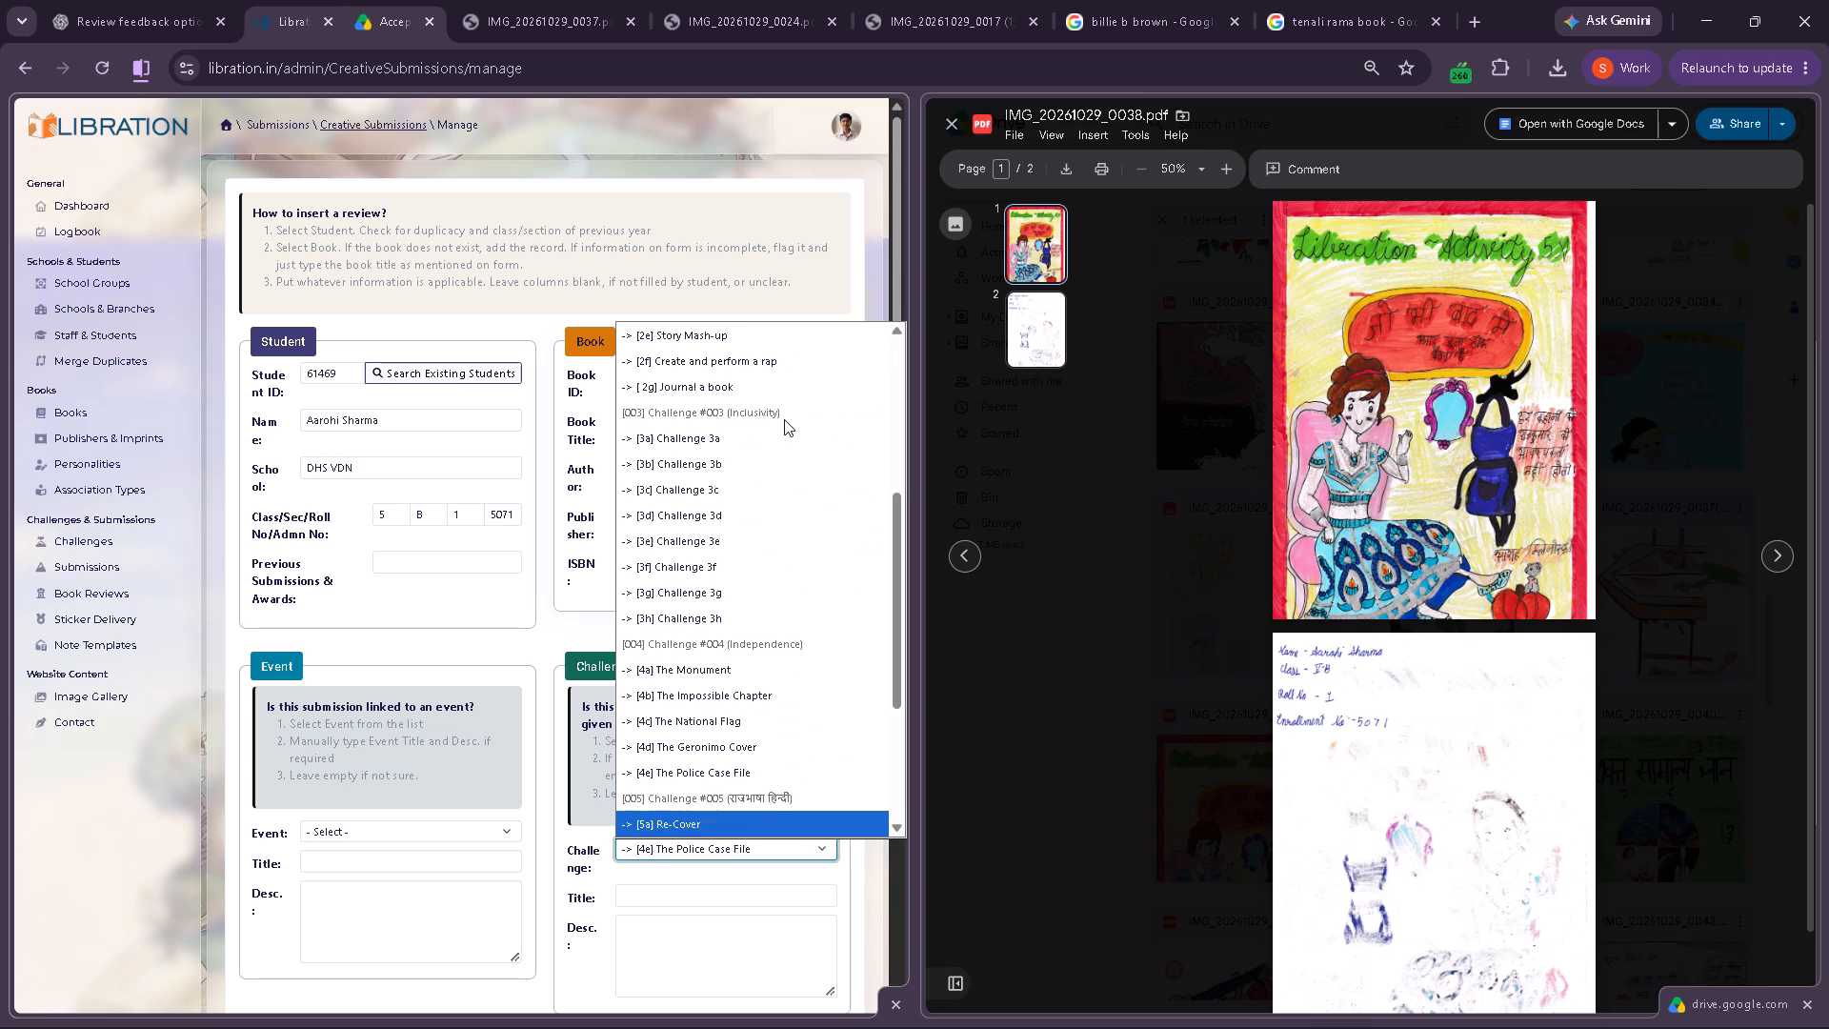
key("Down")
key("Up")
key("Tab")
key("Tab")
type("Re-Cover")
Attach the newest snip, Screenshot 2026-11-03 114940.png from Downloads, as the submission's image file.
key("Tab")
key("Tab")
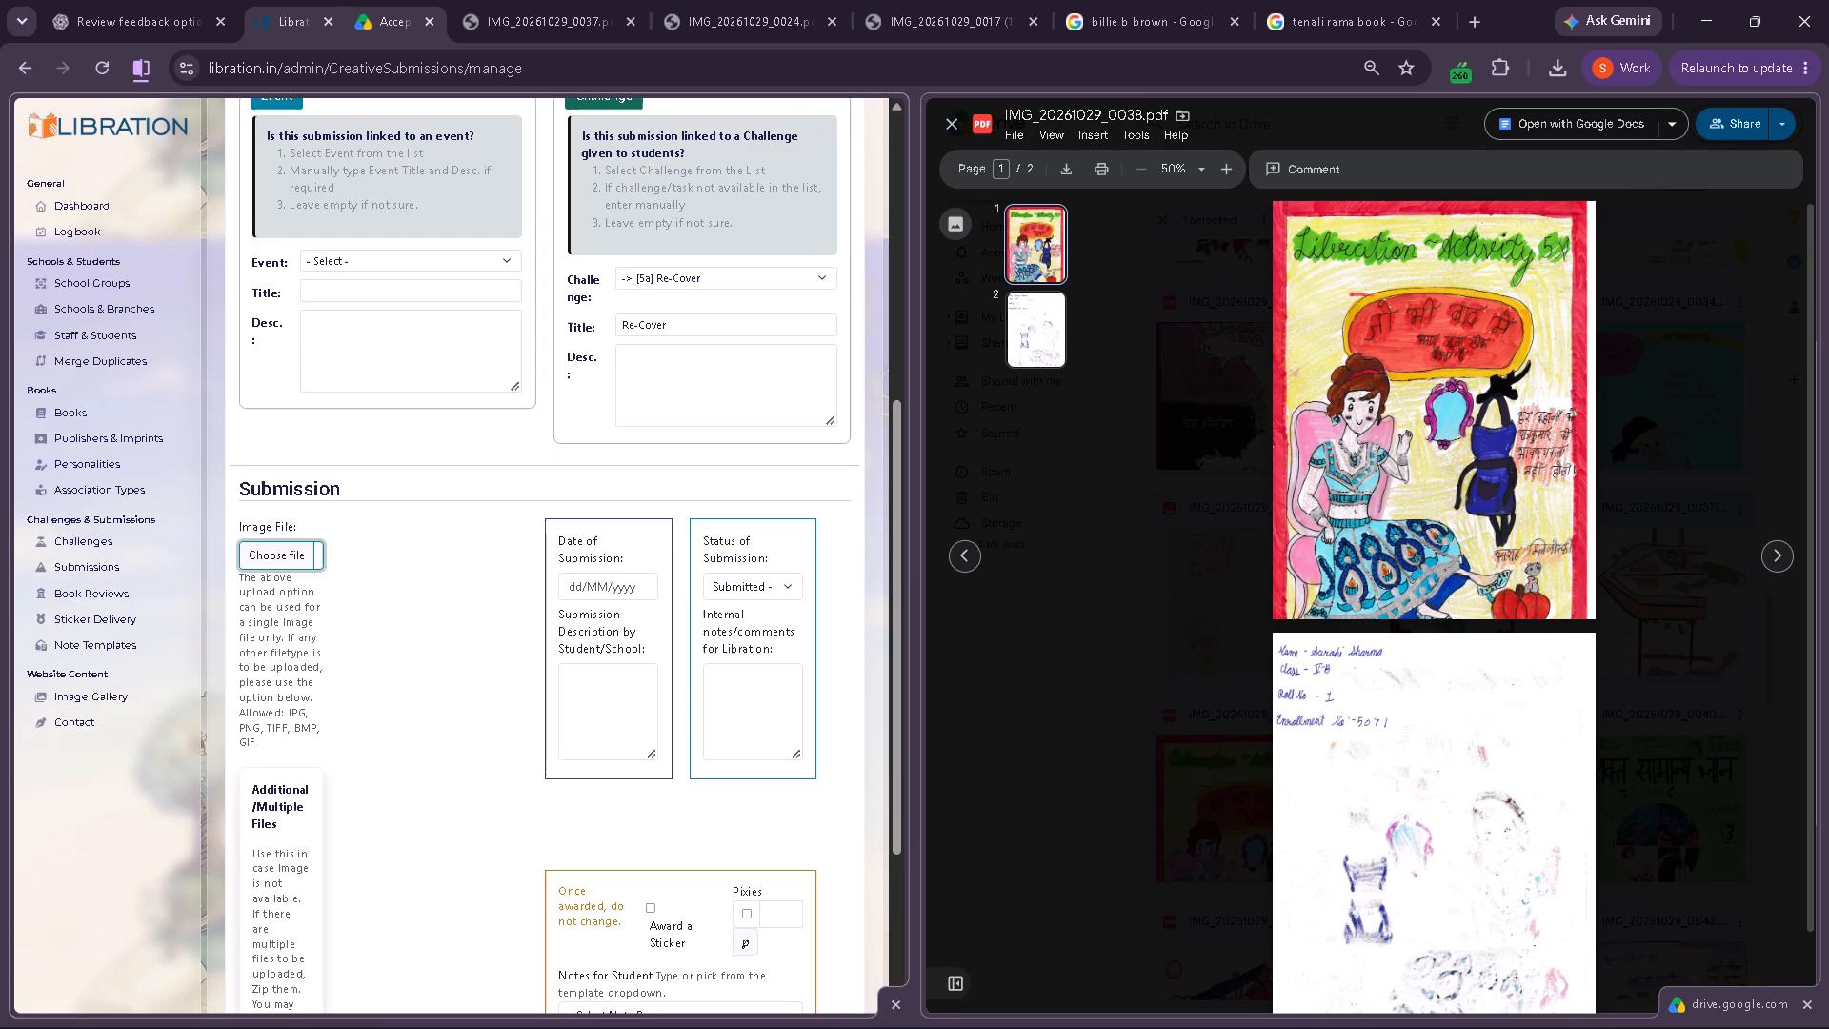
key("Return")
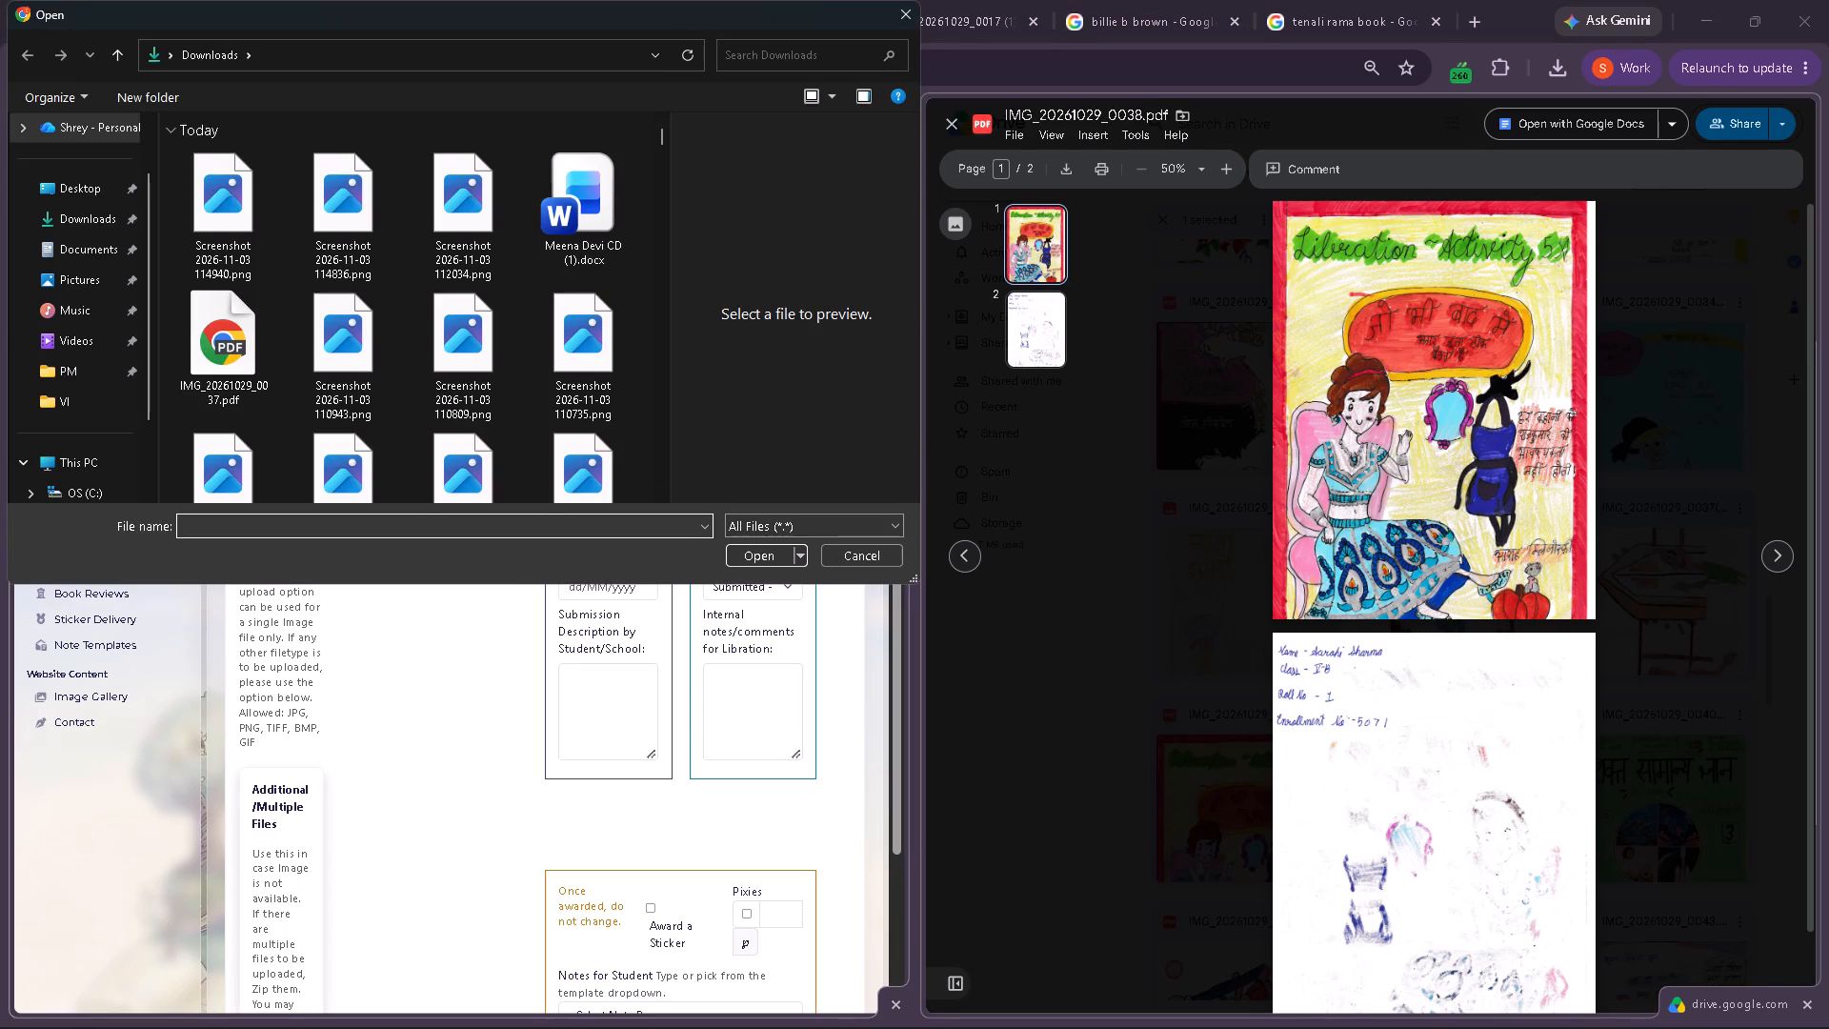
left_click(238, 246)
key("Return")
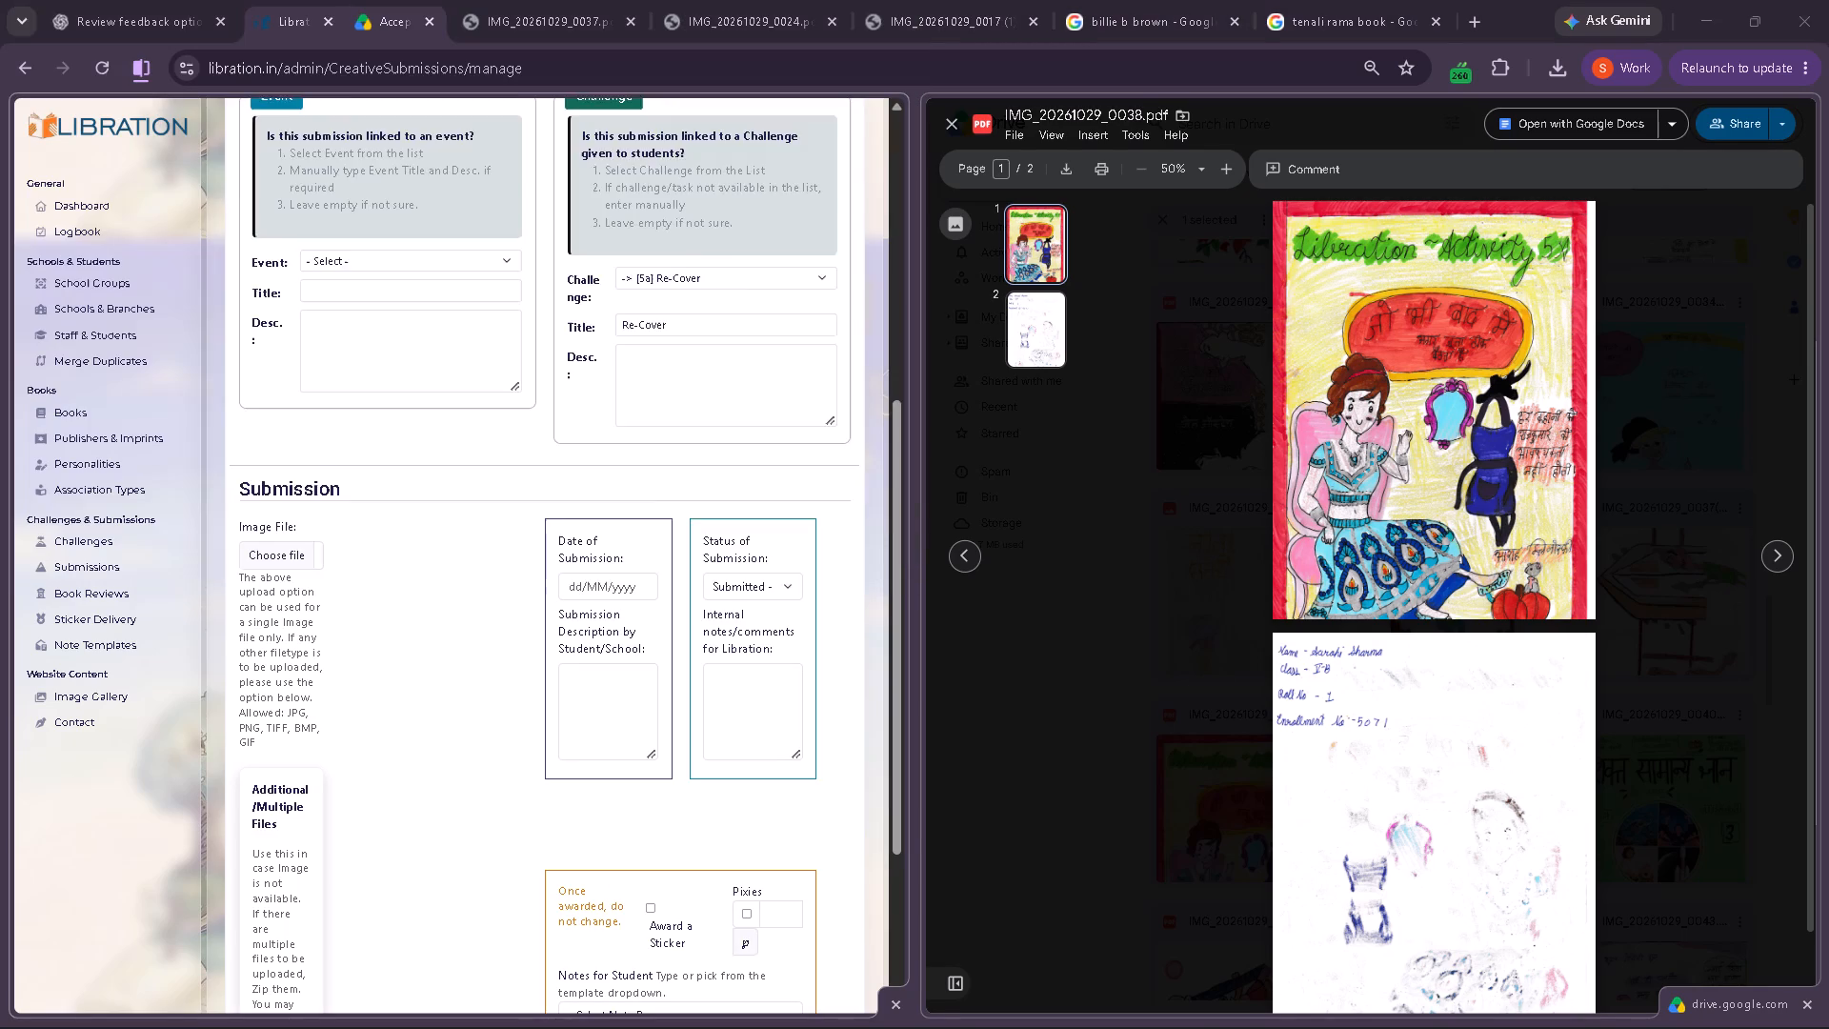
Set the date of submission to 30/10/2026 and the submission status to Approved.
key("Tab")
key("Tab")
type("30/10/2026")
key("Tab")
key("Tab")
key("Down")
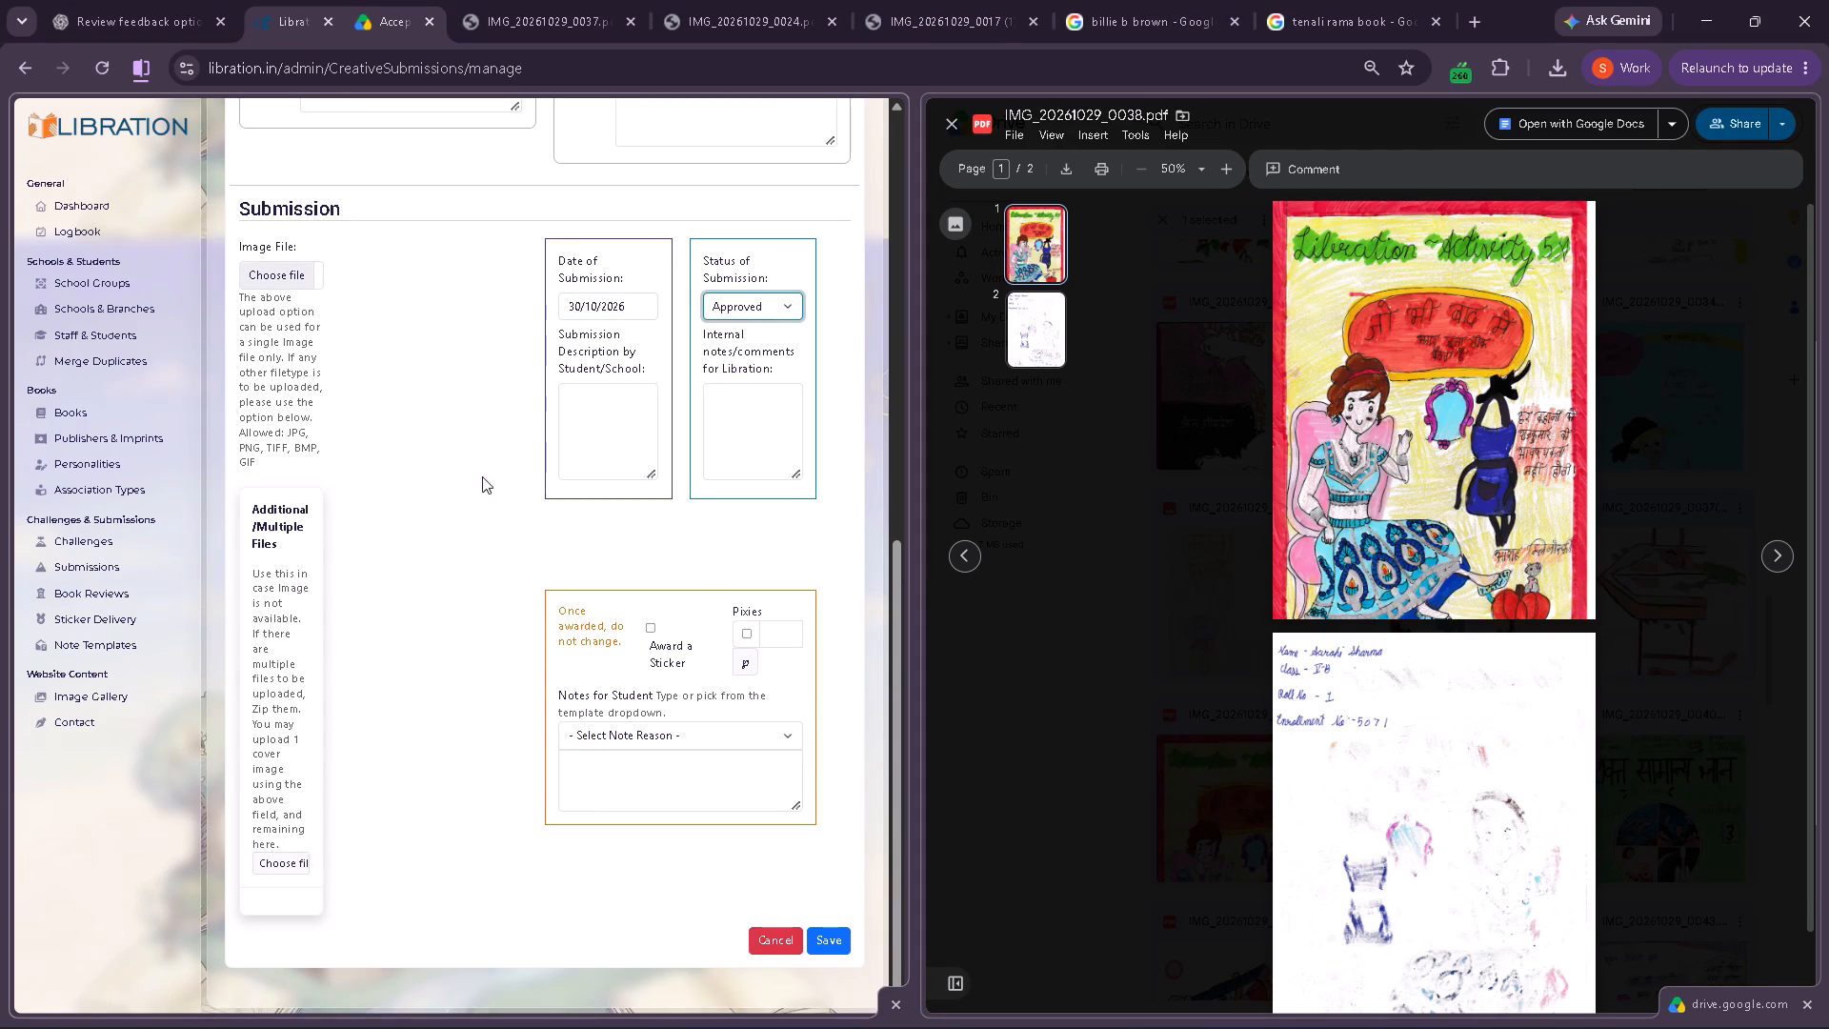
Award the student a sticker and 300 pixies for this submission.
left_click(650, 650)
left_click(749, 635)
key("Tab")
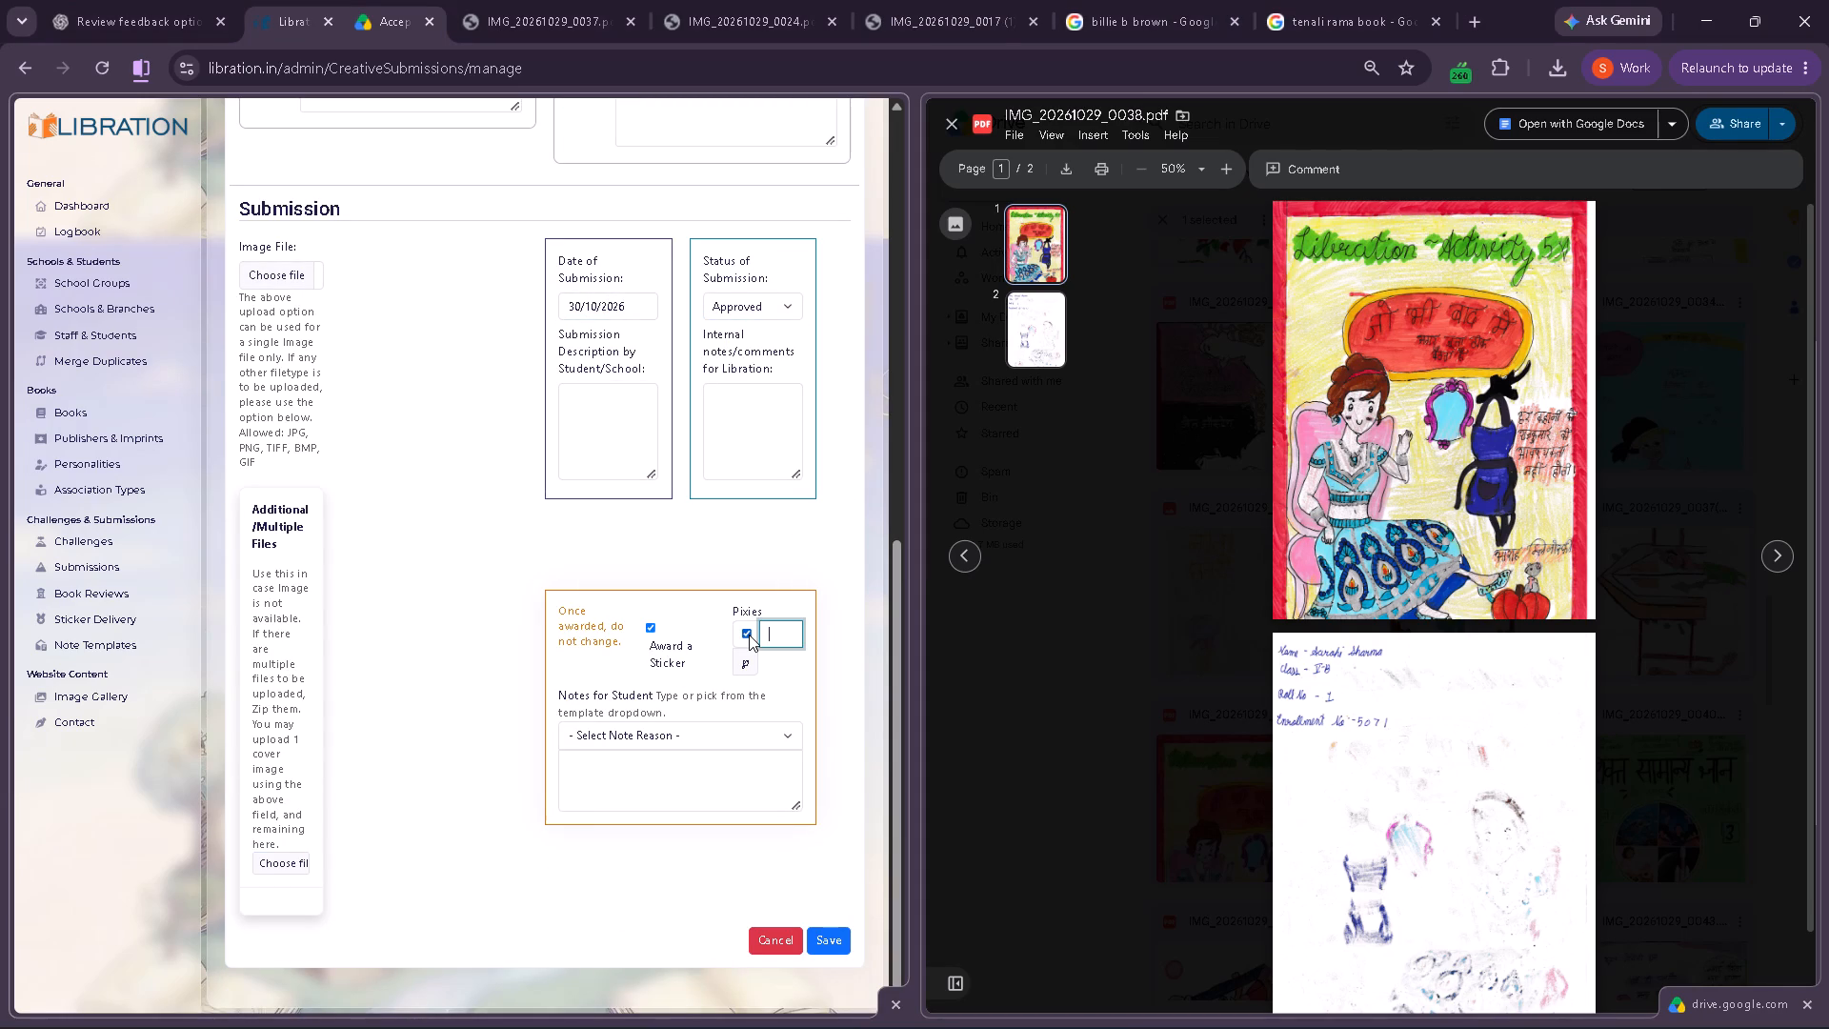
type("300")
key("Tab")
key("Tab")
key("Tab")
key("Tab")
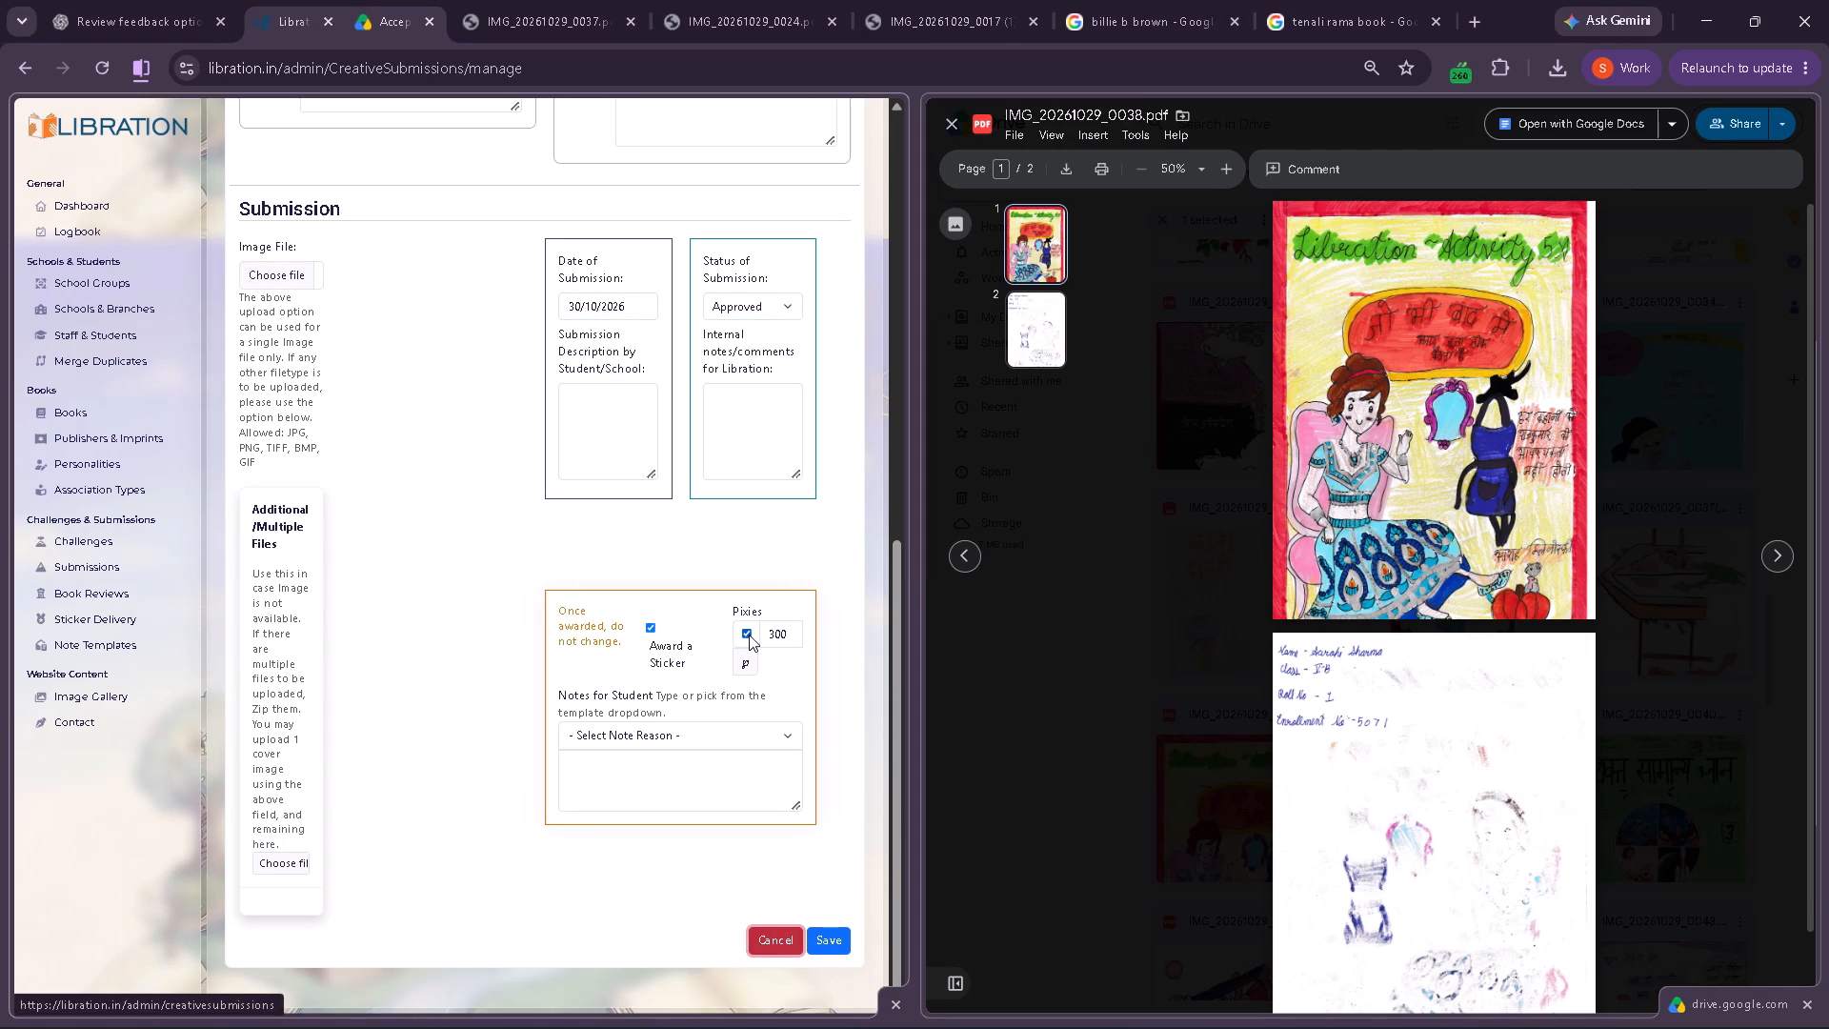
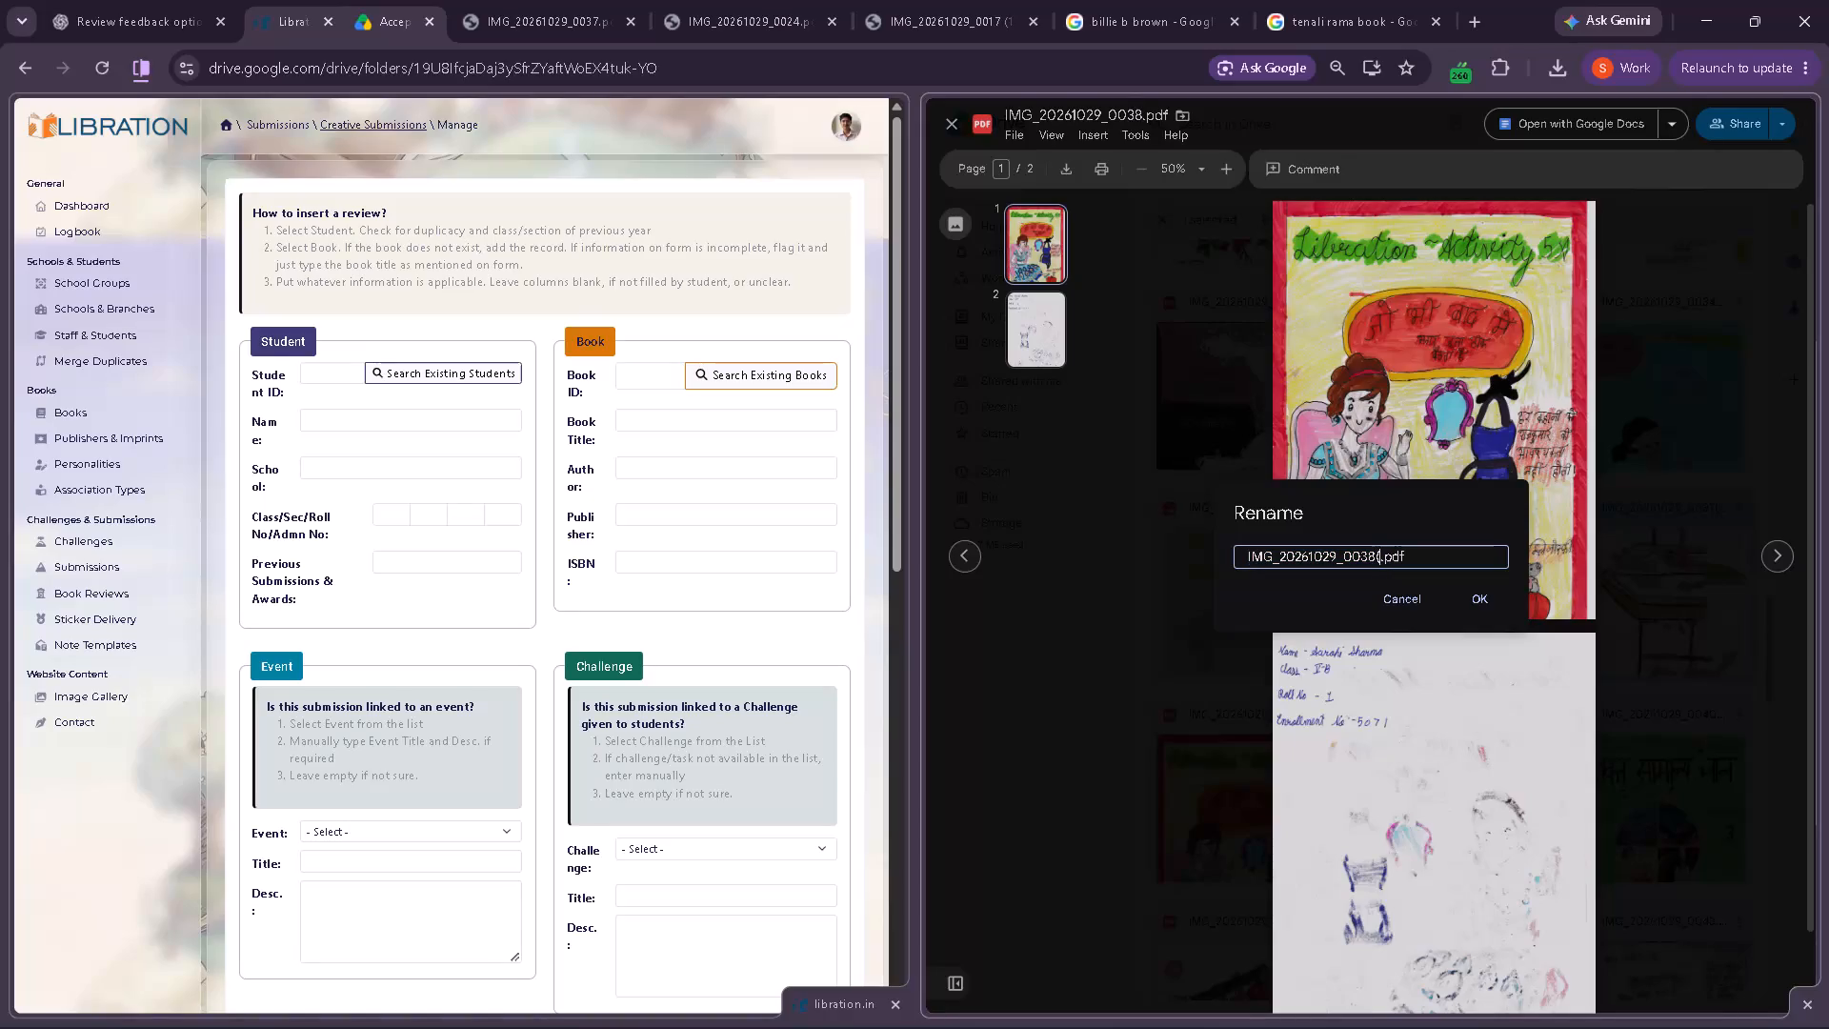
Rename the finished scan as IMG_20261029_0038(done).pdf.
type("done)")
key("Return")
Open the next scan, IMG_20261029_0039.pdf, and examine its artwork and the student details on its second page.
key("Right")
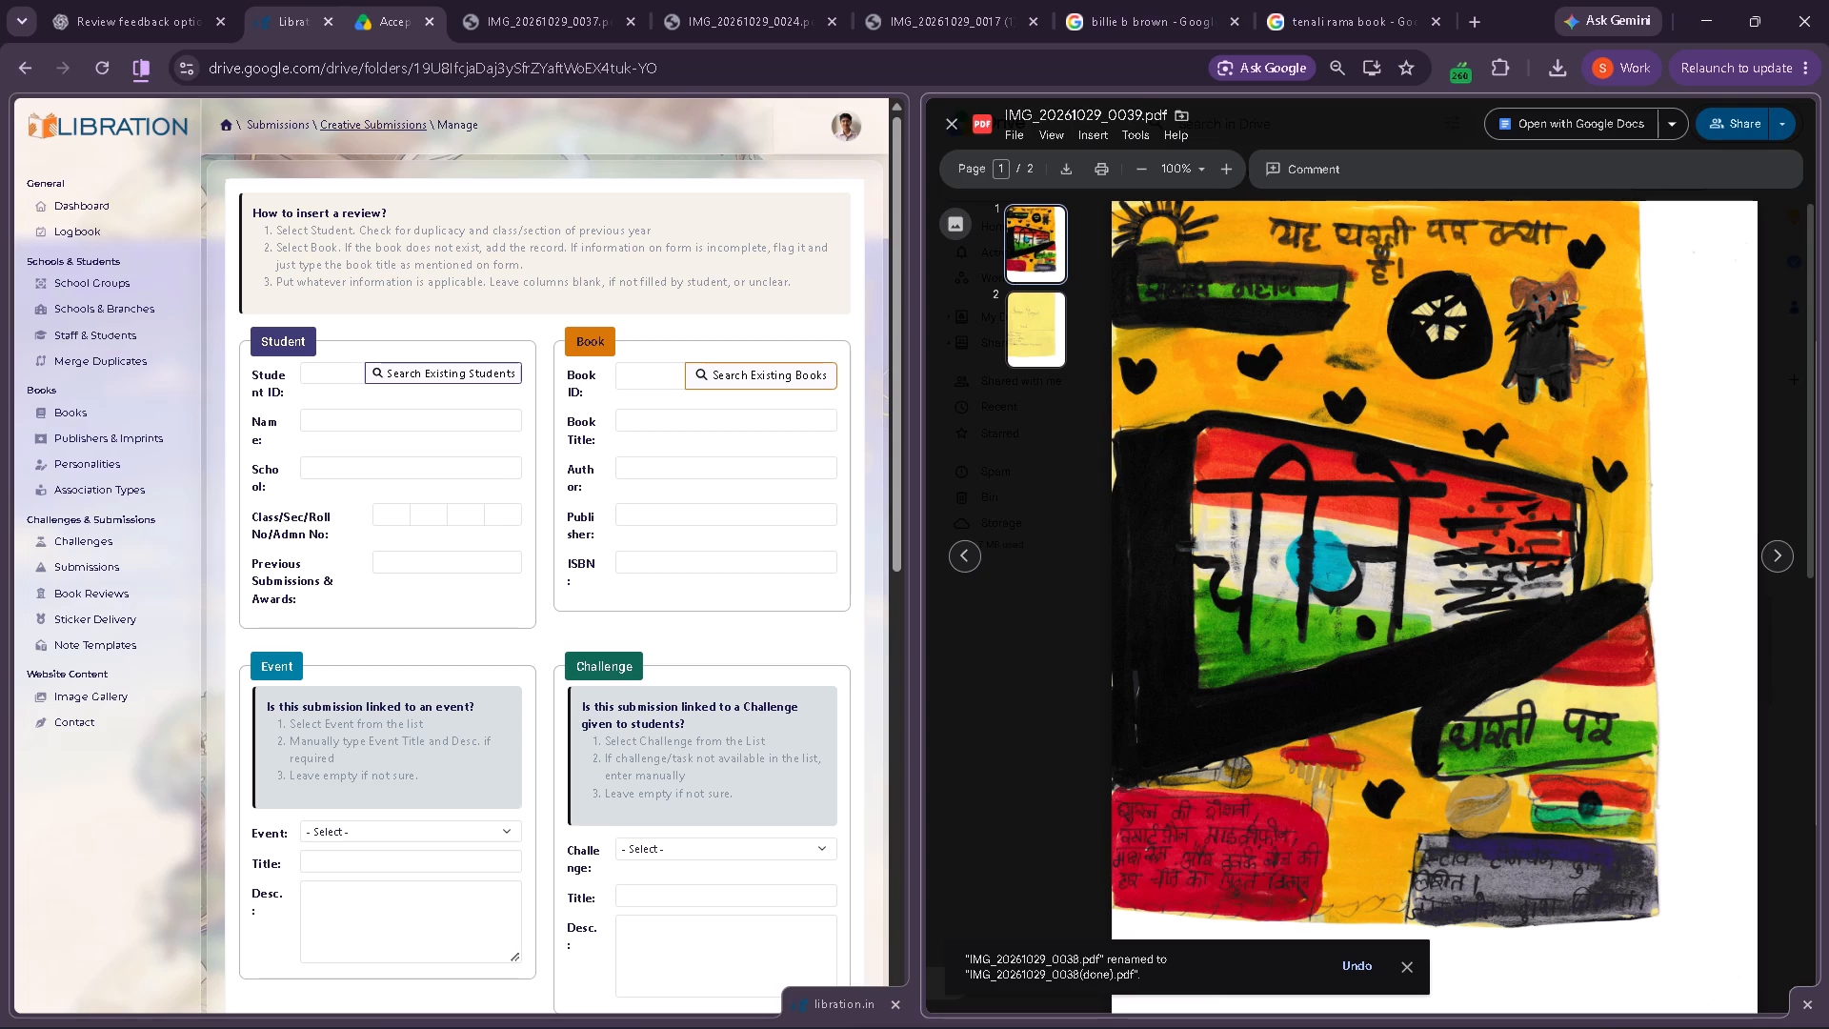
scroll(1278, 417, "down", 12)
scroll(1303, 417, "up", 17)
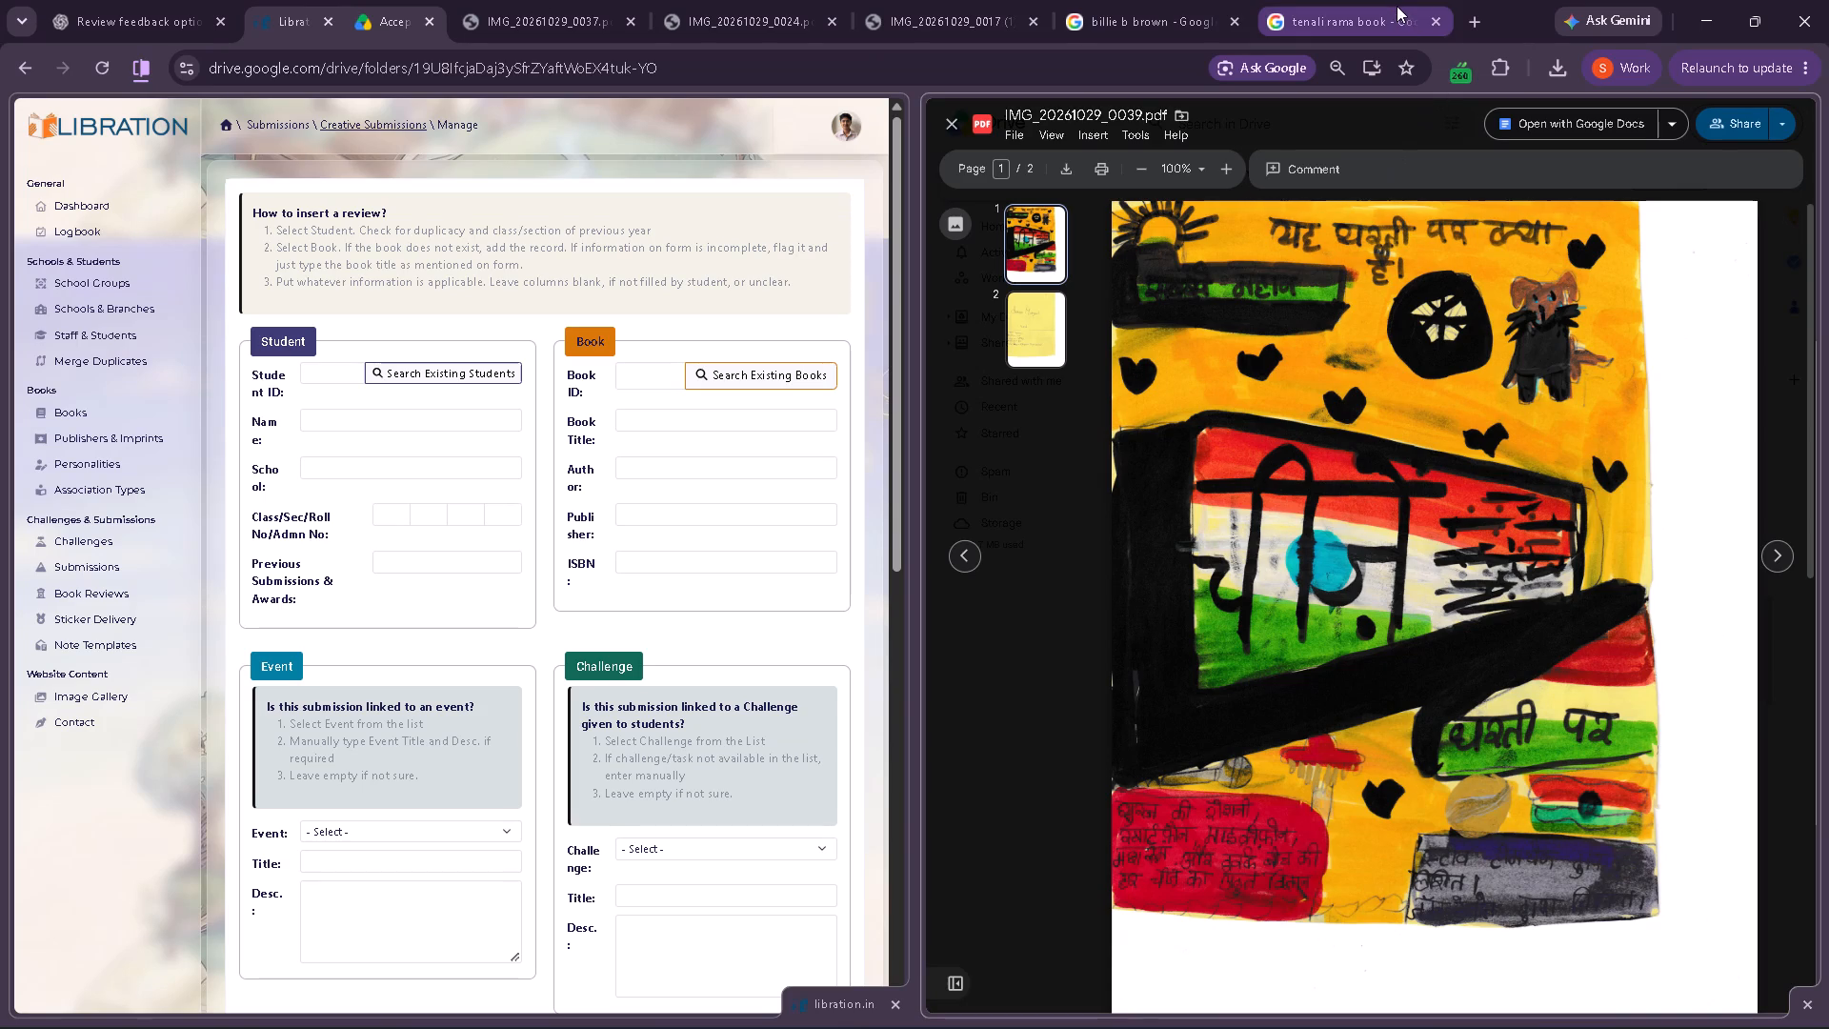
scroll(1316, 452, "down", 6)
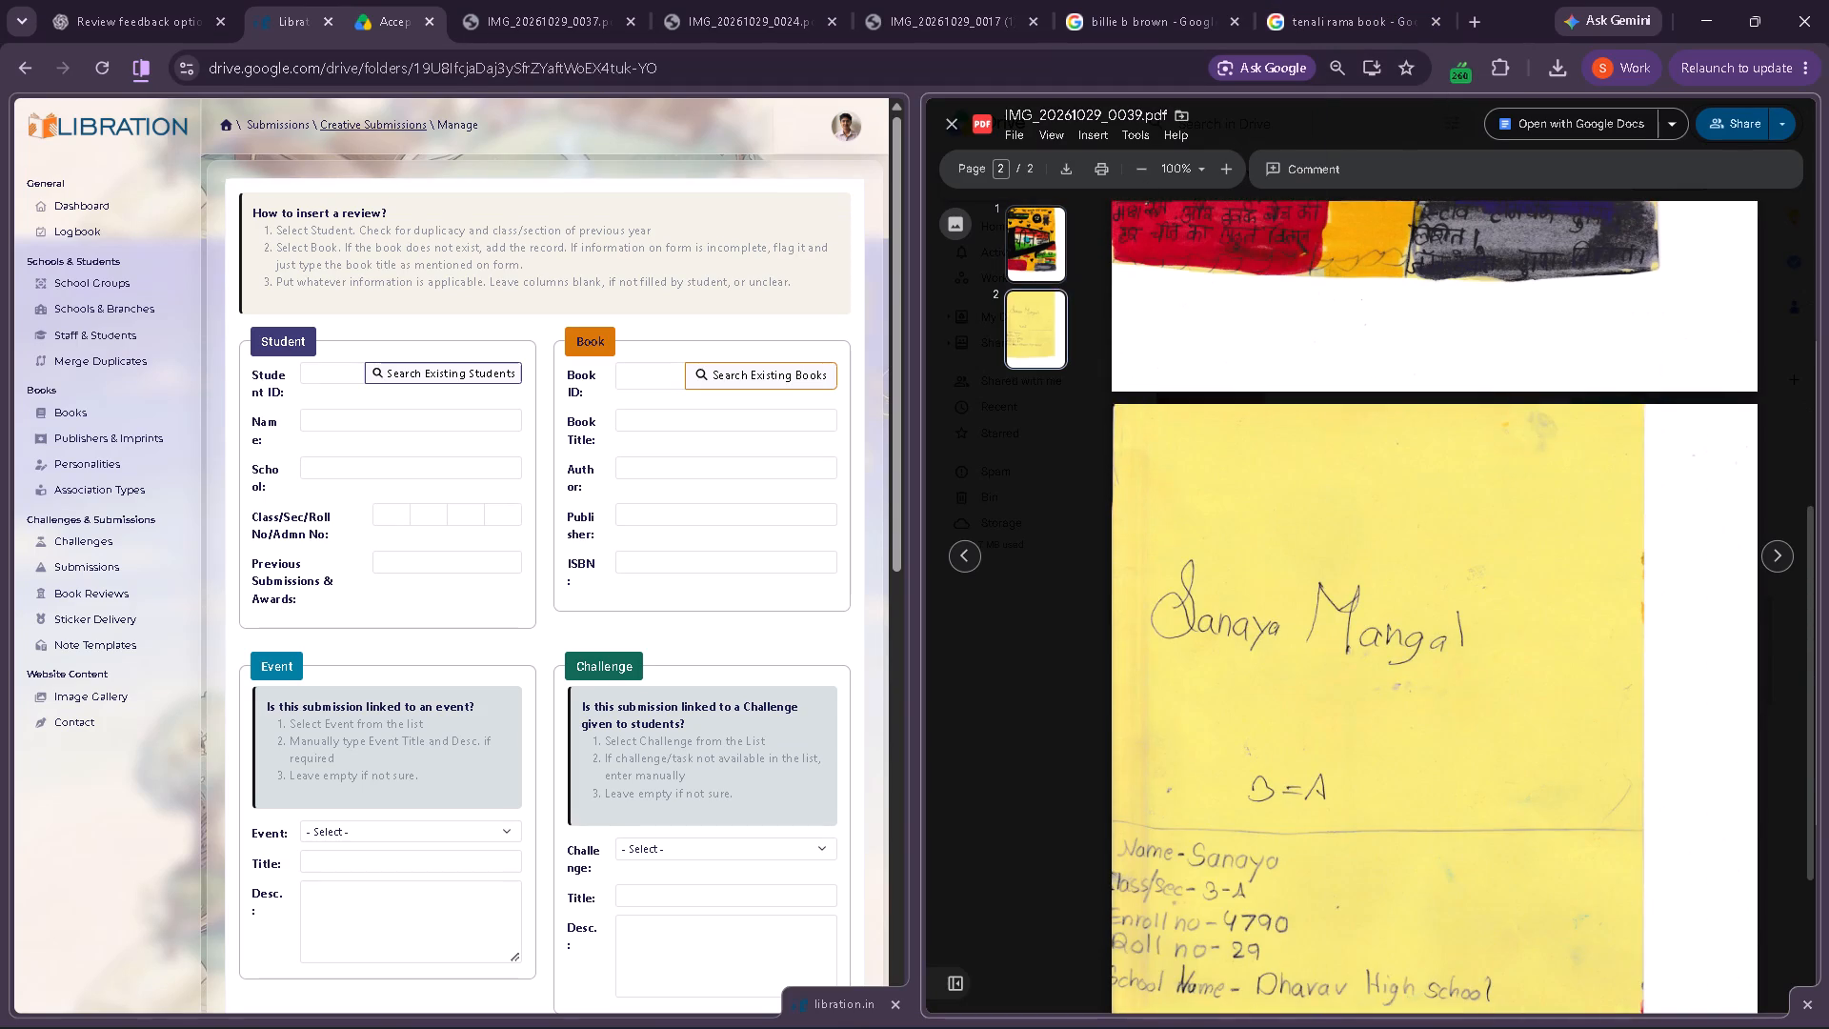
scroll(1318, 452, "down", 7)
scroll(1318, 452, "up", 8)
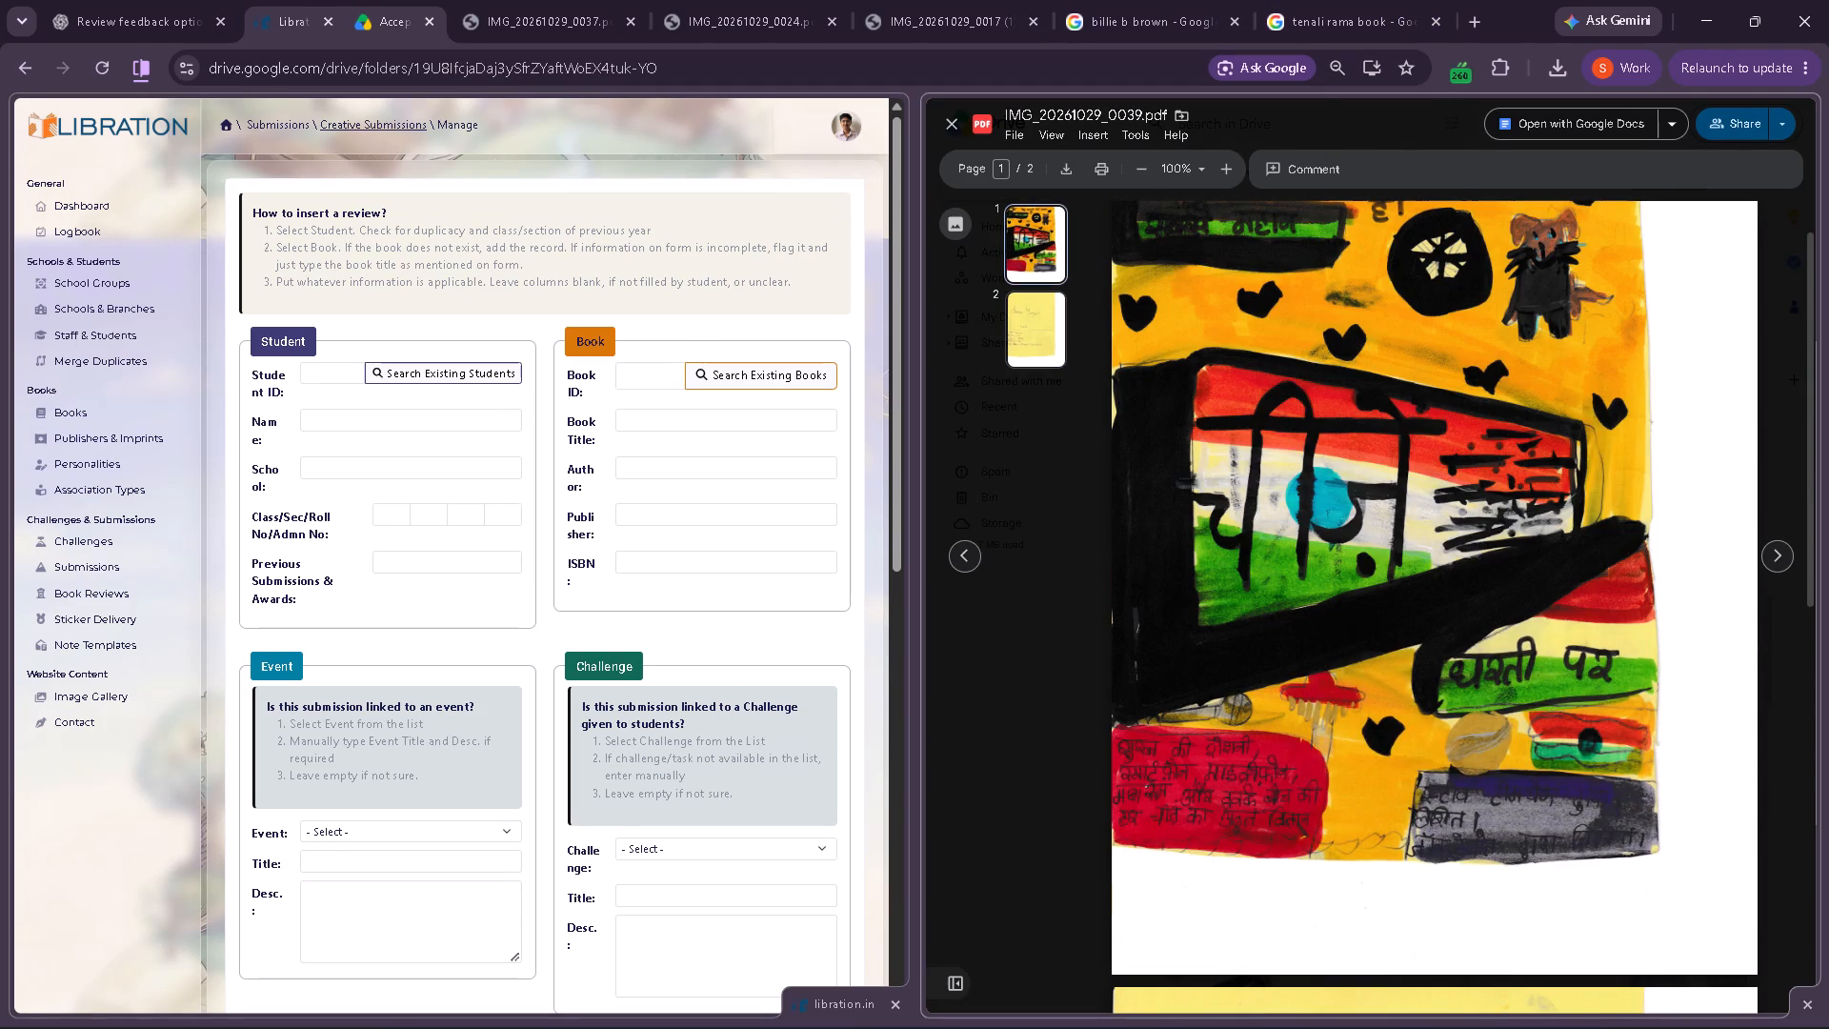
scroll(1318, 452, "up", 2)
Snip the full artwork on the first page of IMG_20261029_0039.pdf, extending the capture area to the drawing's edges.
key("shift+super+s")
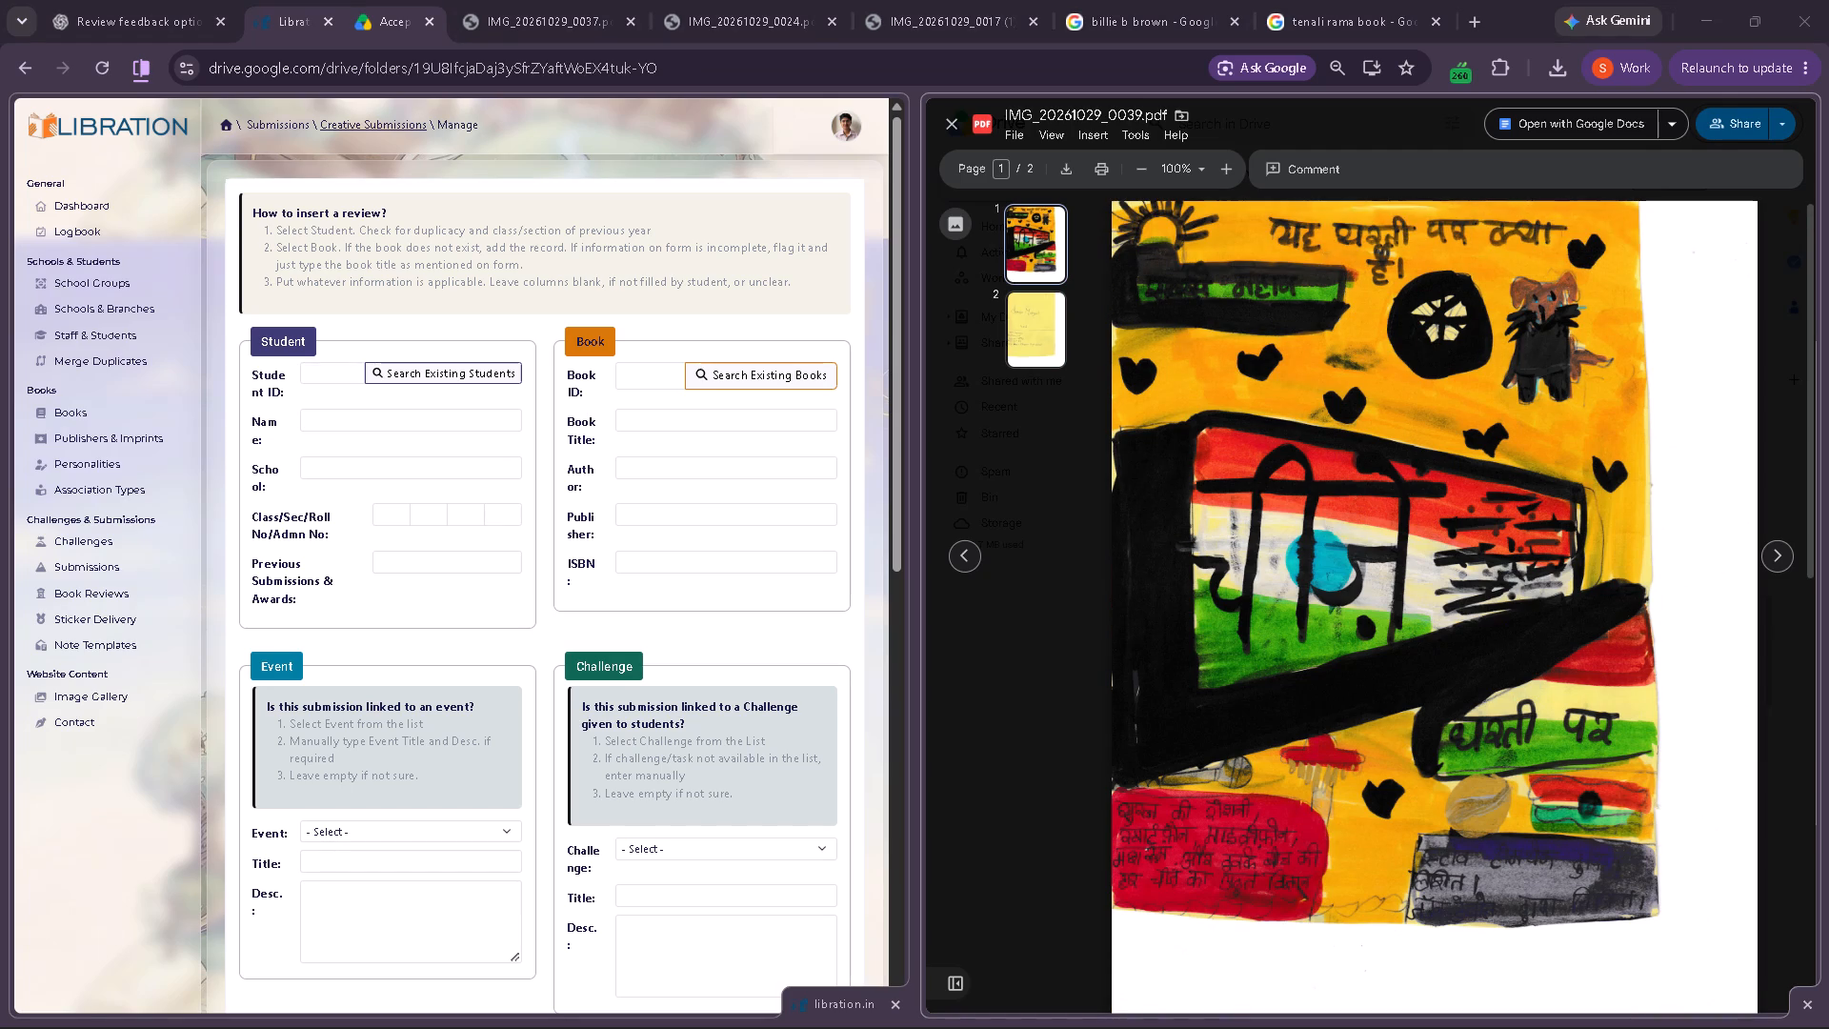
left_click_drag(1113, 200, 1623, 922)
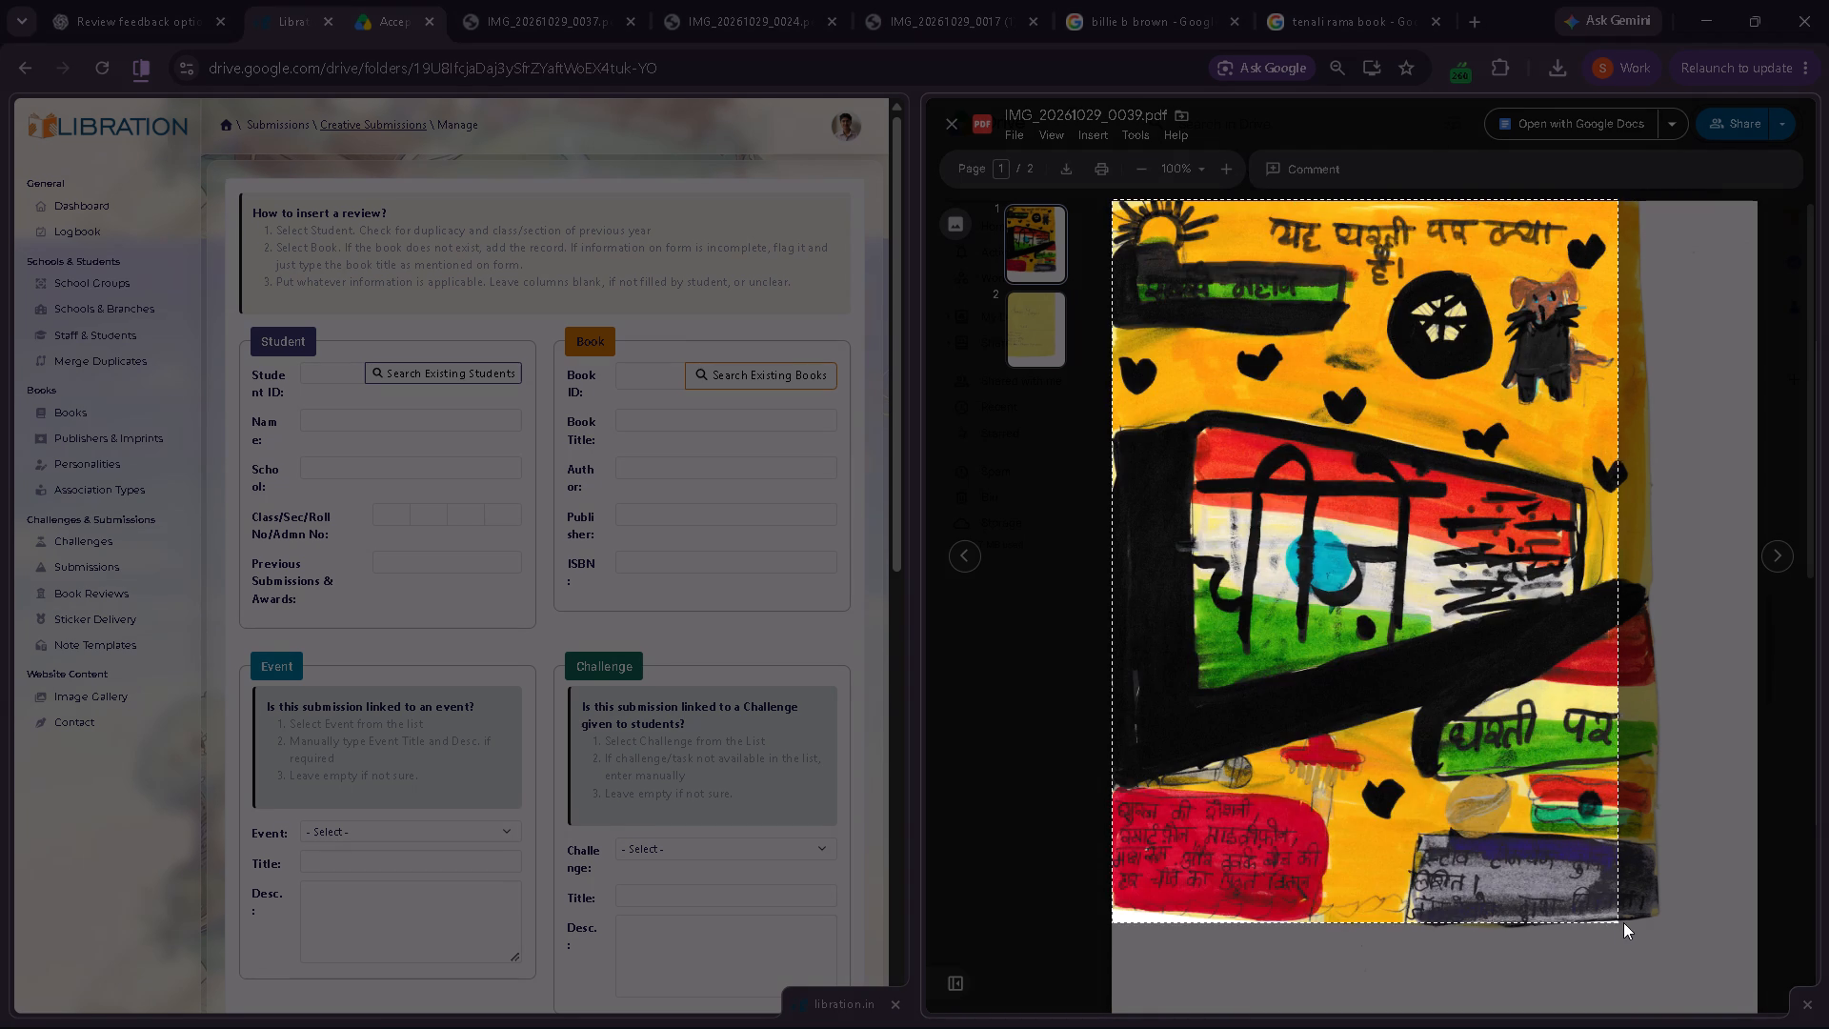
left_click_drag(1623, 922, 1659, 920)
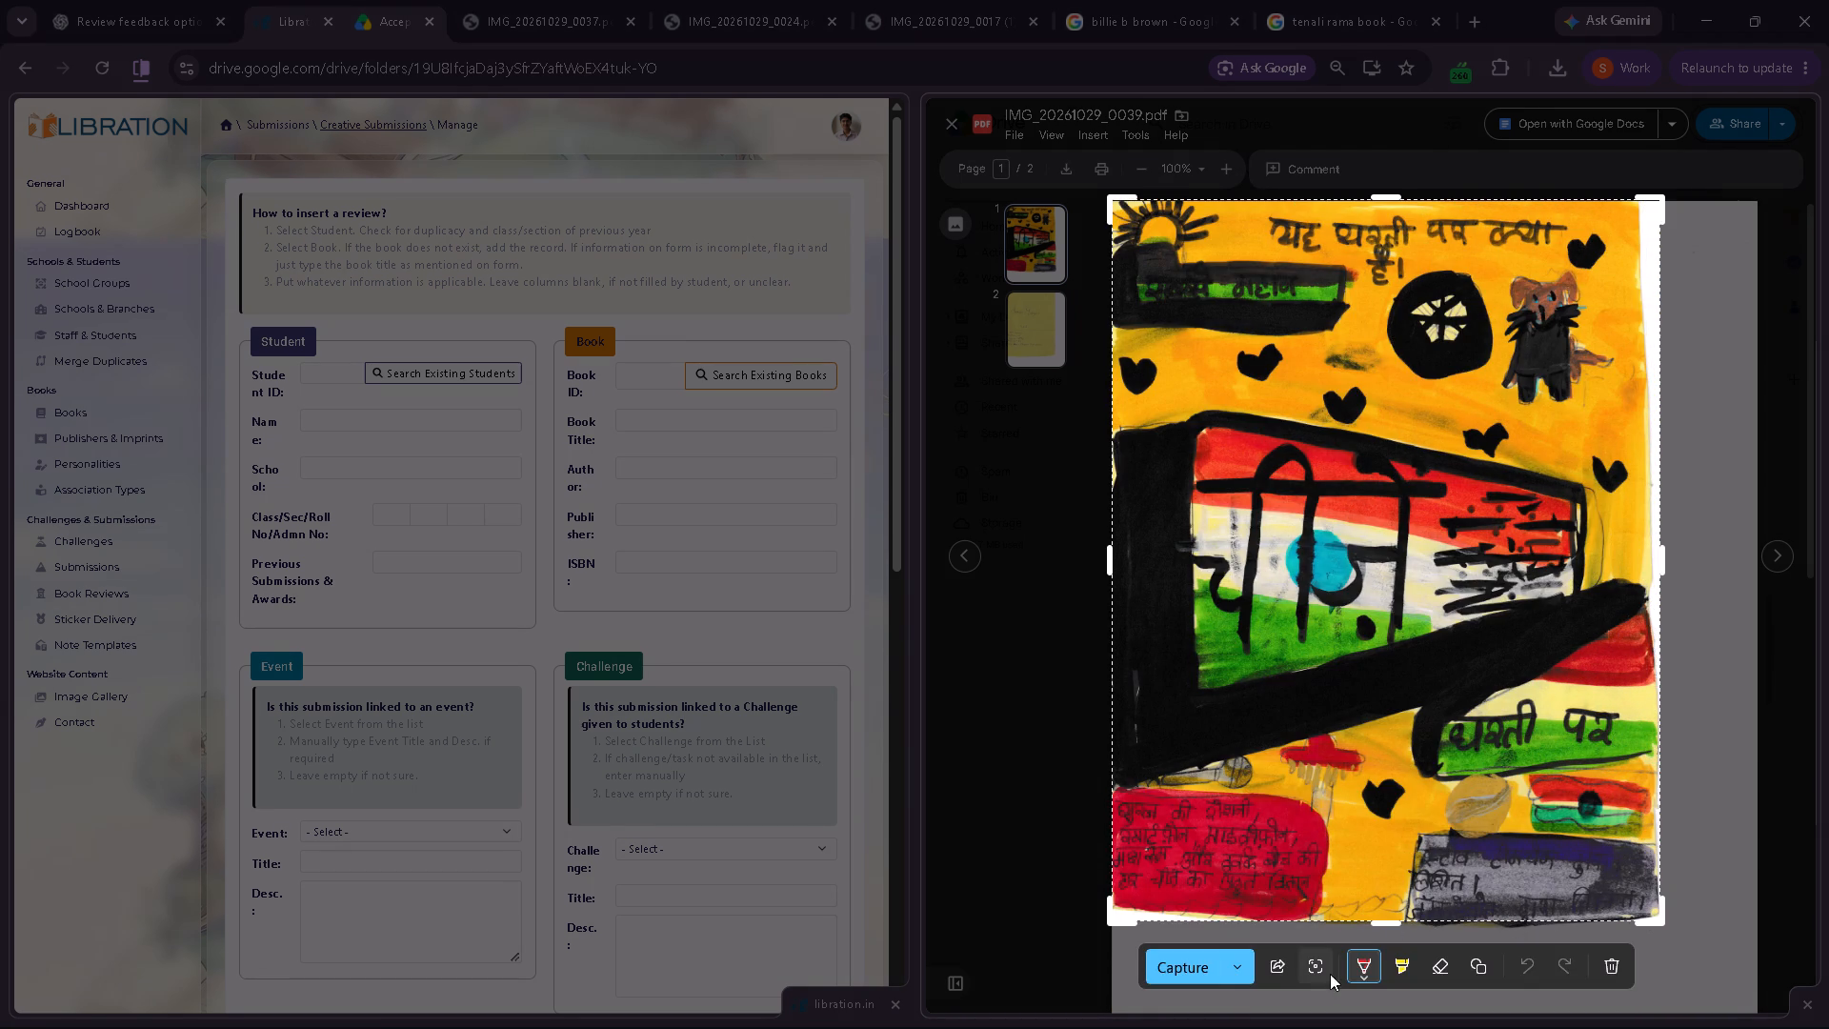
left_click(1206, 974)
Search the existing students in Libration for the full name written on the scan's second page.
left_click(461, 356)
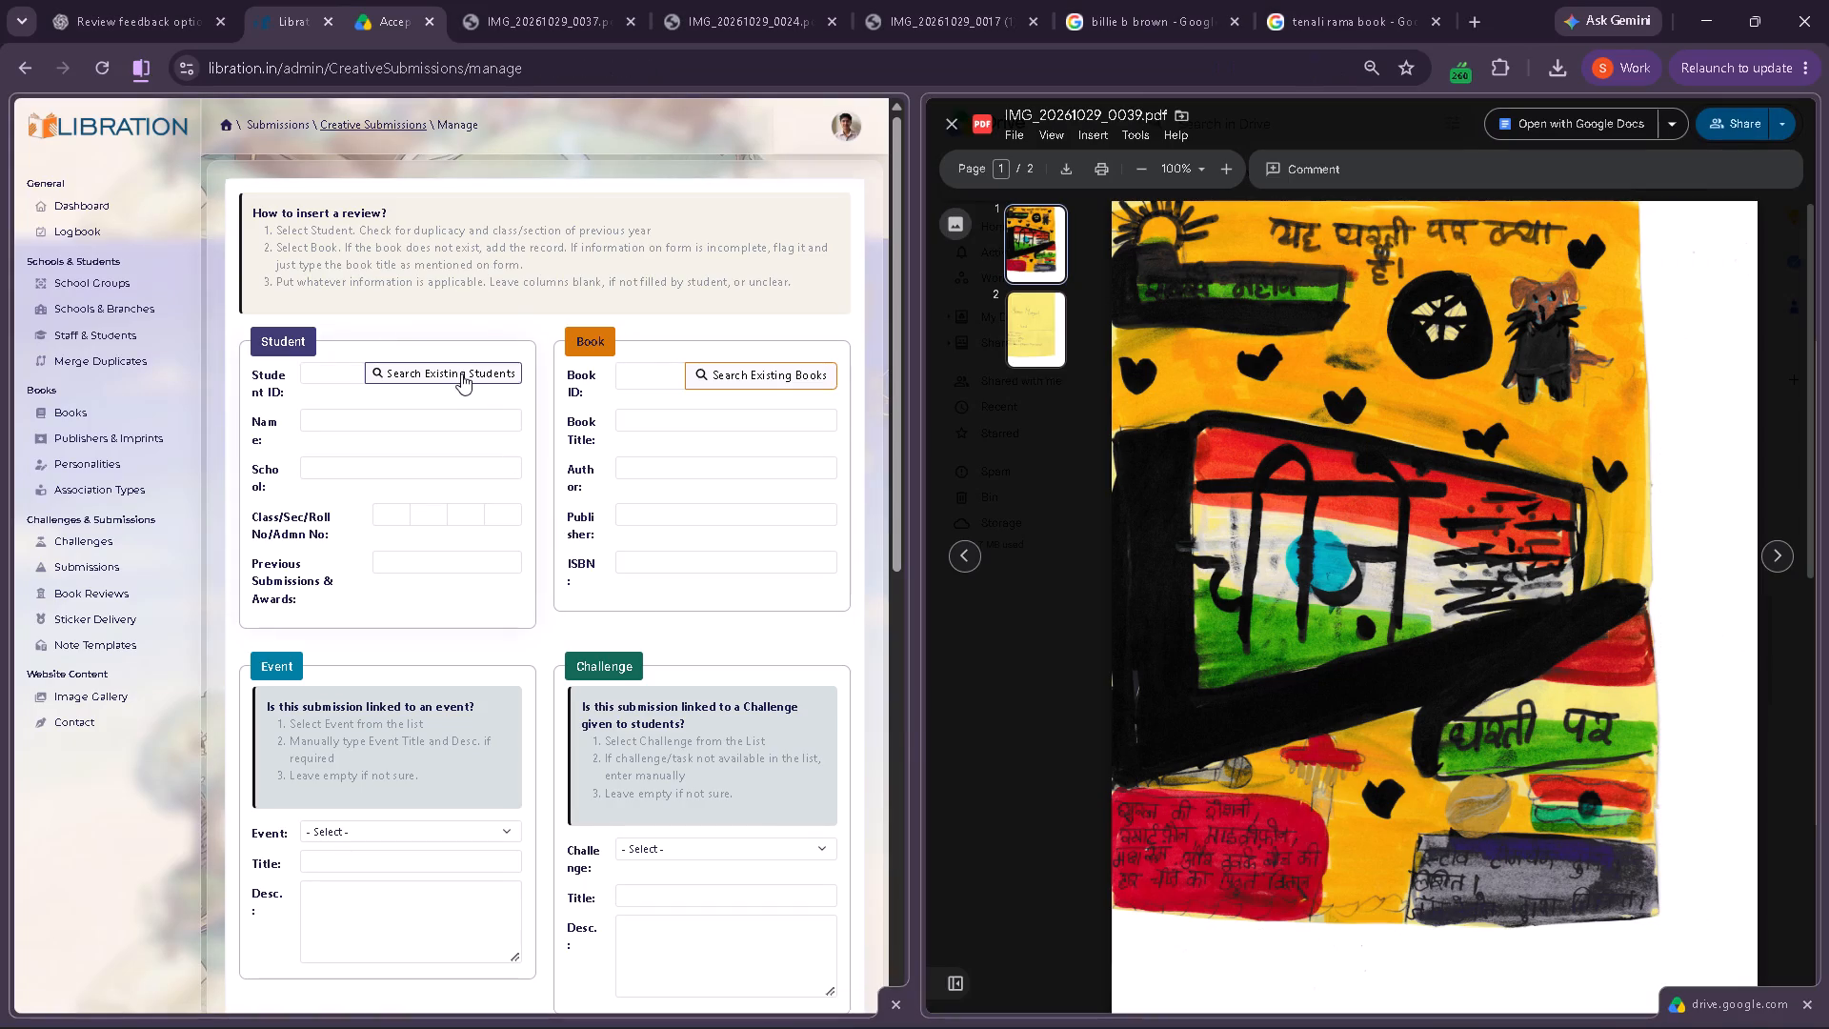
left_click(461, 373)
left_click(446, 240)
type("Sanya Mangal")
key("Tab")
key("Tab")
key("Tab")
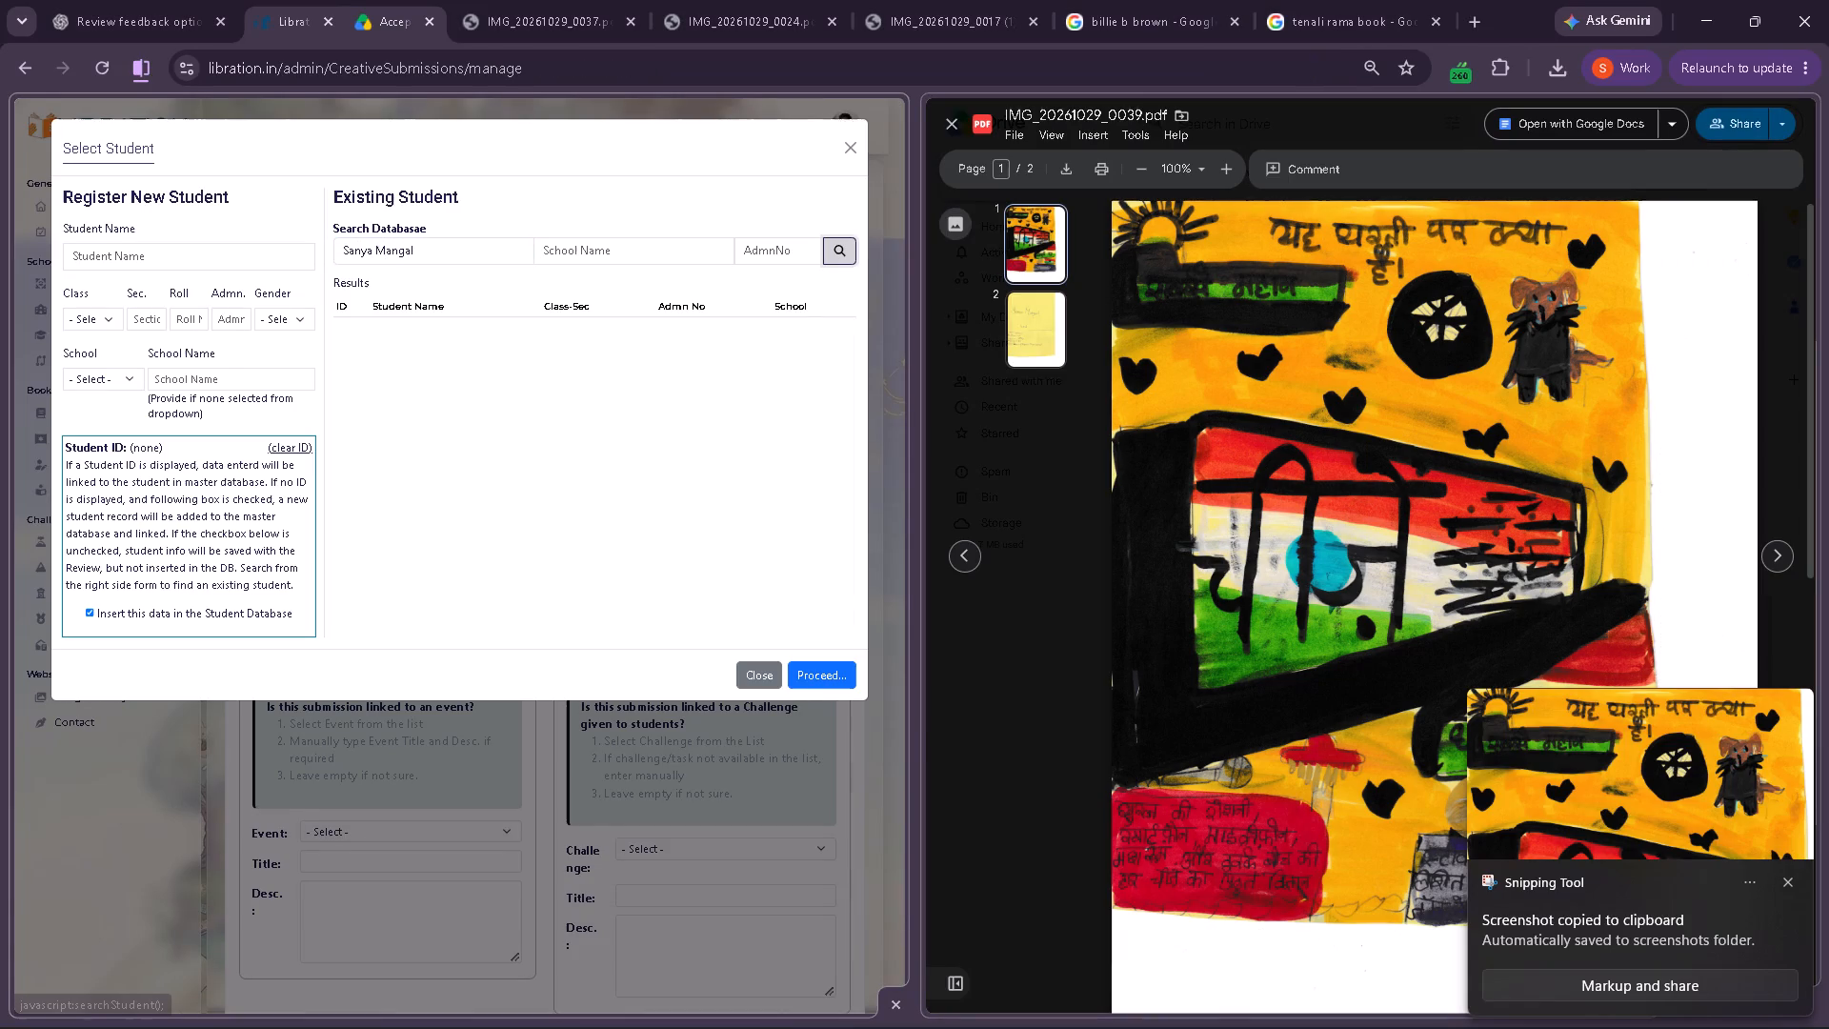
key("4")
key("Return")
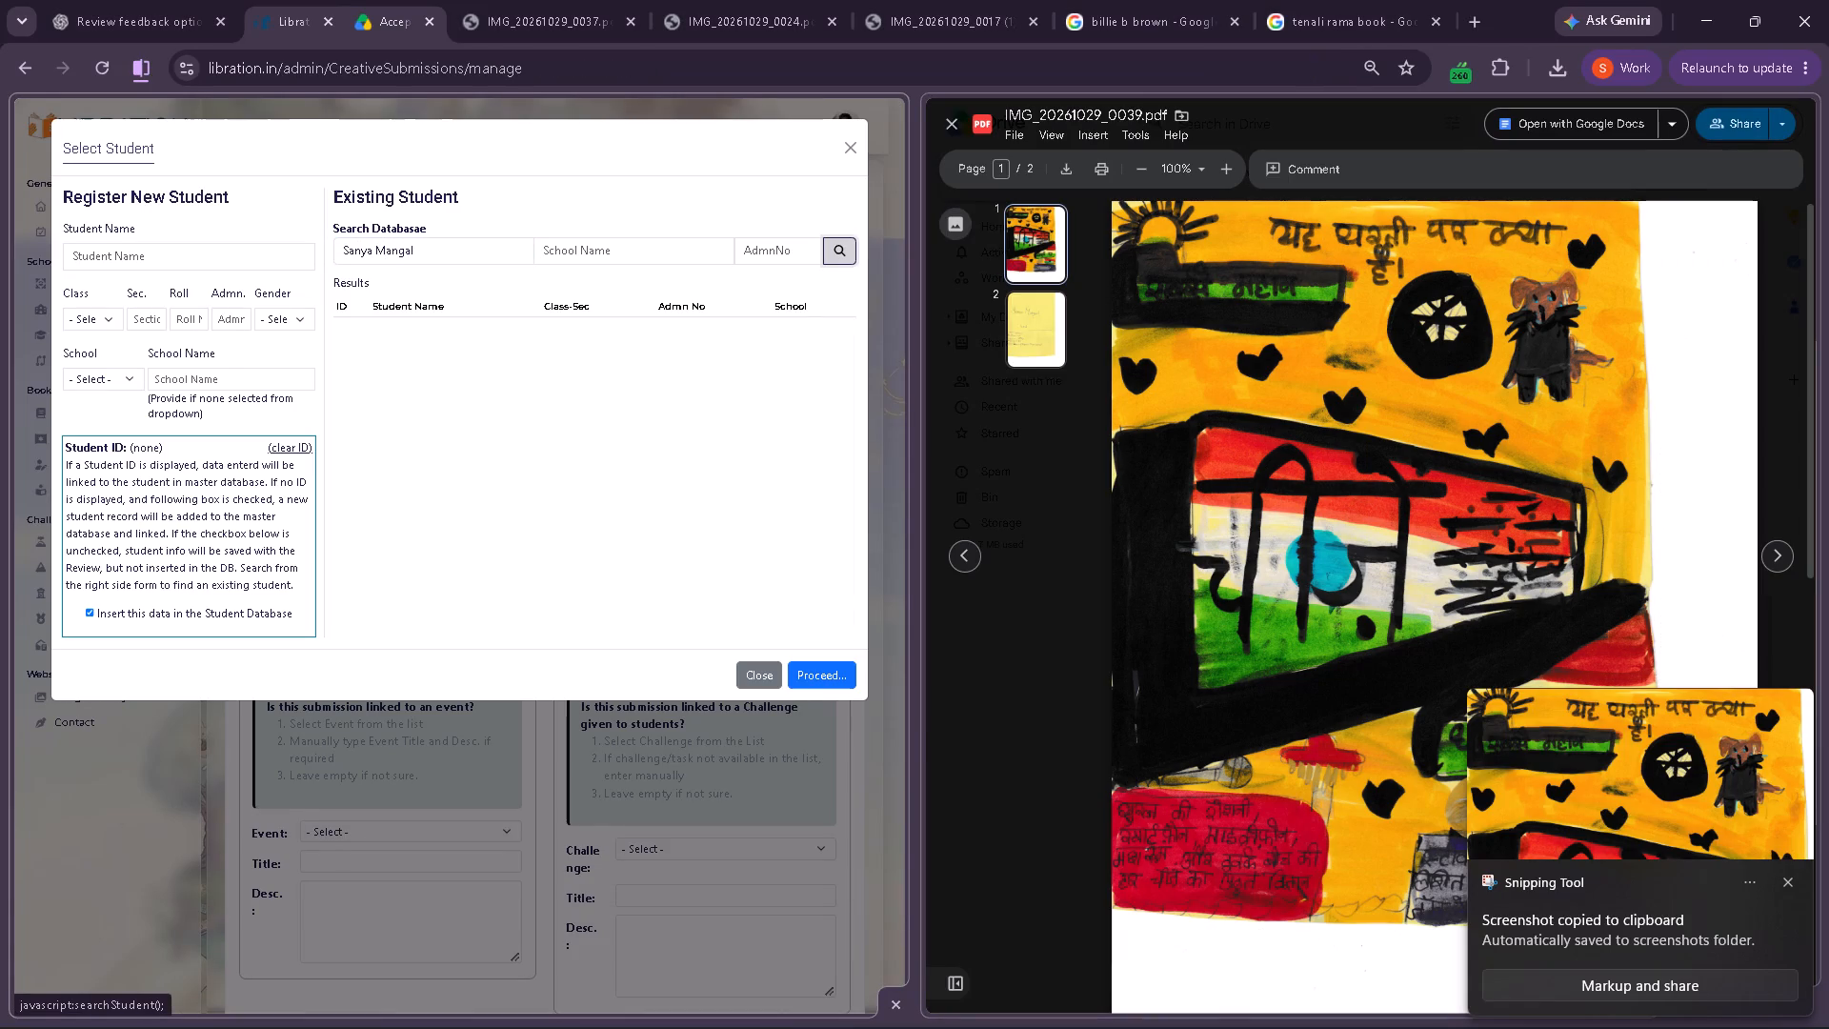
Check the student details on the scan's second page and revise the surname part of the student search.
scroll(1212, 474, "down", 8)
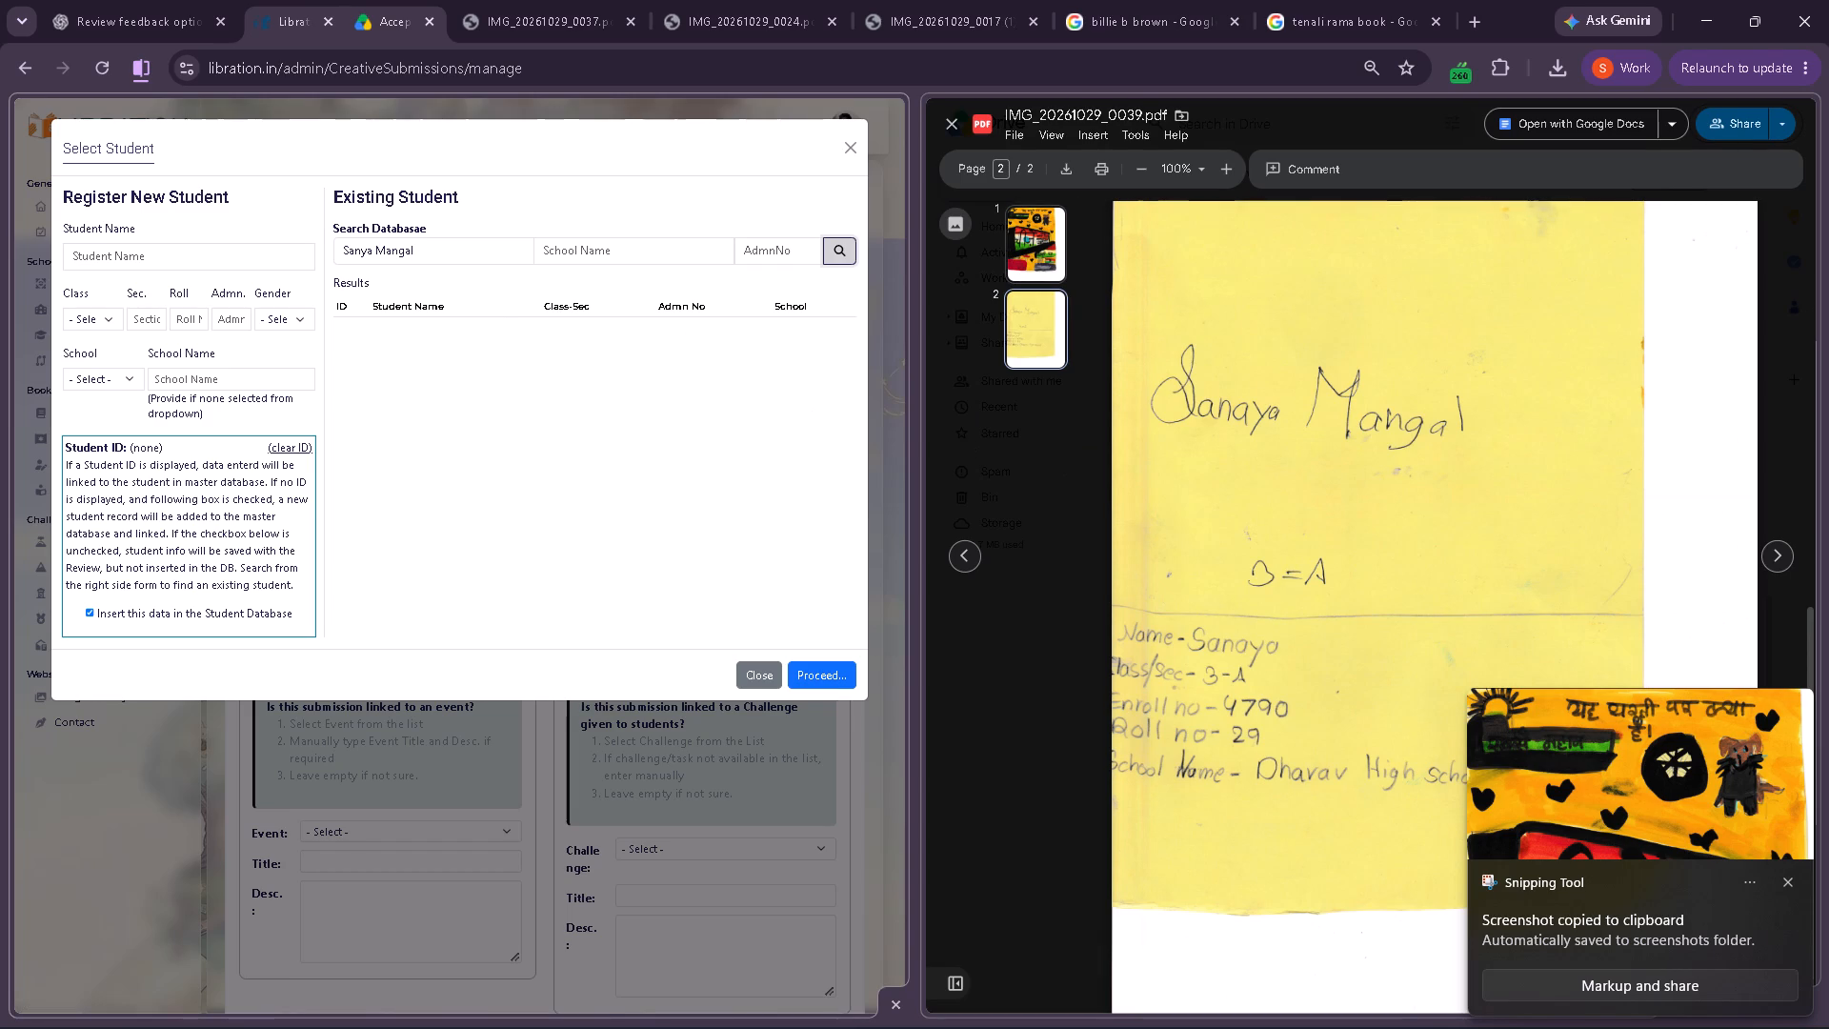
left_click_drag(419, 248, 370, 255)
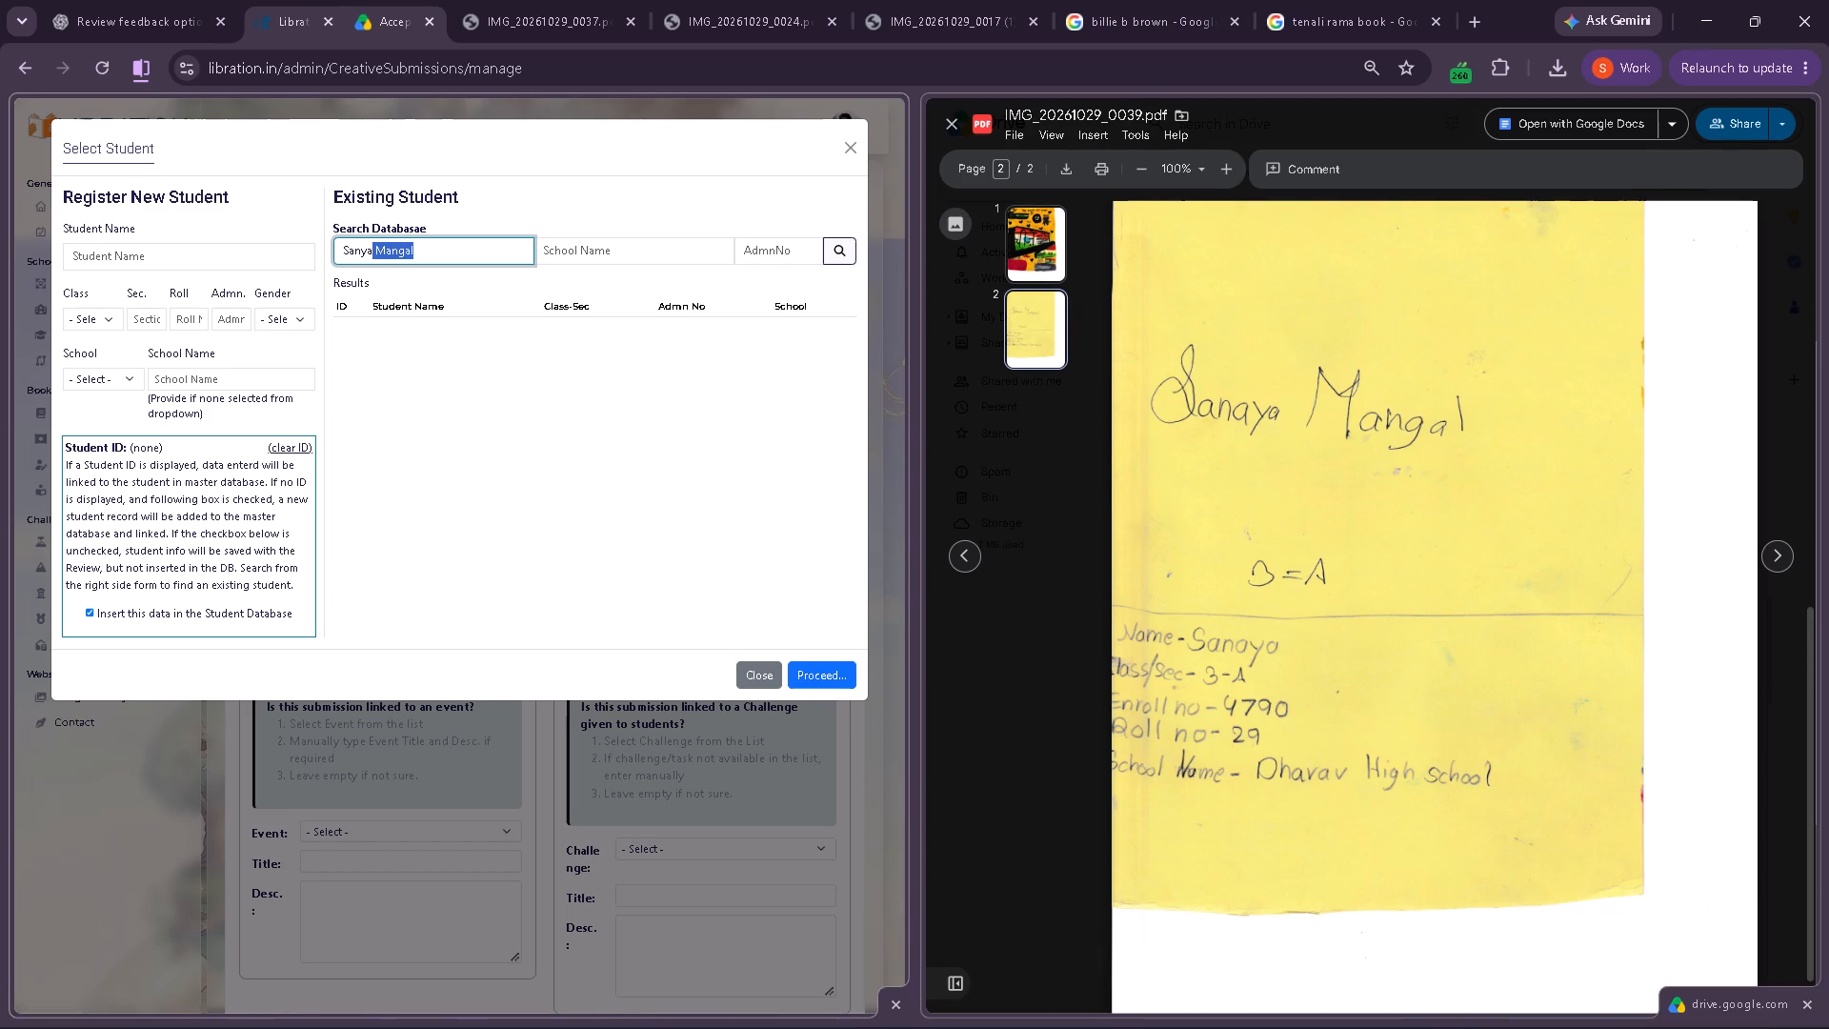
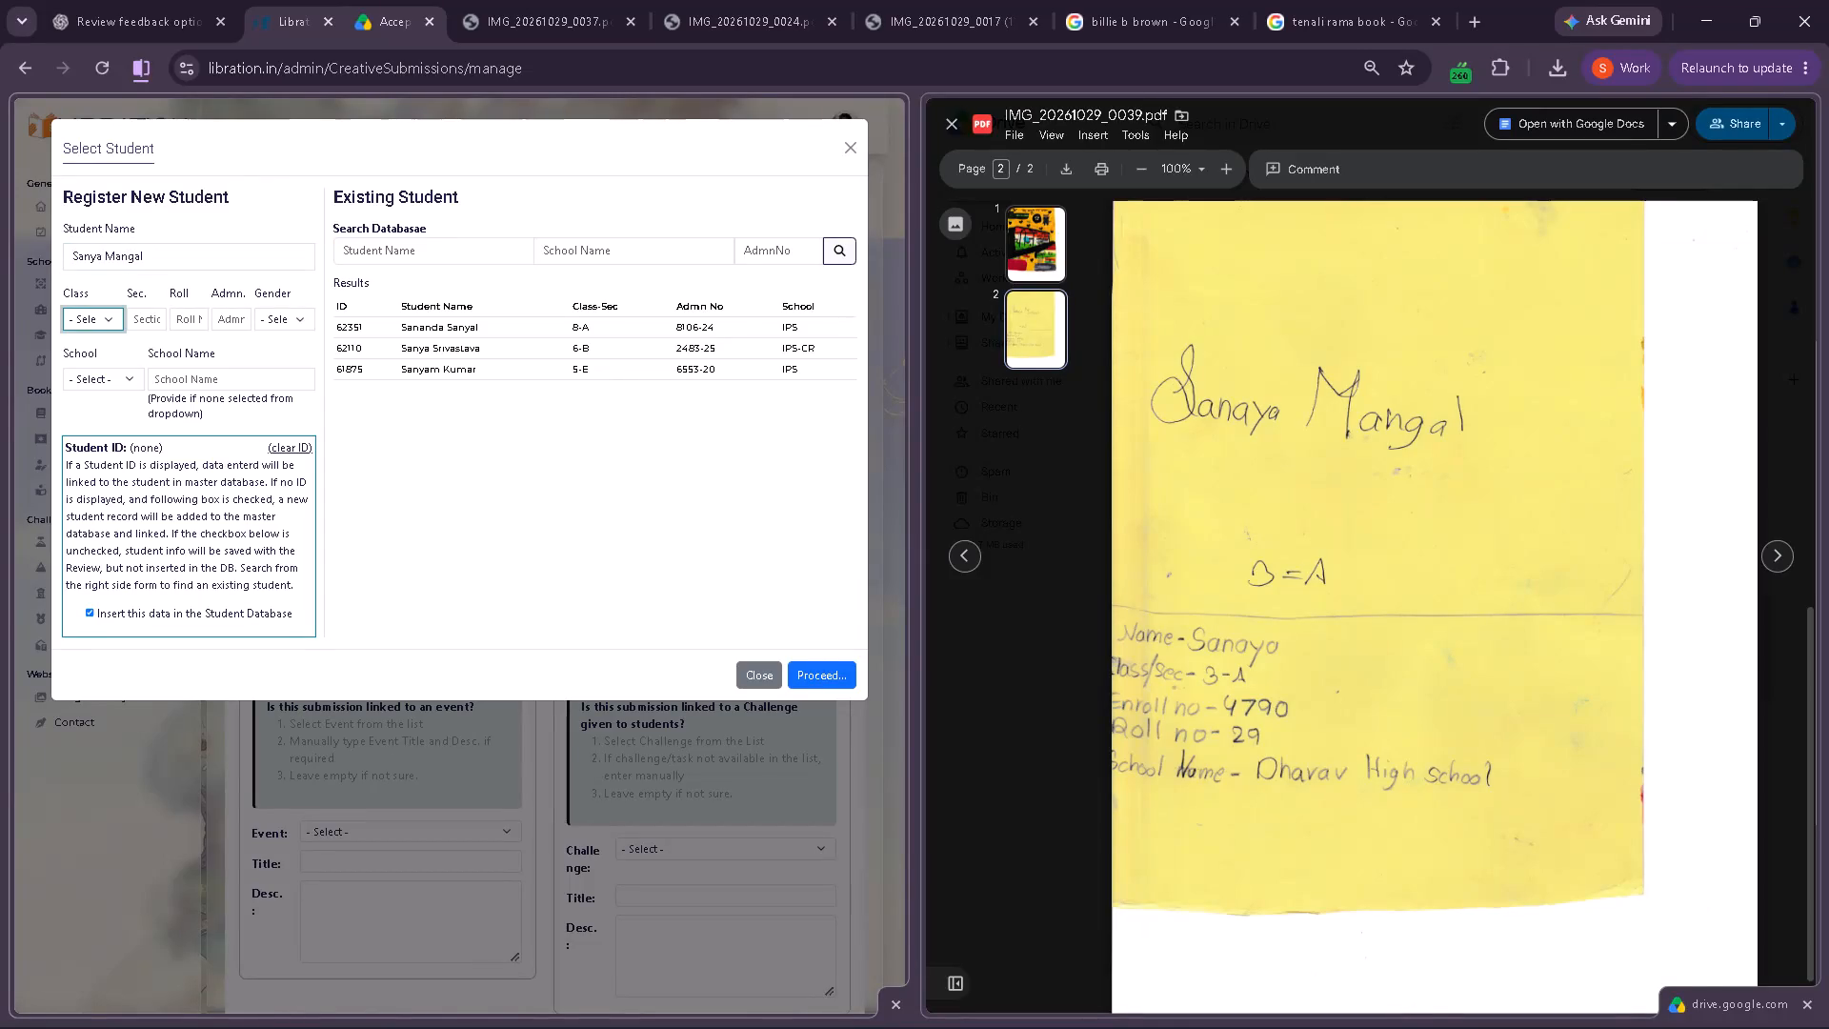
Complete the new student's class 3, section A, roll number 29 and the admission number written on the scan.
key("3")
key("Tab")
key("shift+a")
key("Tab")
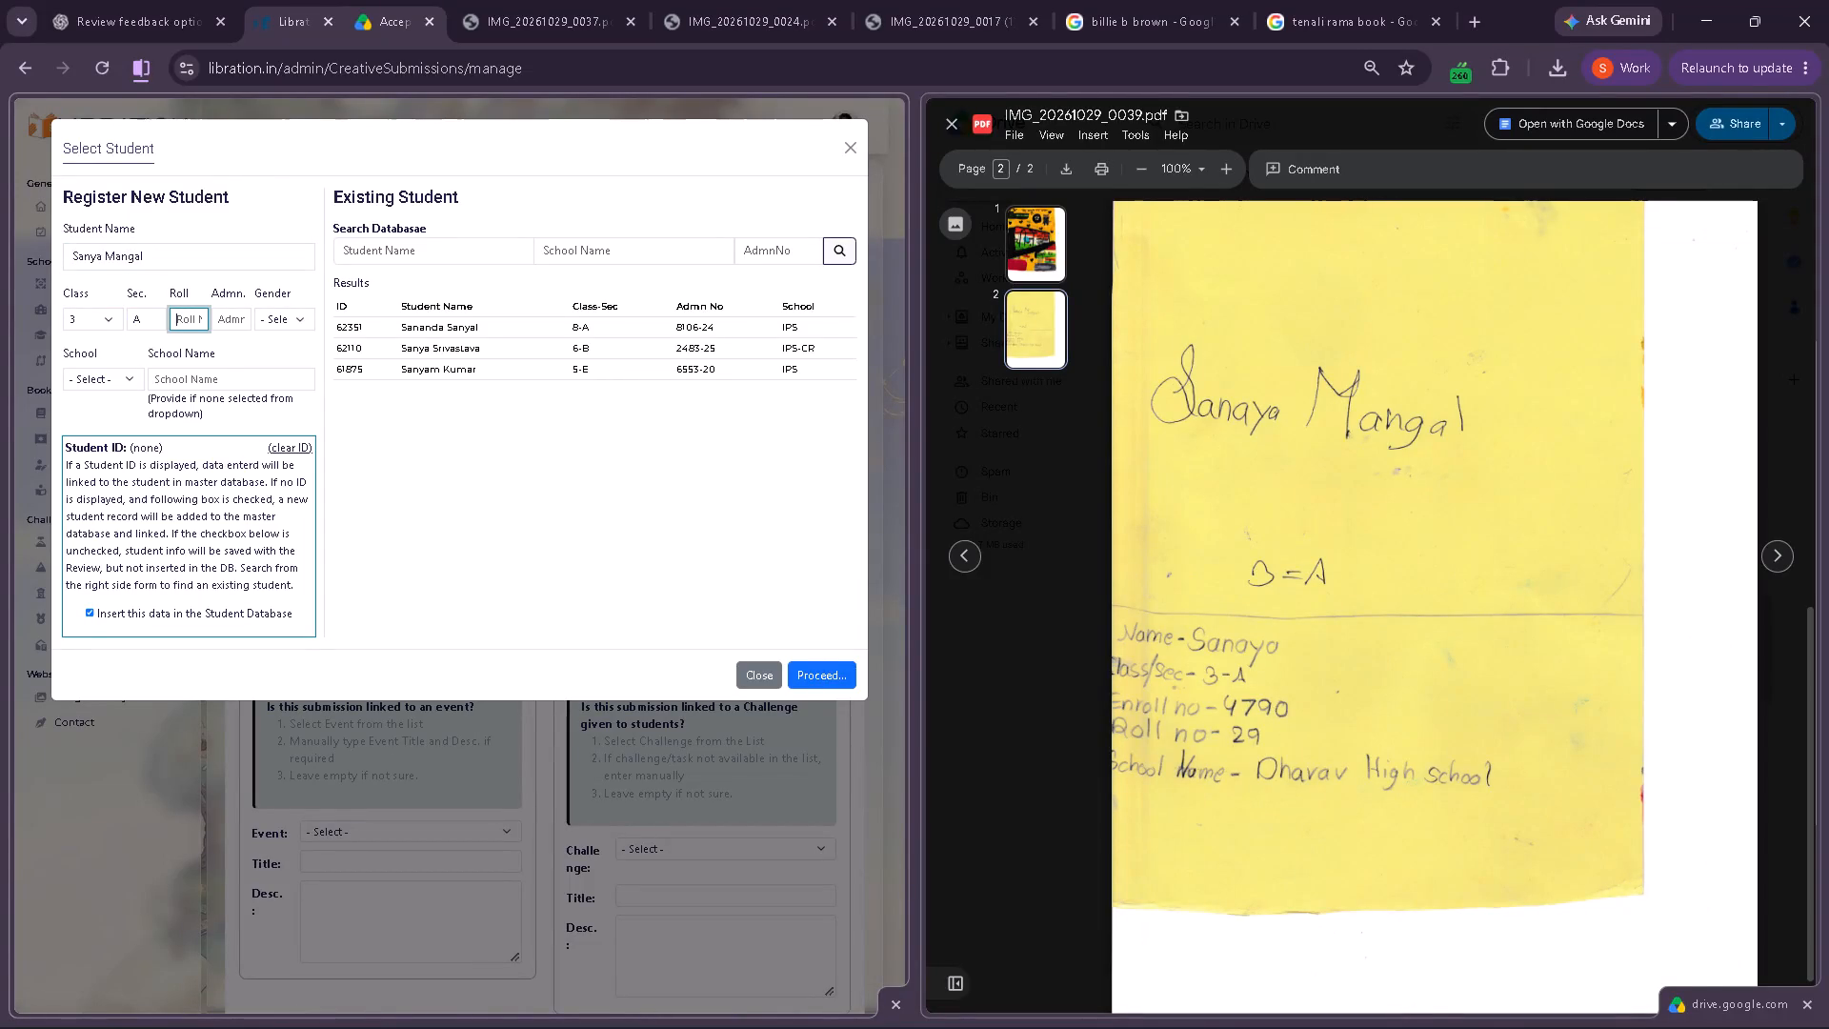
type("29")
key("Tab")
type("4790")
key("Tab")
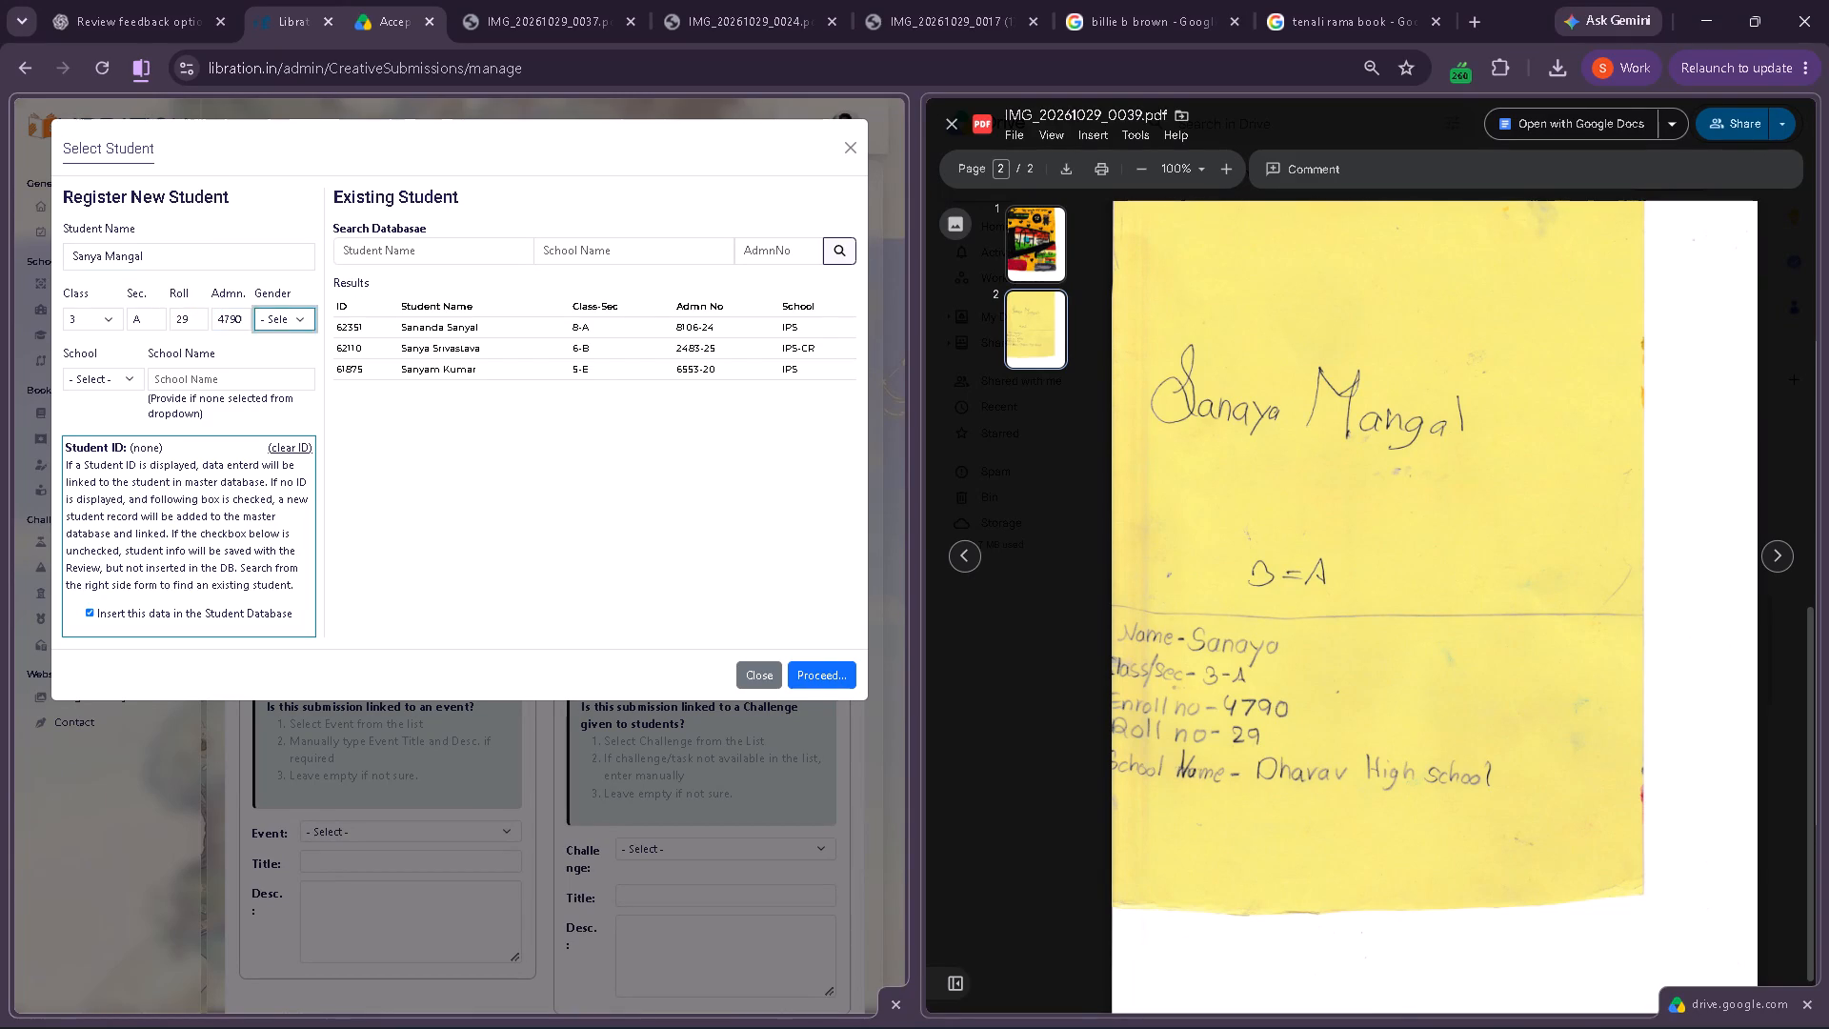
Set the new student's school to DHS VDN and register the student in the database for this submission.
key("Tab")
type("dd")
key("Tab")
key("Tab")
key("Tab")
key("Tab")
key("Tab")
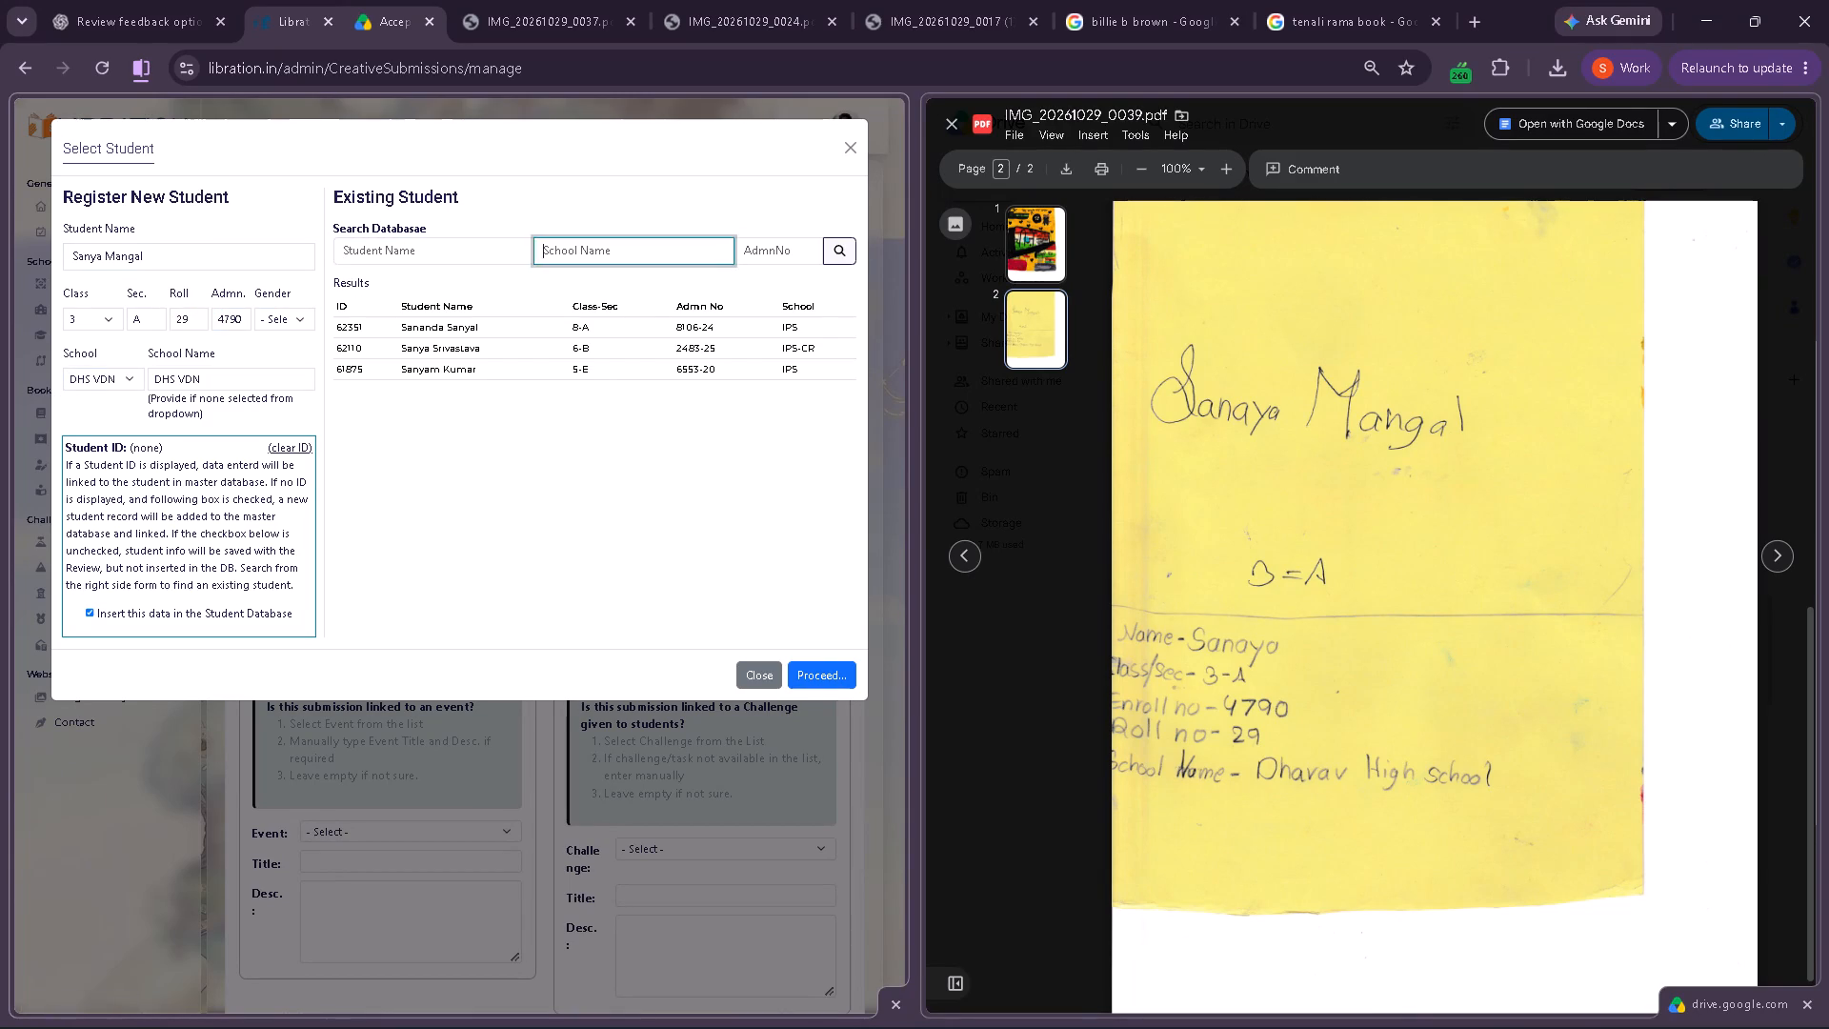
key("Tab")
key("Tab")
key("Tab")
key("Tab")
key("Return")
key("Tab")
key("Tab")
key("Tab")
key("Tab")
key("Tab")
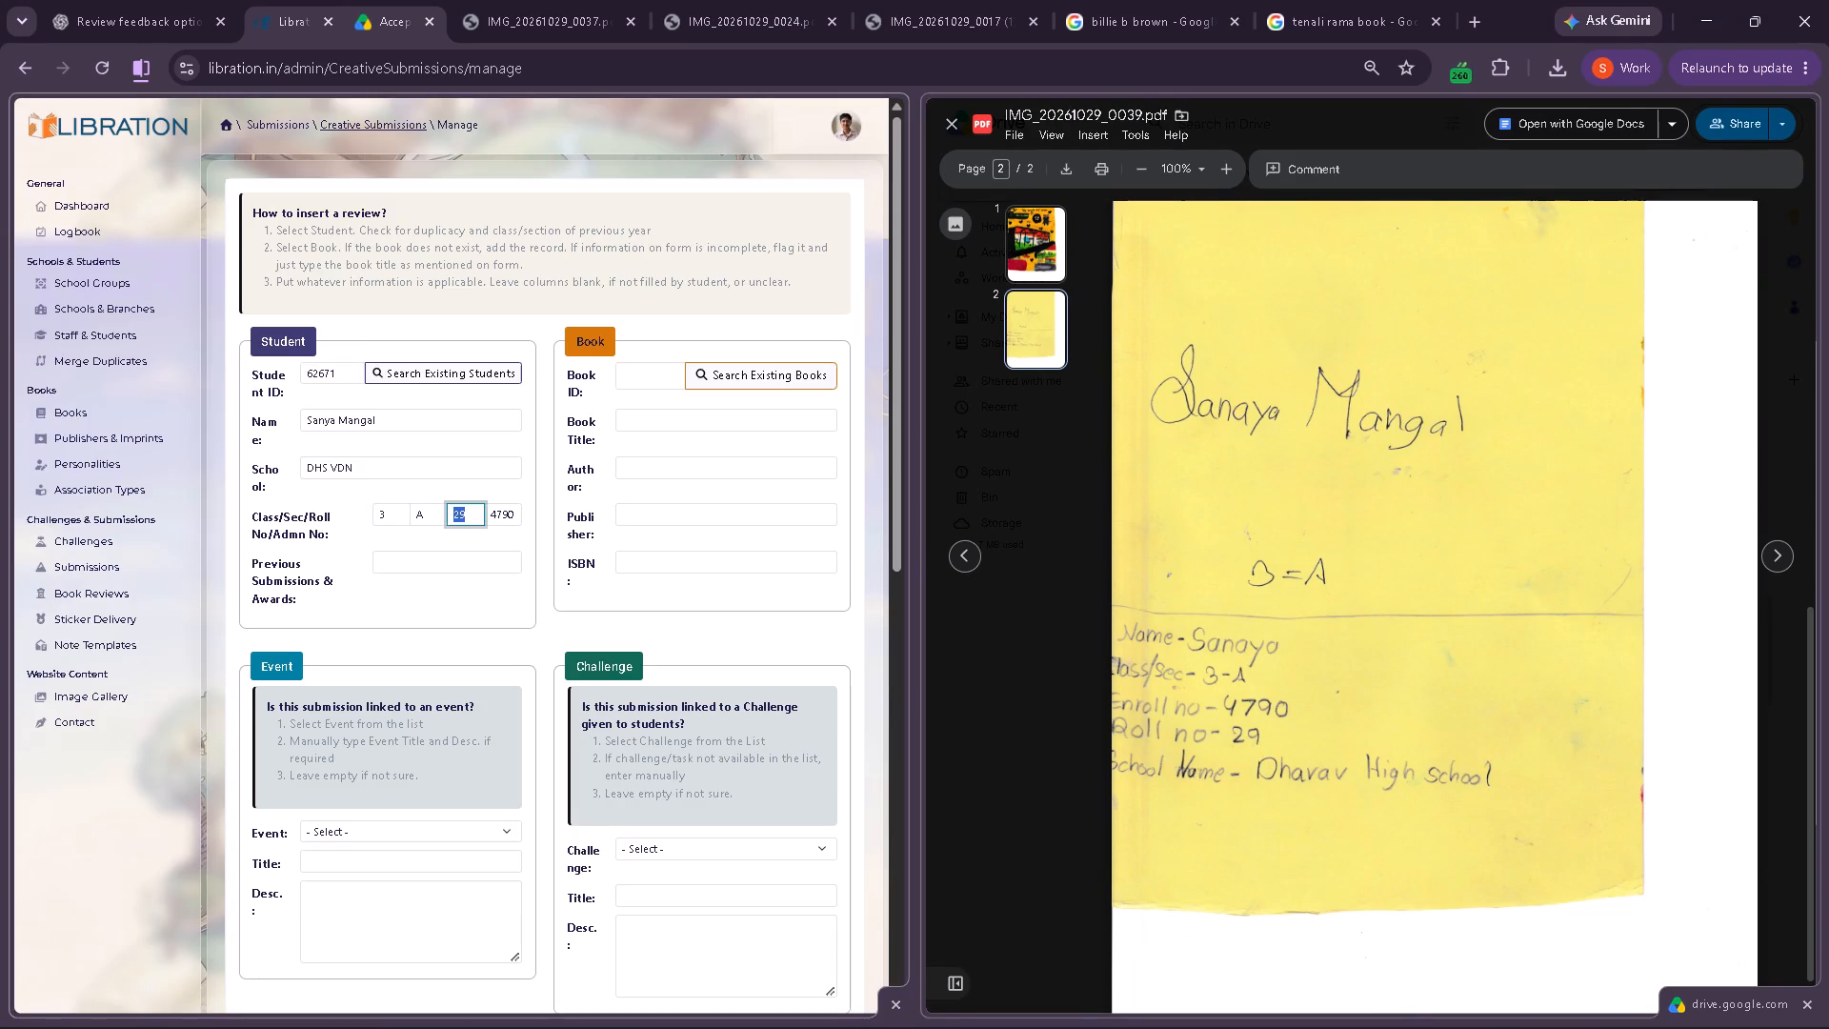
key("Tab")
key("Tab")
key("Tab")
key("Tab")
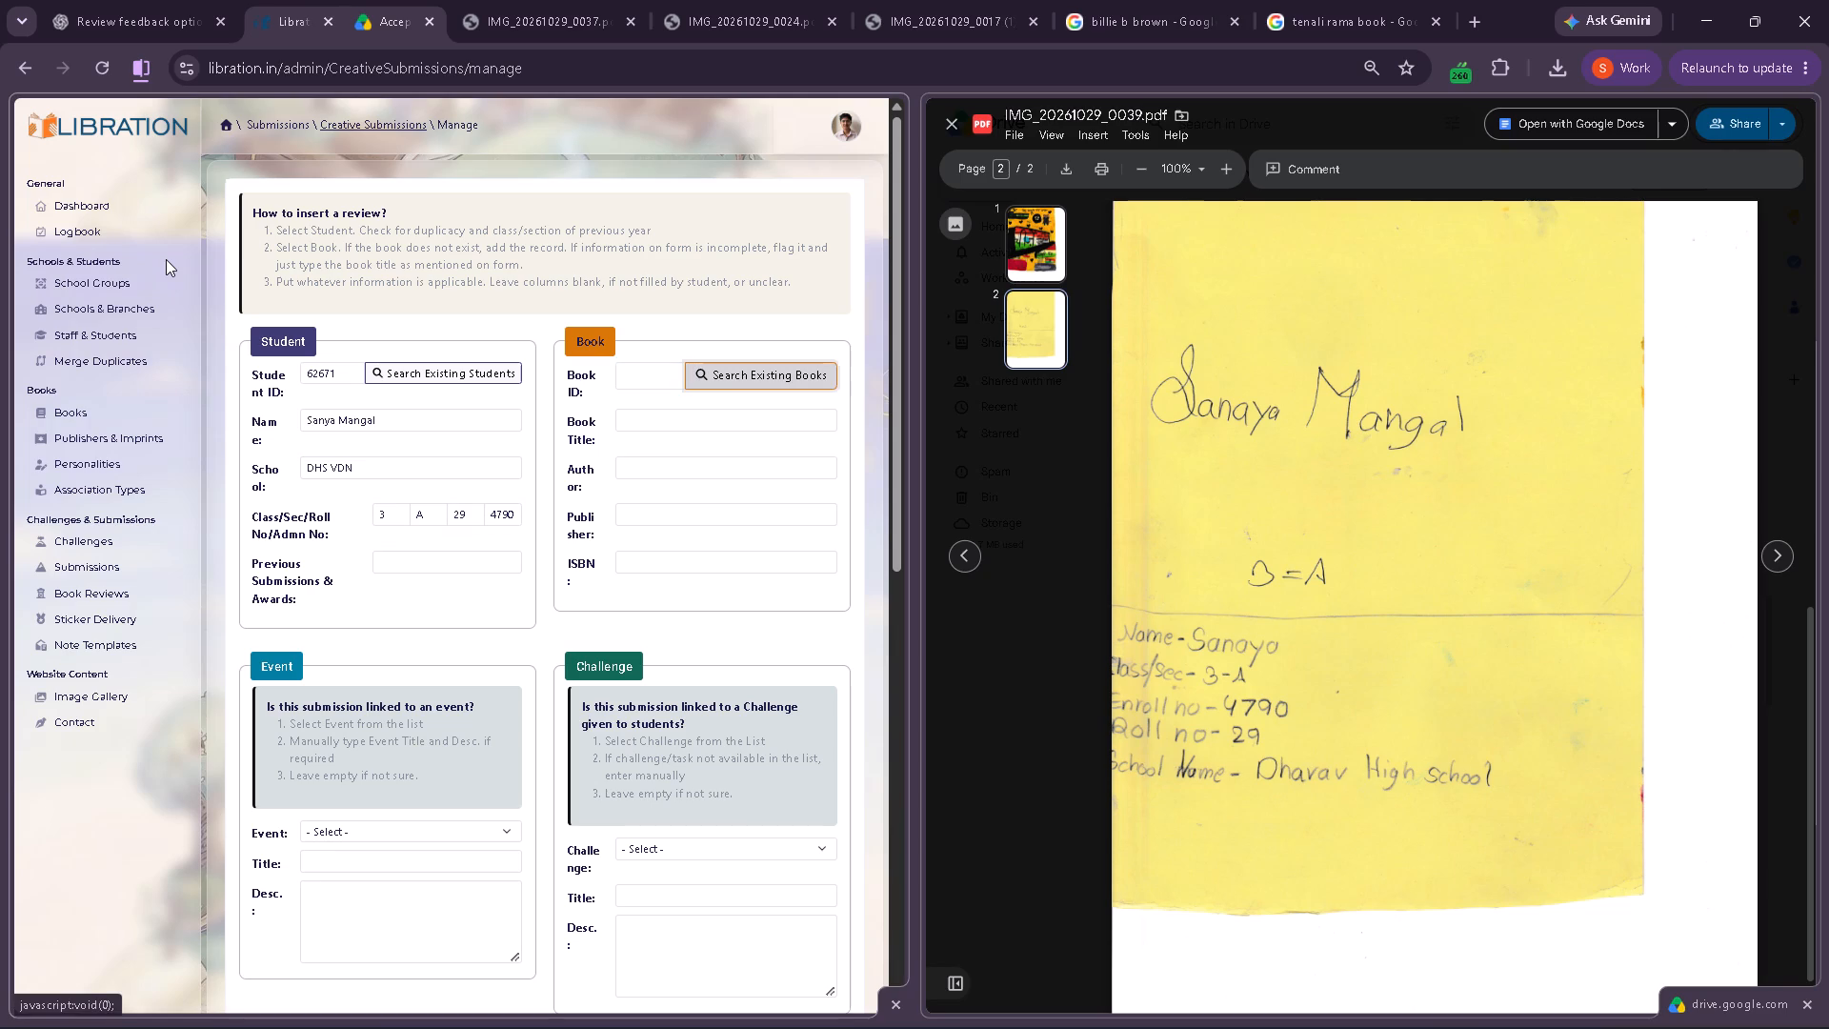
Search existing students by the first name exactly as spelled on the scan and link the matching DHS VDN class 3-A record.
left_click(400, 373)
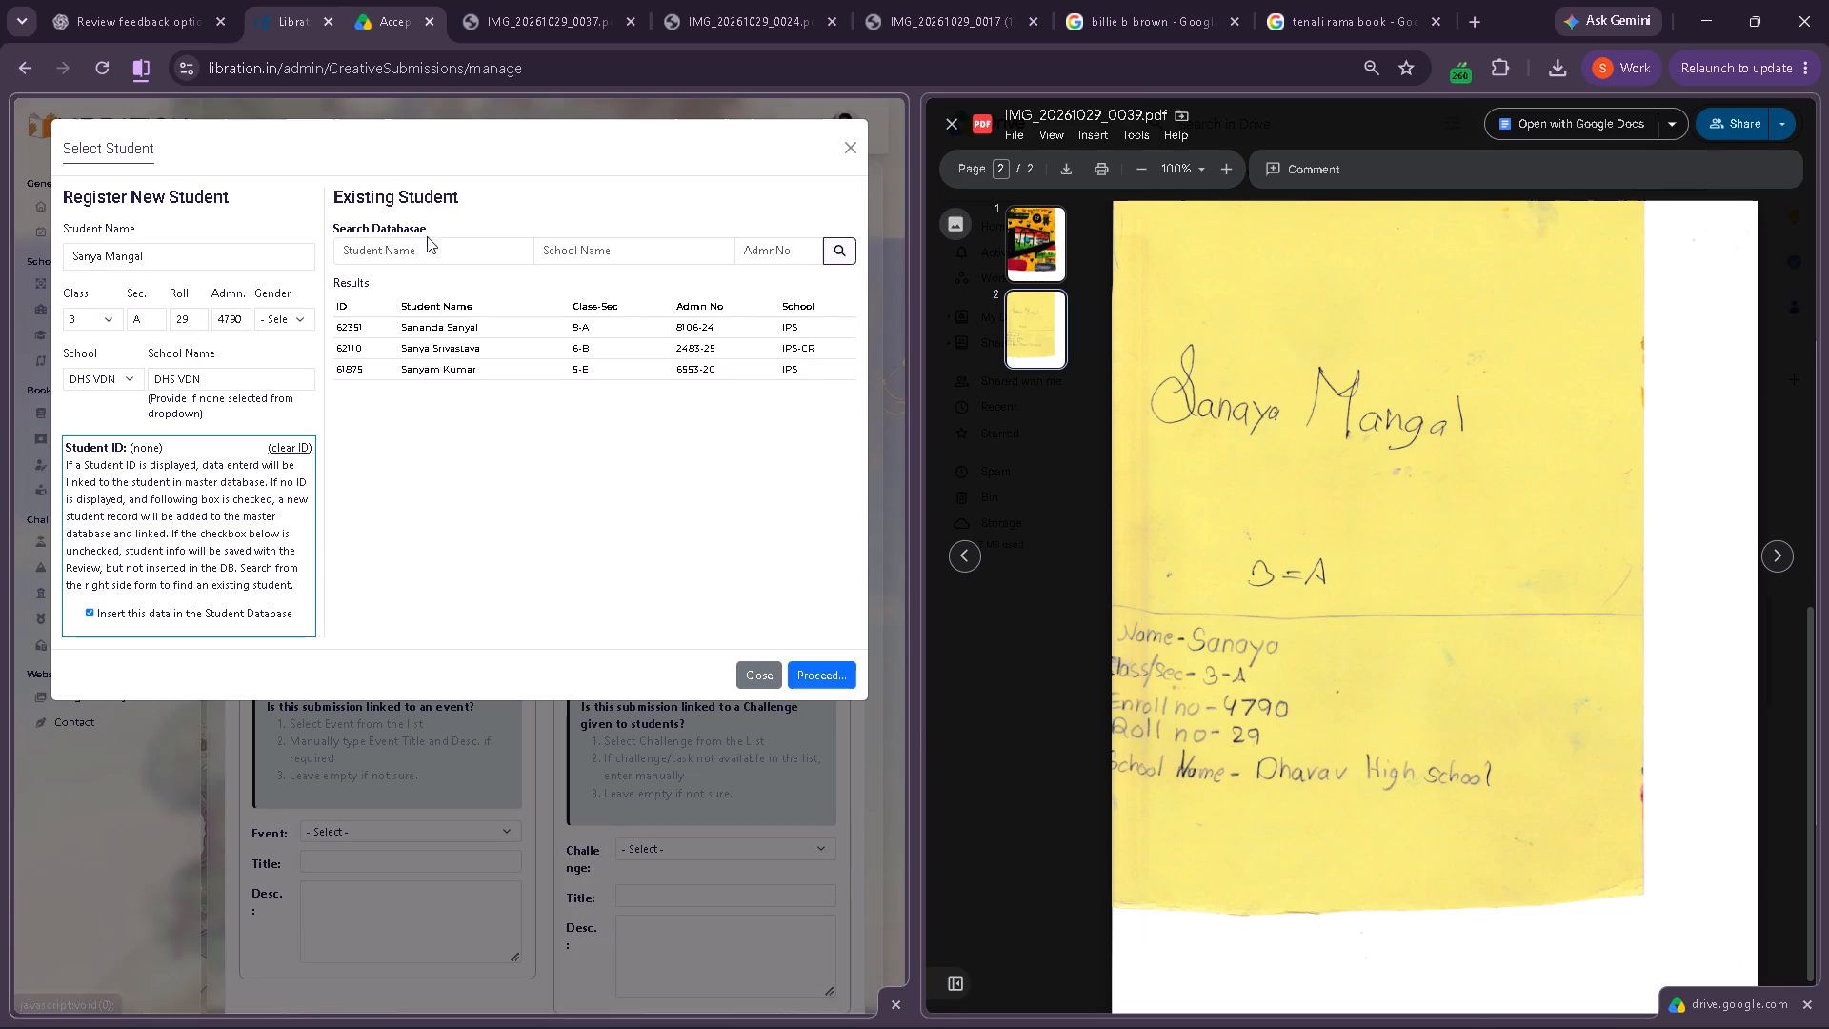
left_click(427, 244)
key("ctrl+s")
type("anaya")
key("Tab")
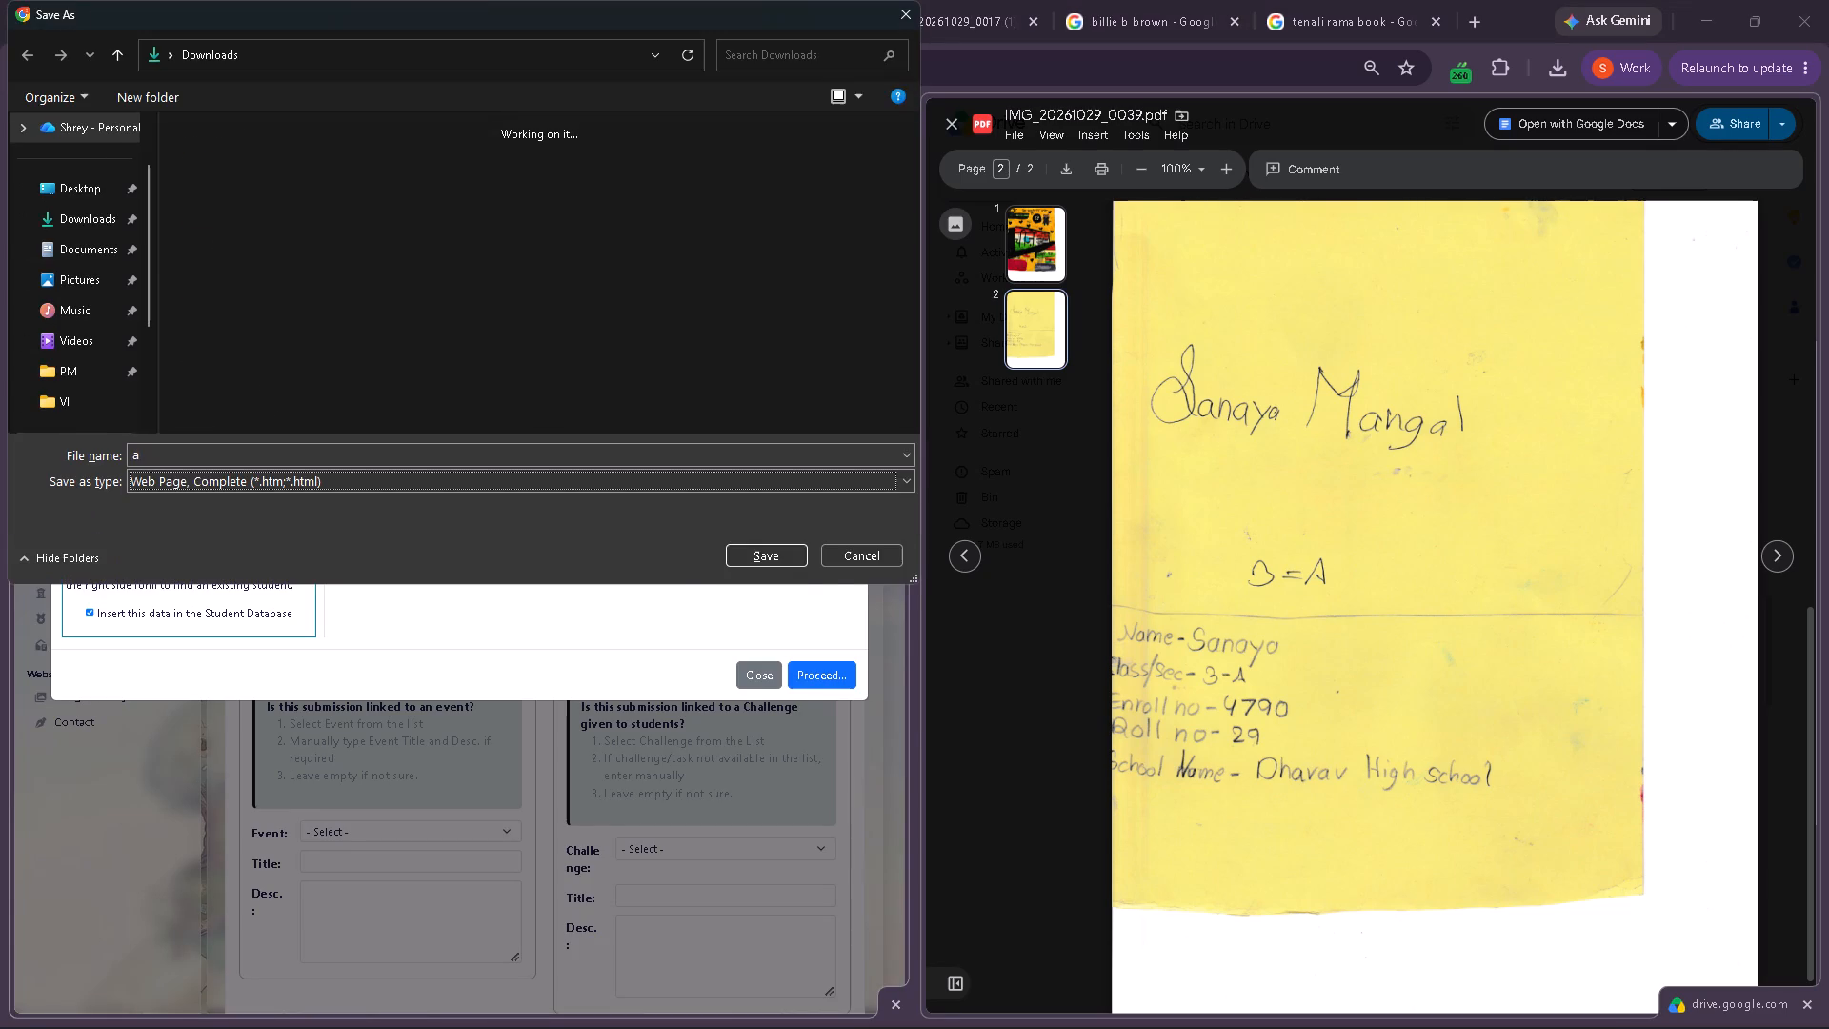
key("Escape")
left_click(345, 248)
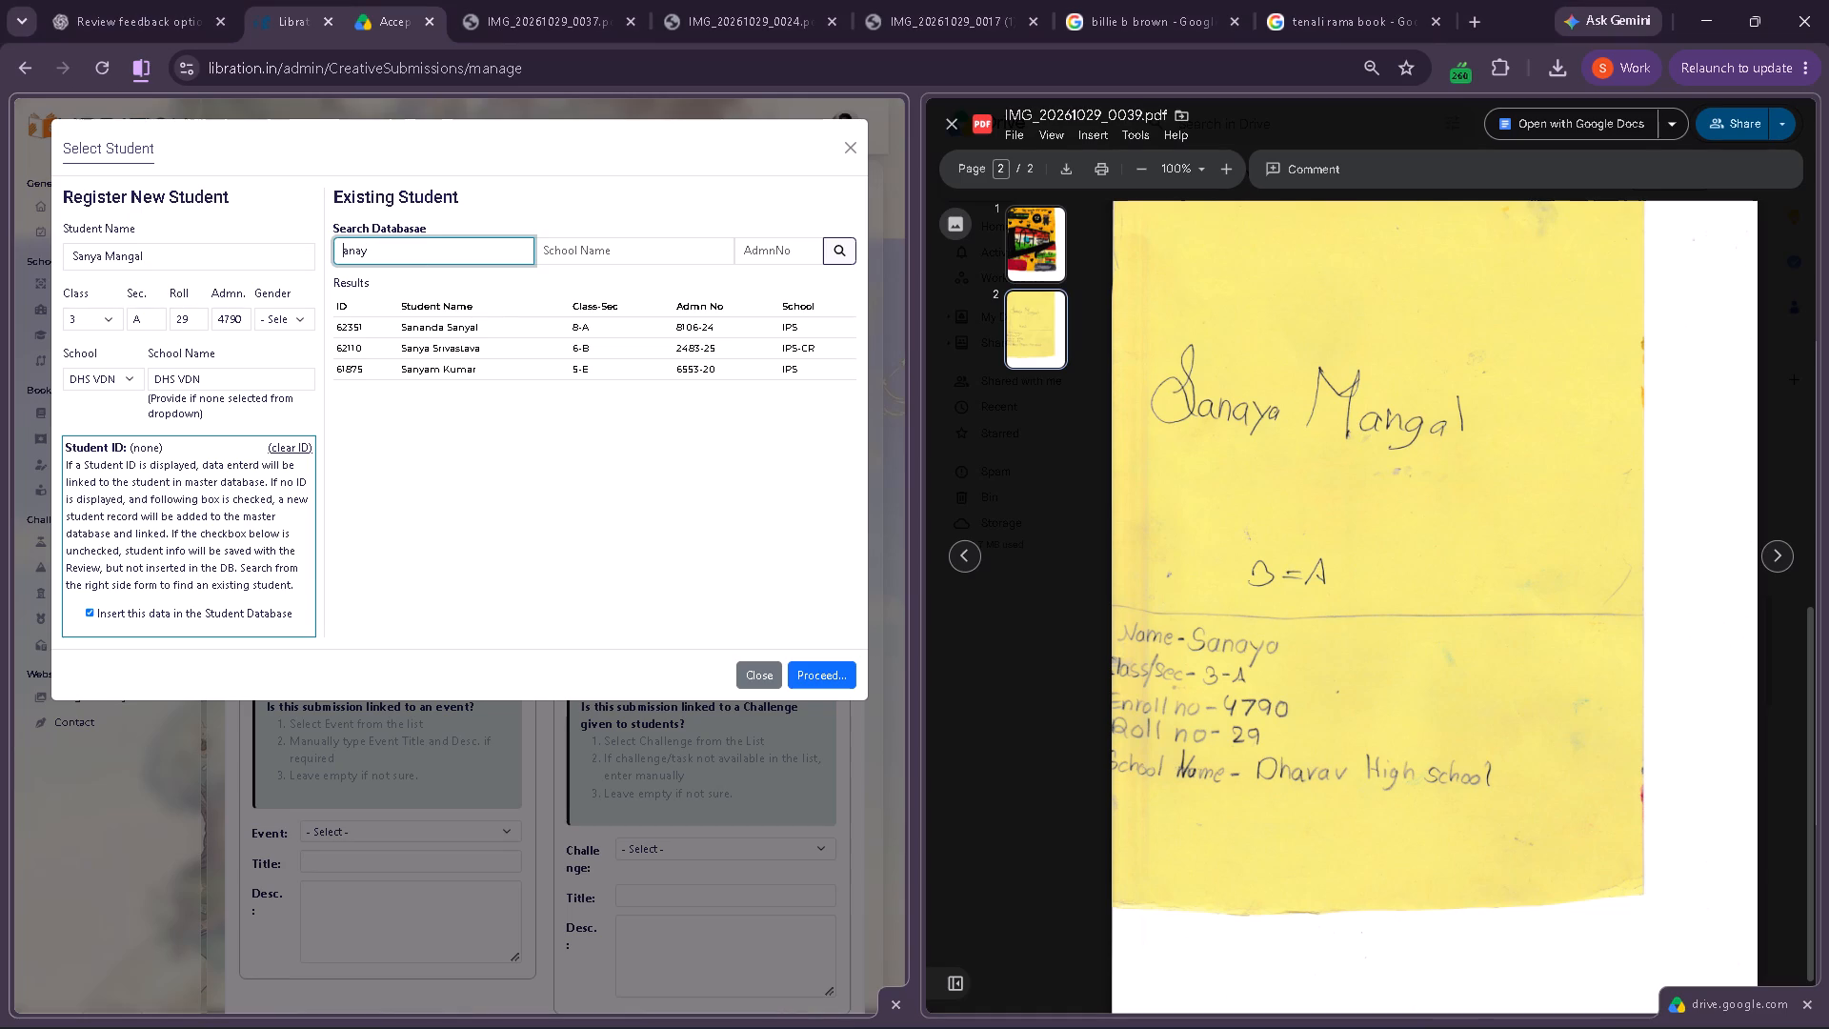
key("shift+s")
key("Right")
key("Right")
key("Right")
key("Right")
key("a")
key("Tab")
key("Tab")
key("Tab")
key("Return")
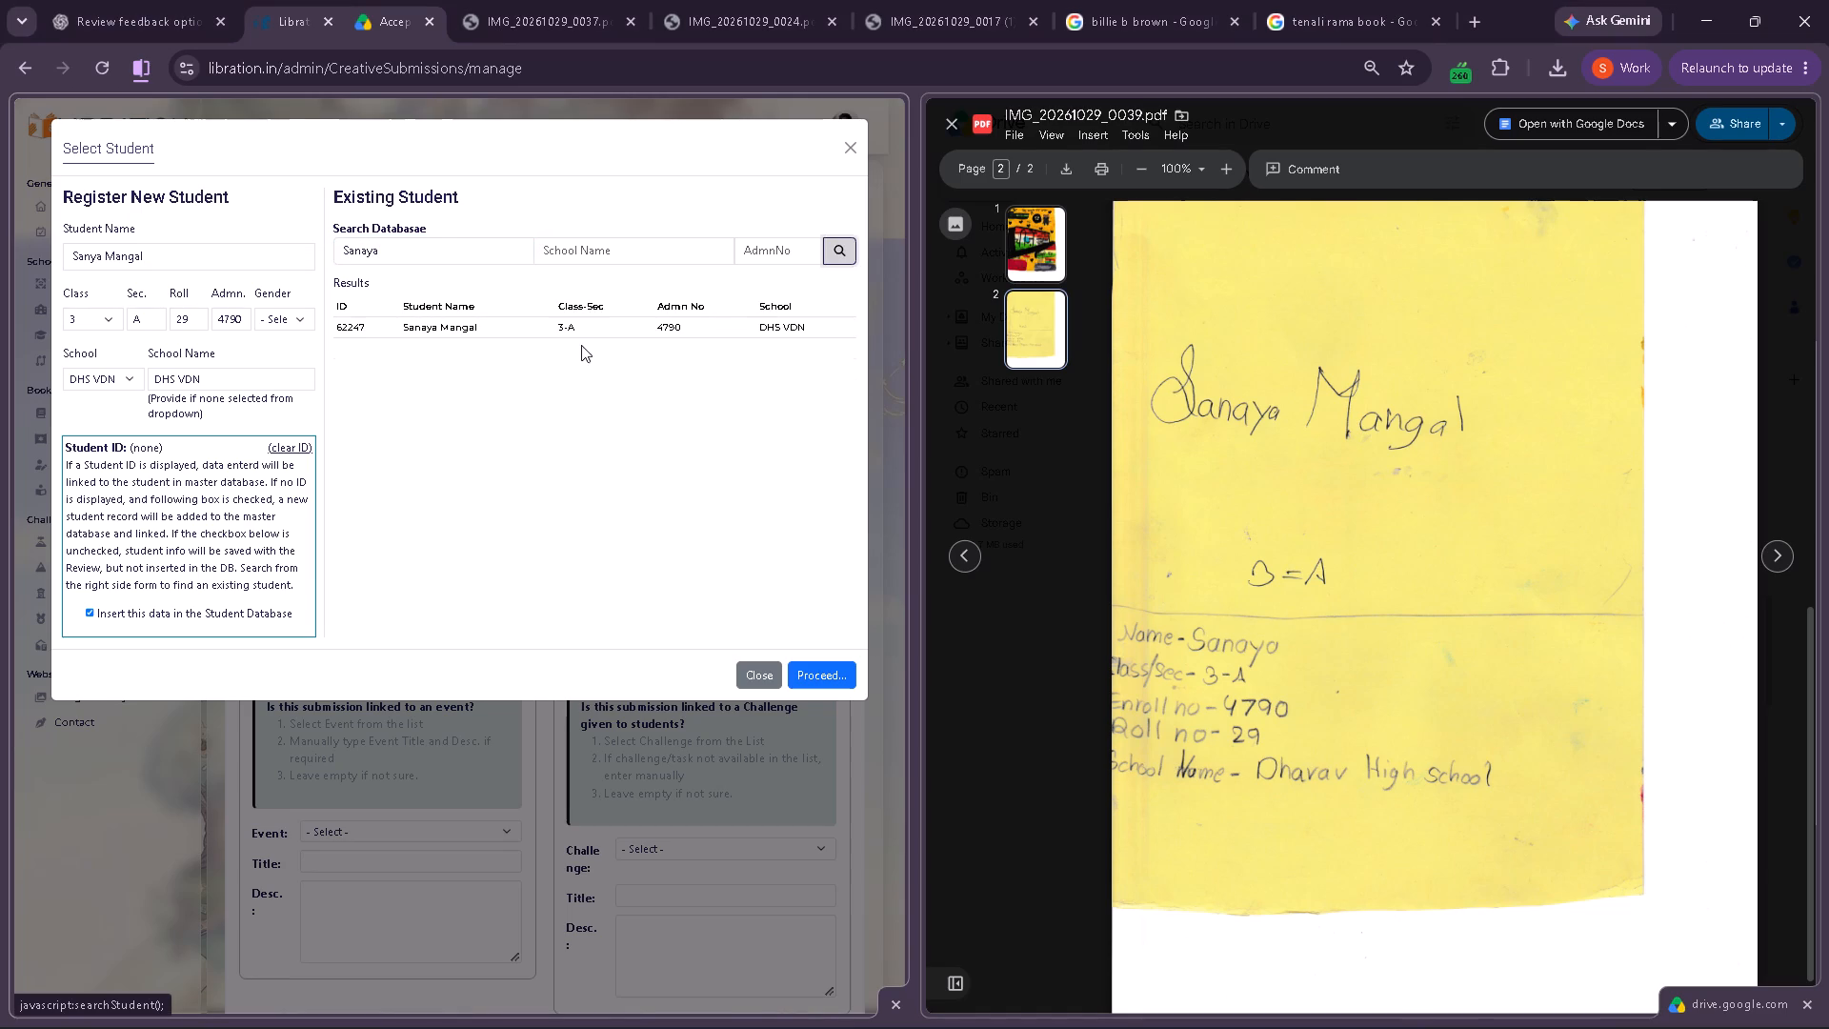
left_click(598, 328)
left_click(840, 663)
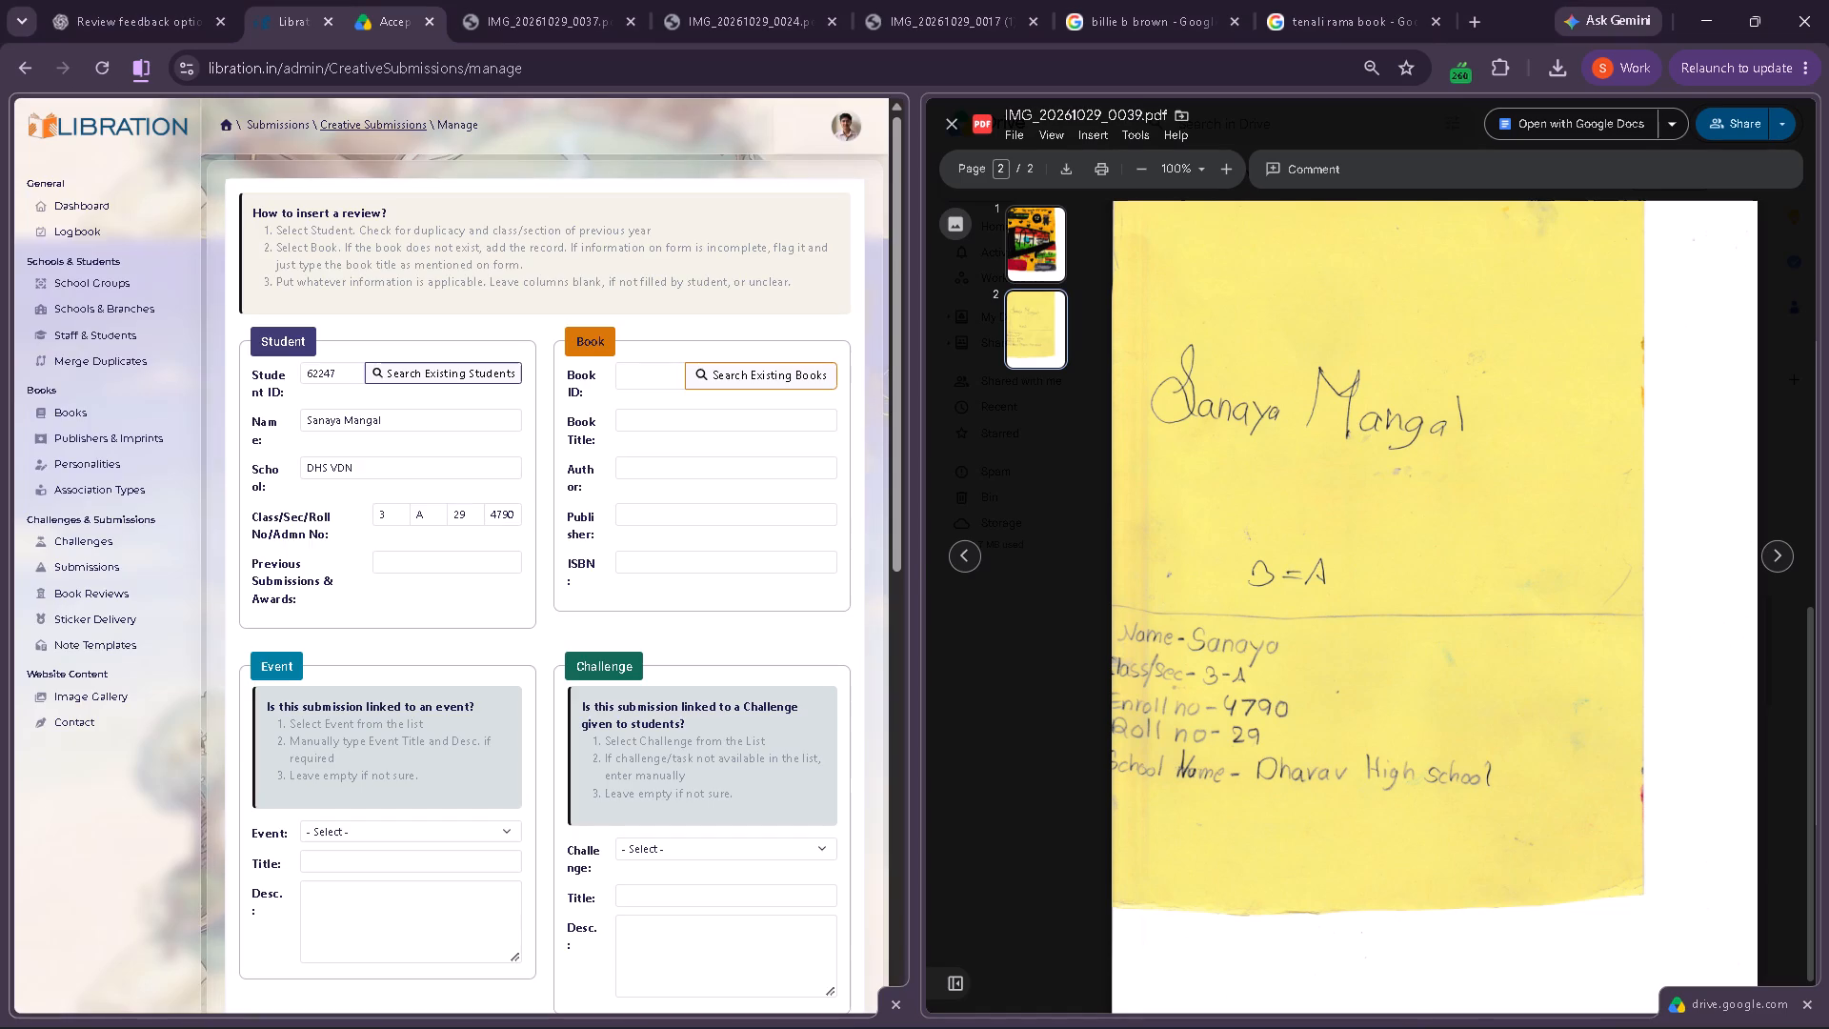
Open the book selection for the submission and examine the artwork on the scan's first page for a book title.
left_click(806, 383)
scroll(1446, 556, "up", 2)
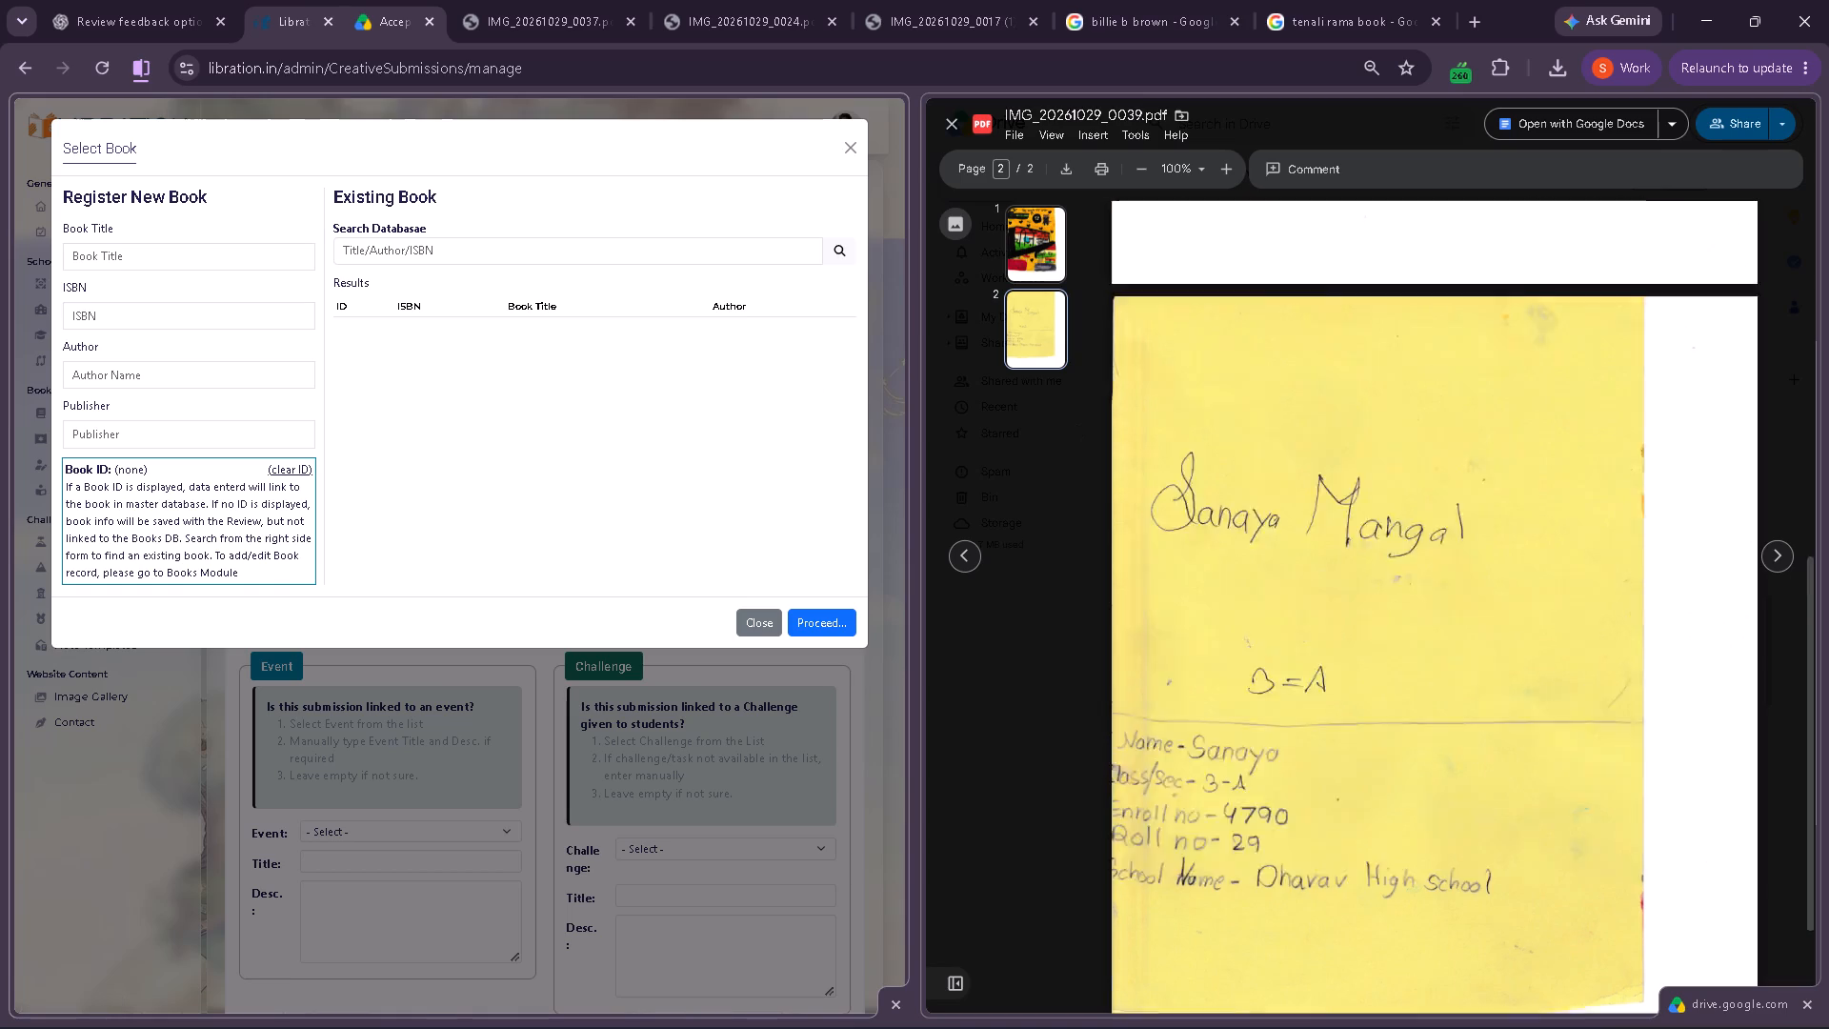
scroll(1446, 556, "up", 11)
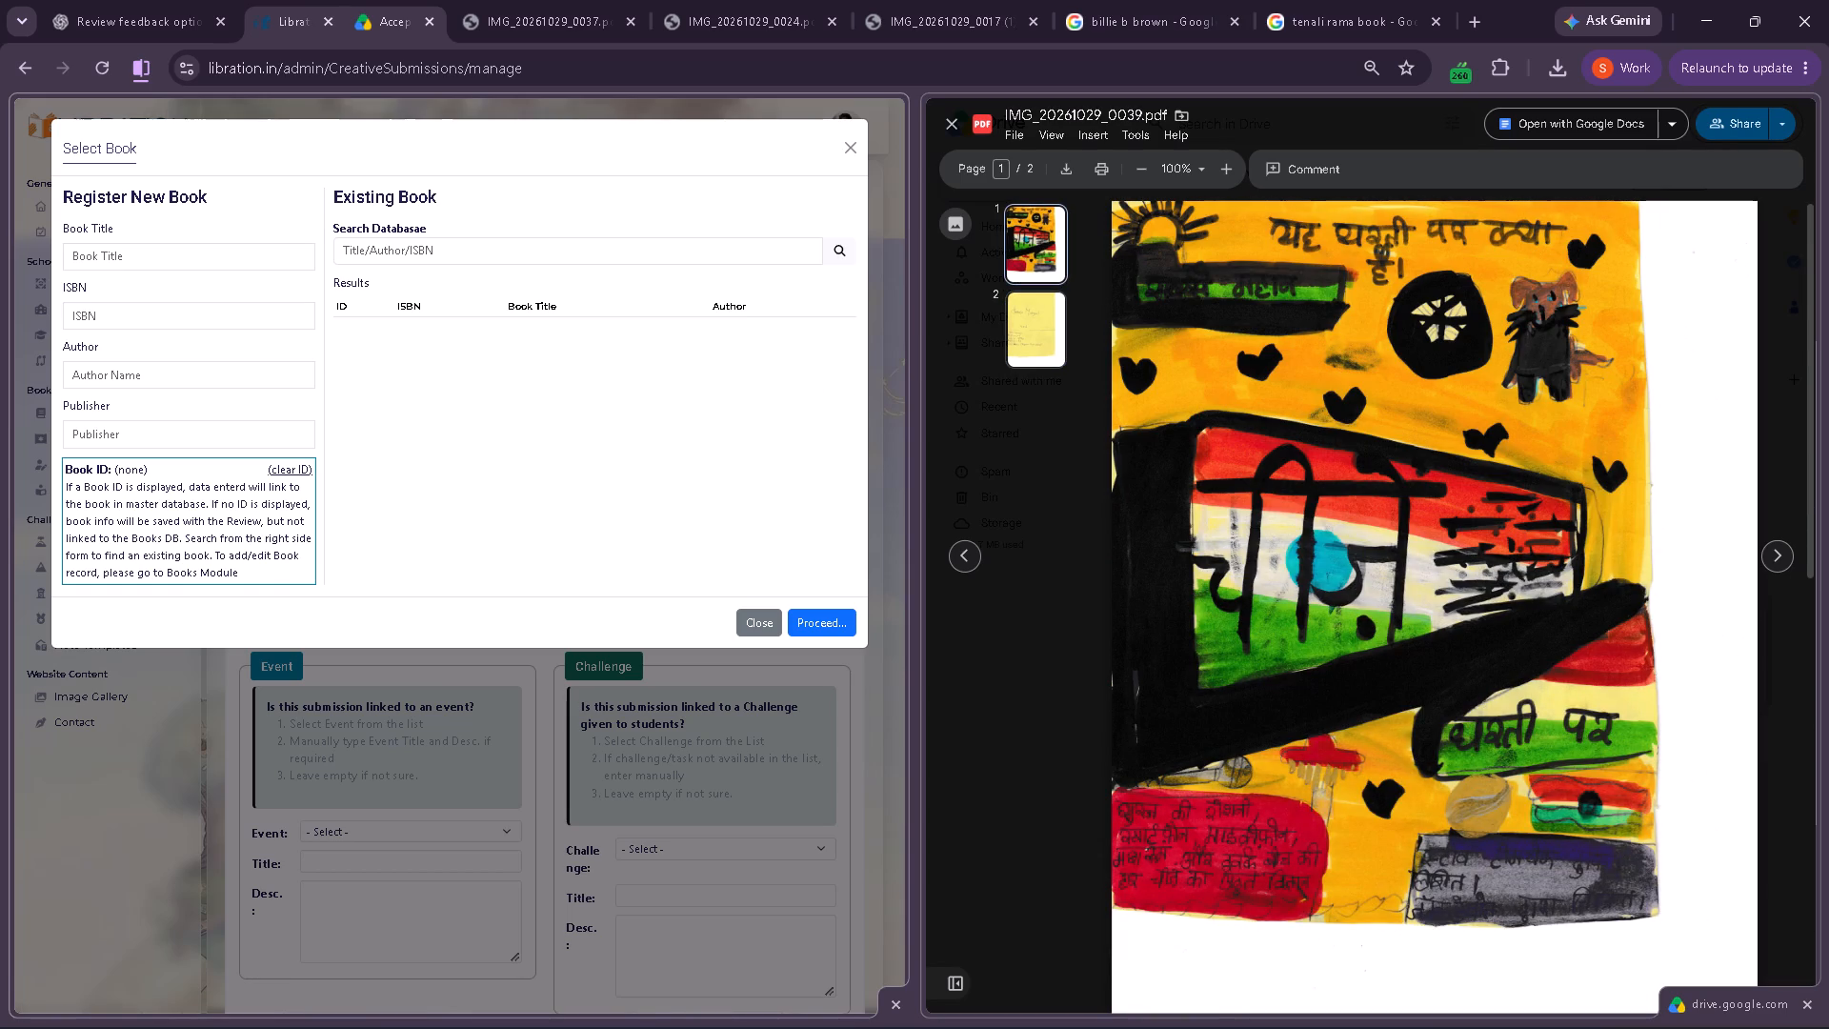
Search Google for the book "whats on earth", reusing the tenali rama book search tab.
left_click(1381, 21)
left_click(892, 63)
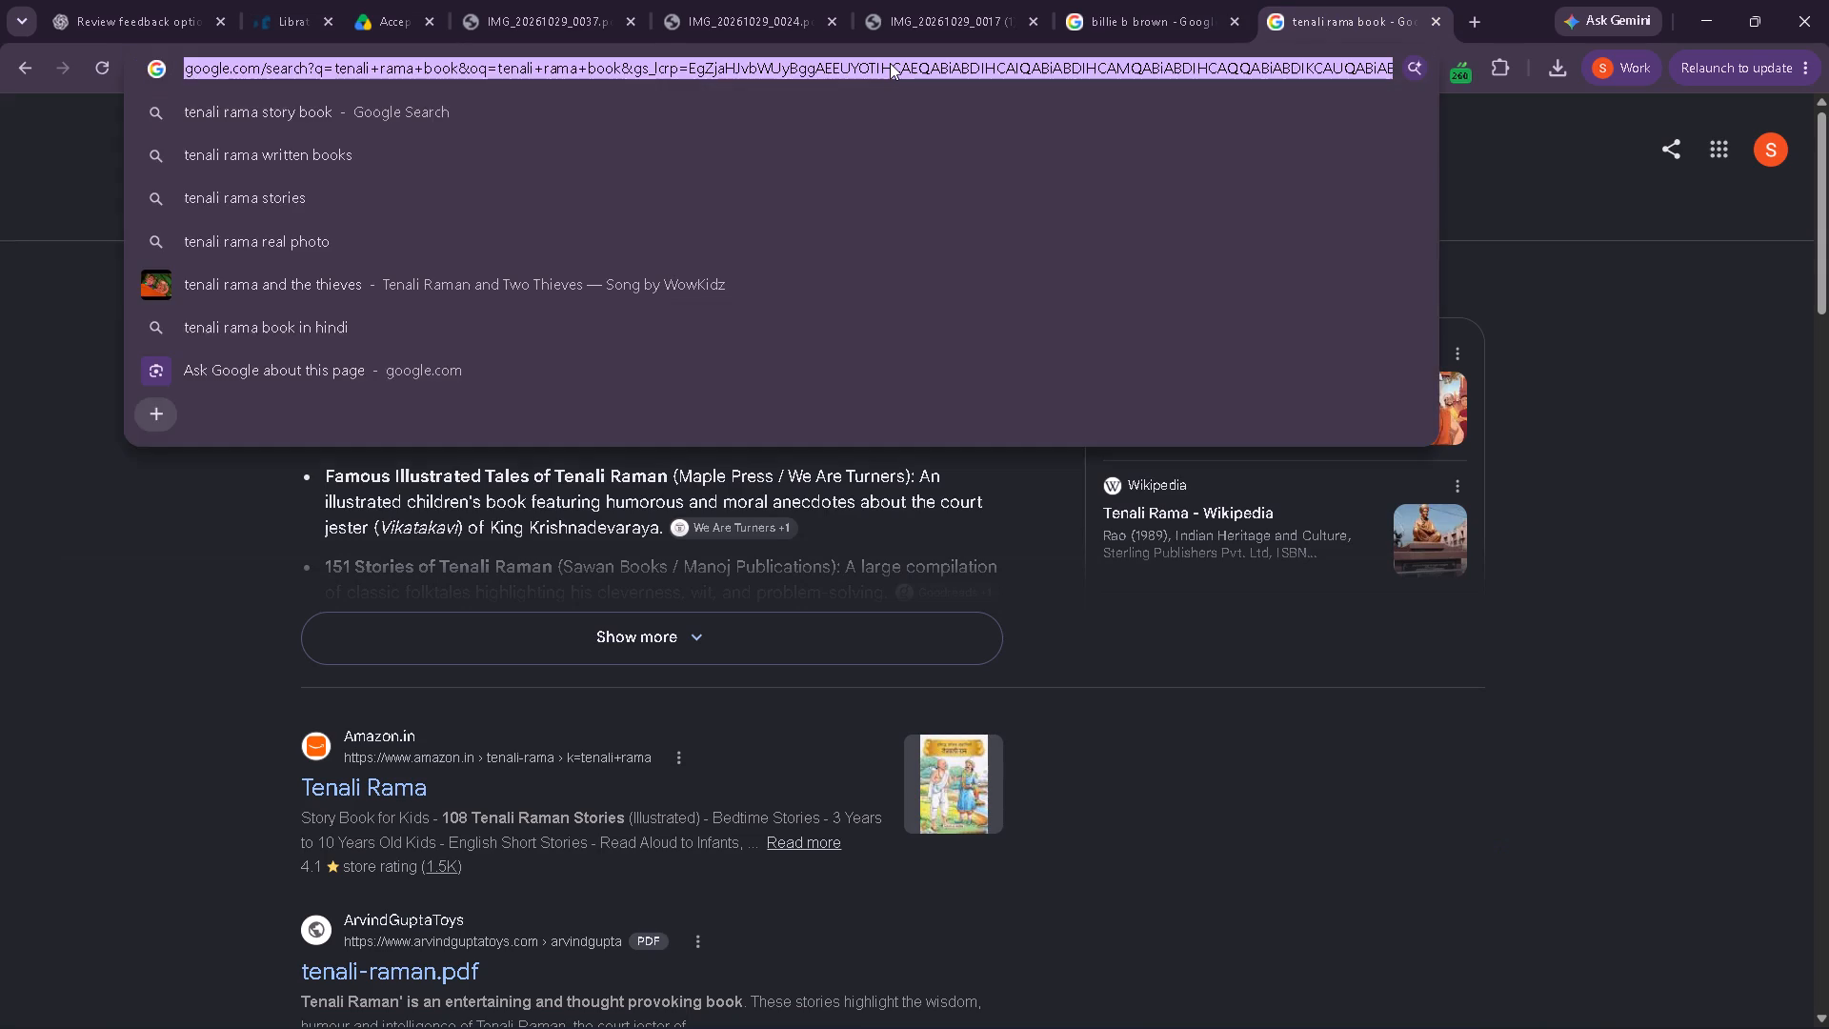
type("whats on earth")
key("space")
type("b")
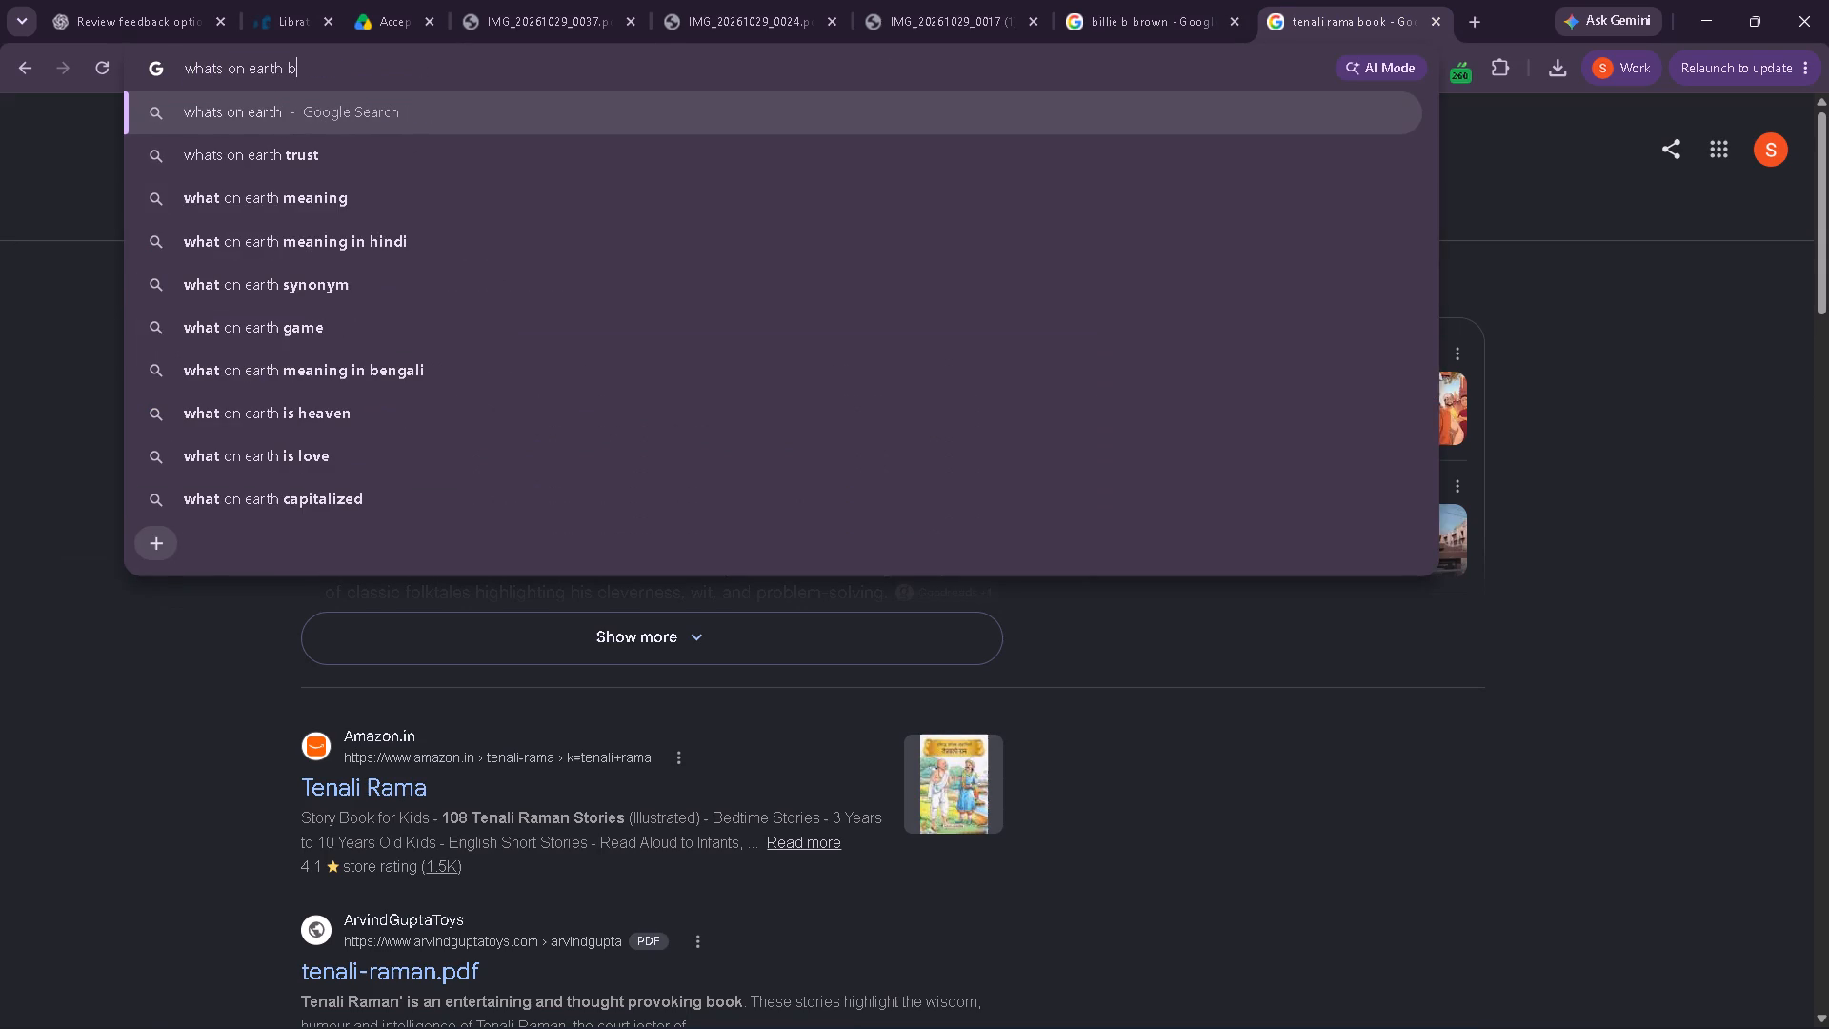
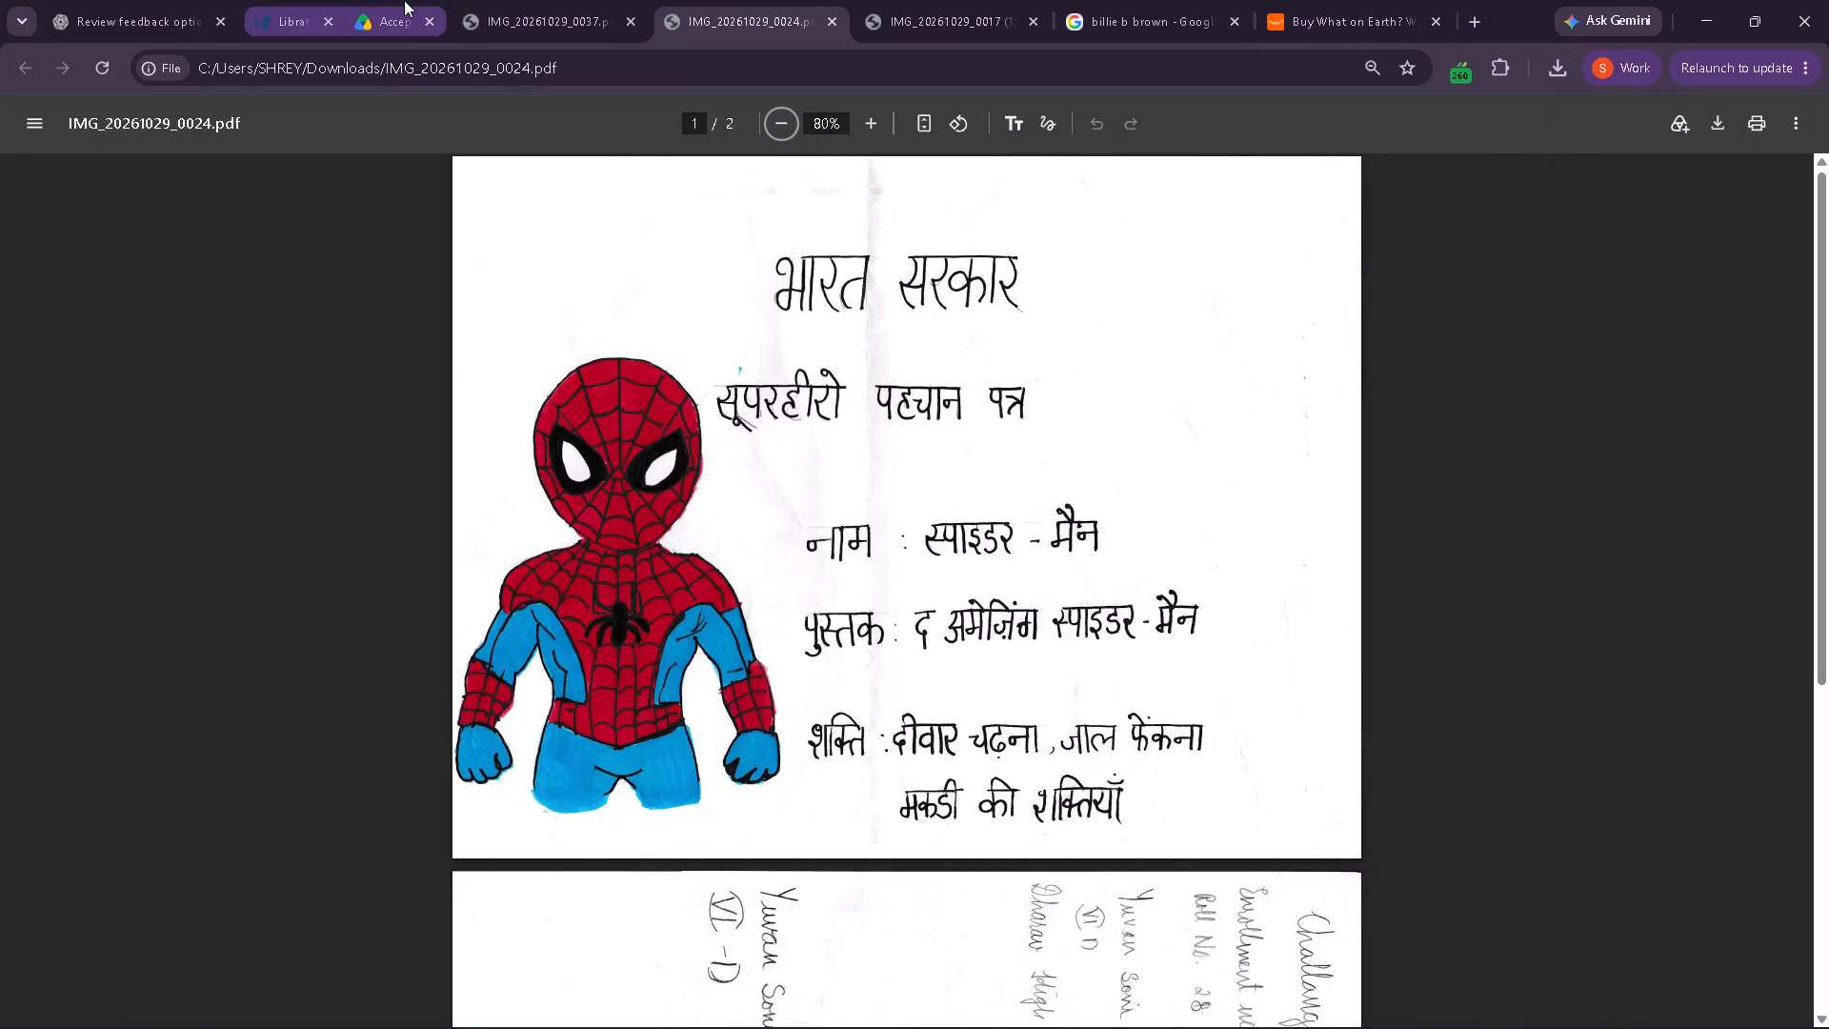
Snip the whole artwork on the first page of IMG_20261029_0039.pdf and run a visual search on it.
left_click(404, 0)
scroll(1353, 530, "up", 5)
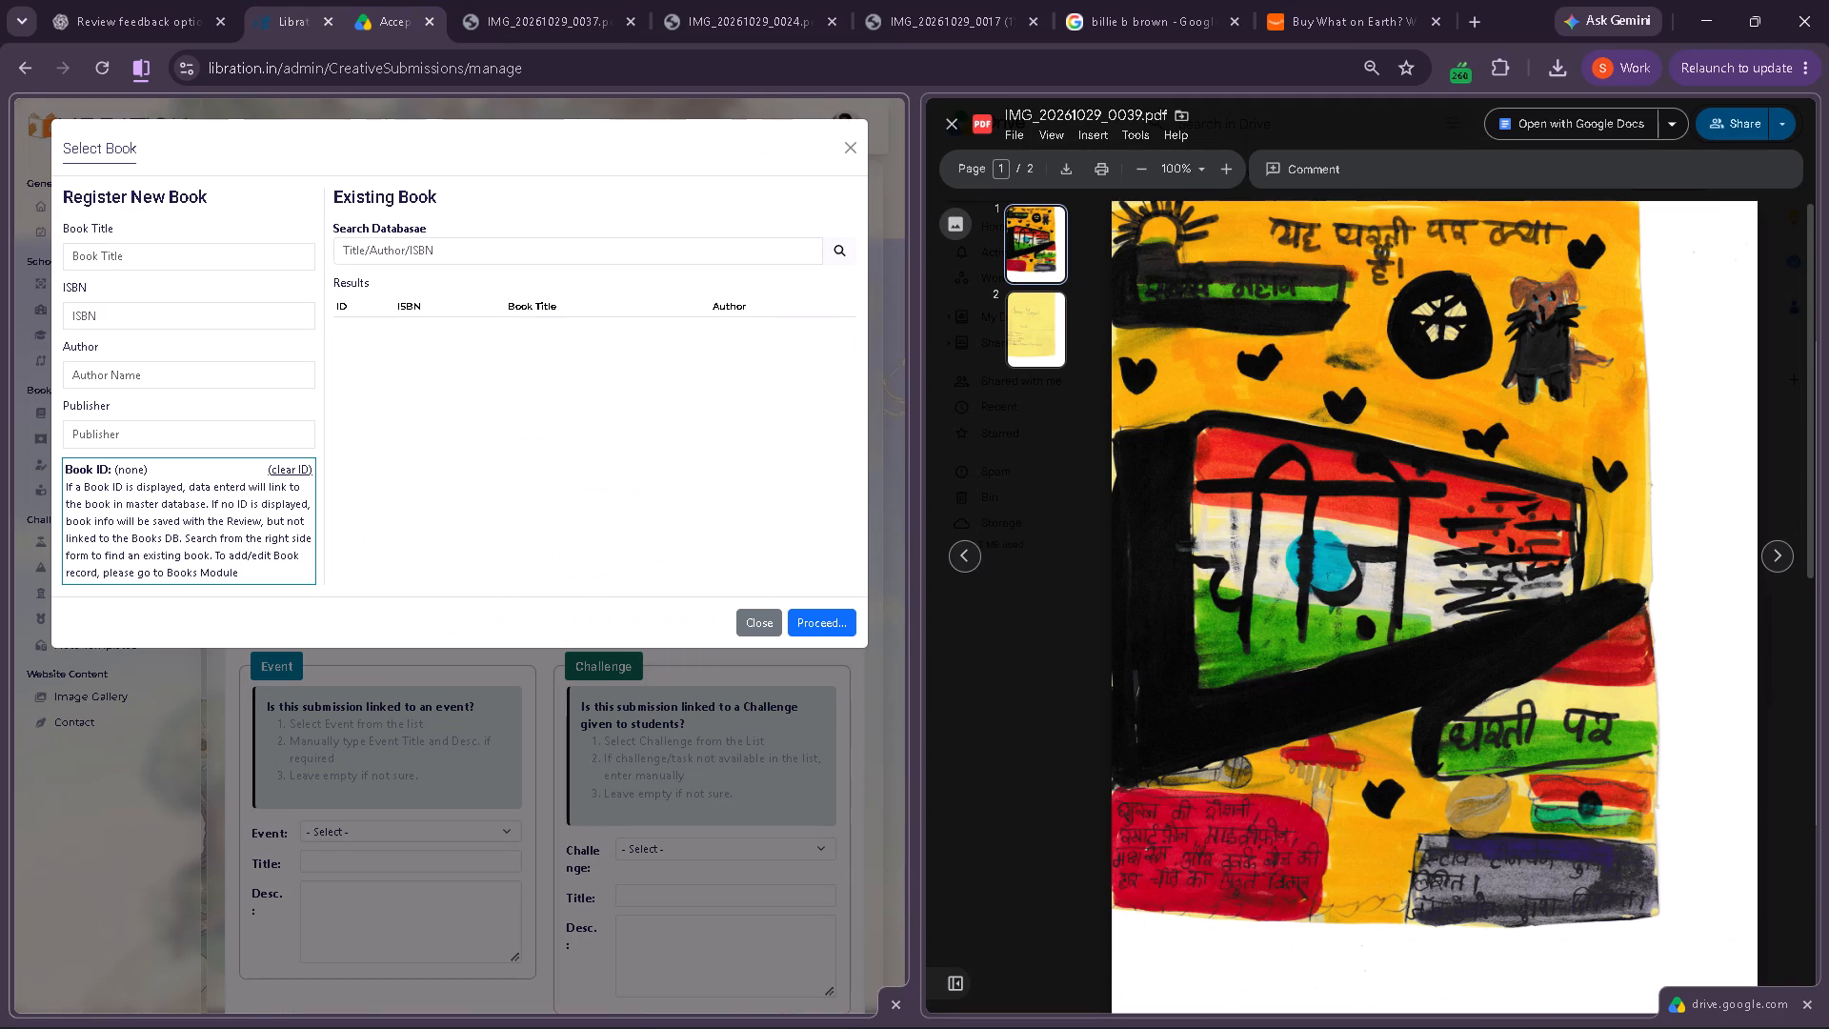
key("shift+super+s")
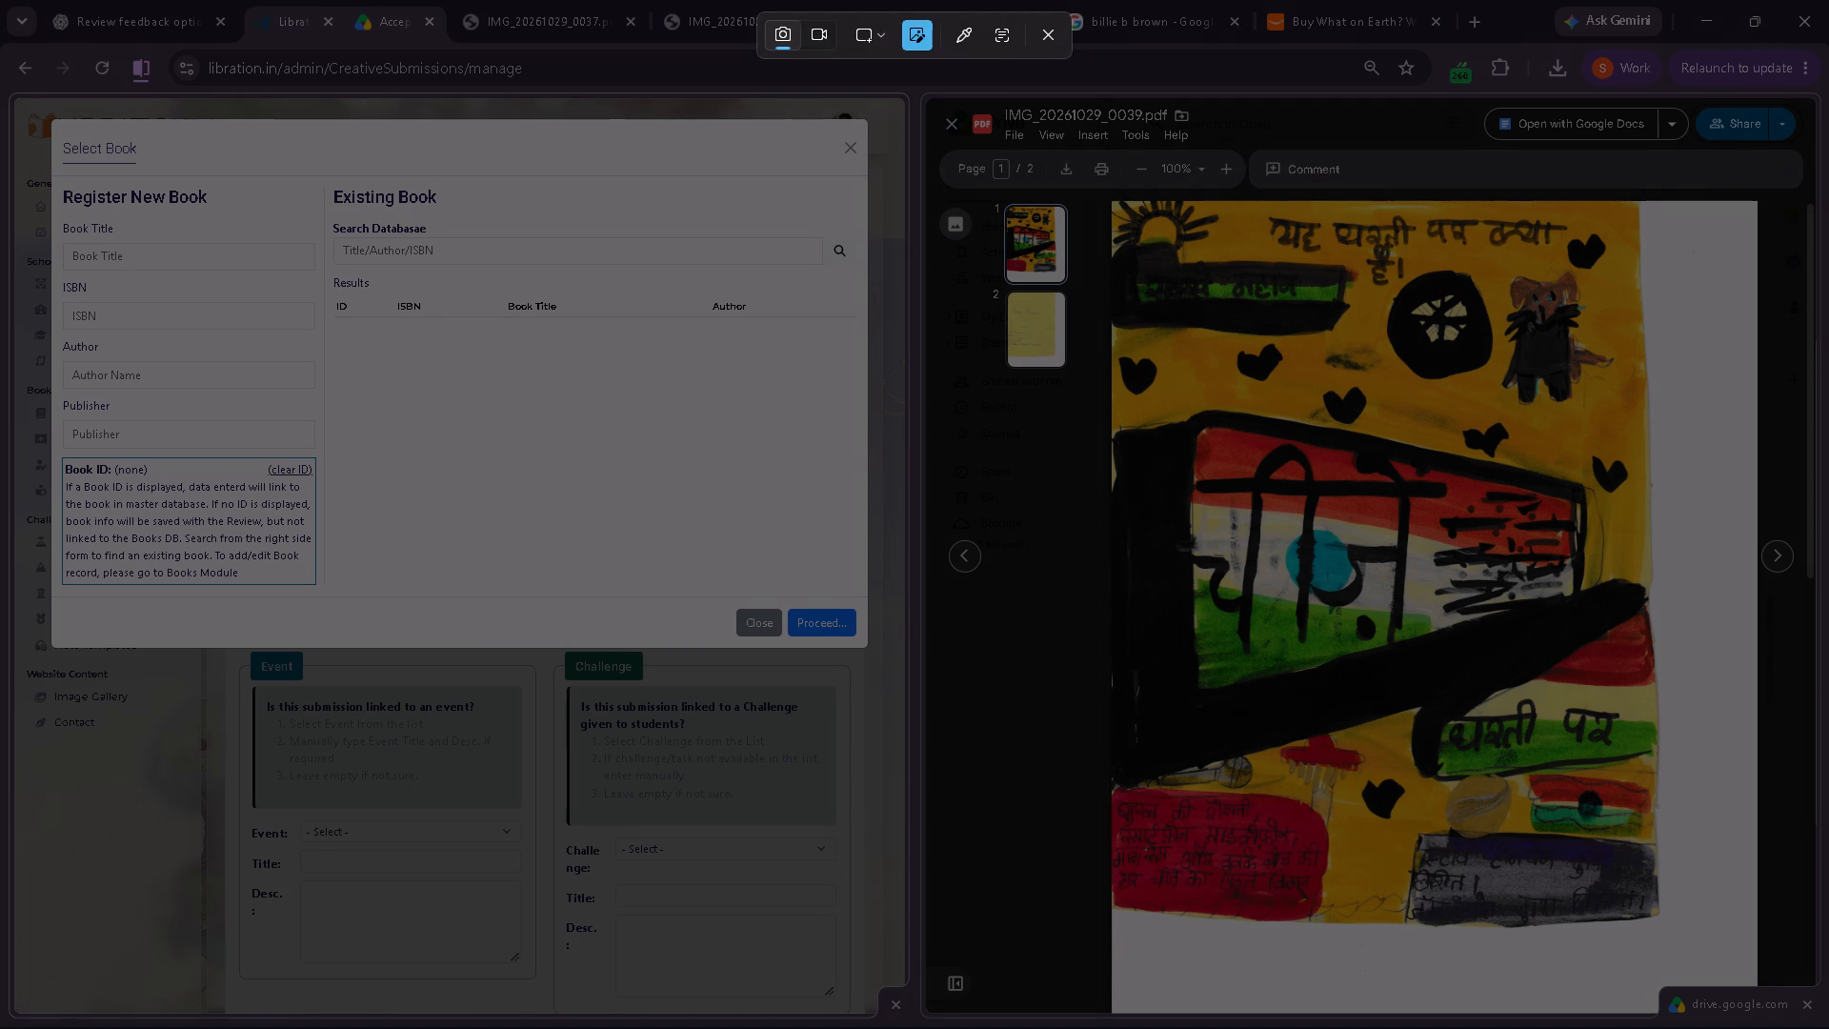
left_click_drag(1113, 200, 1576, 899)
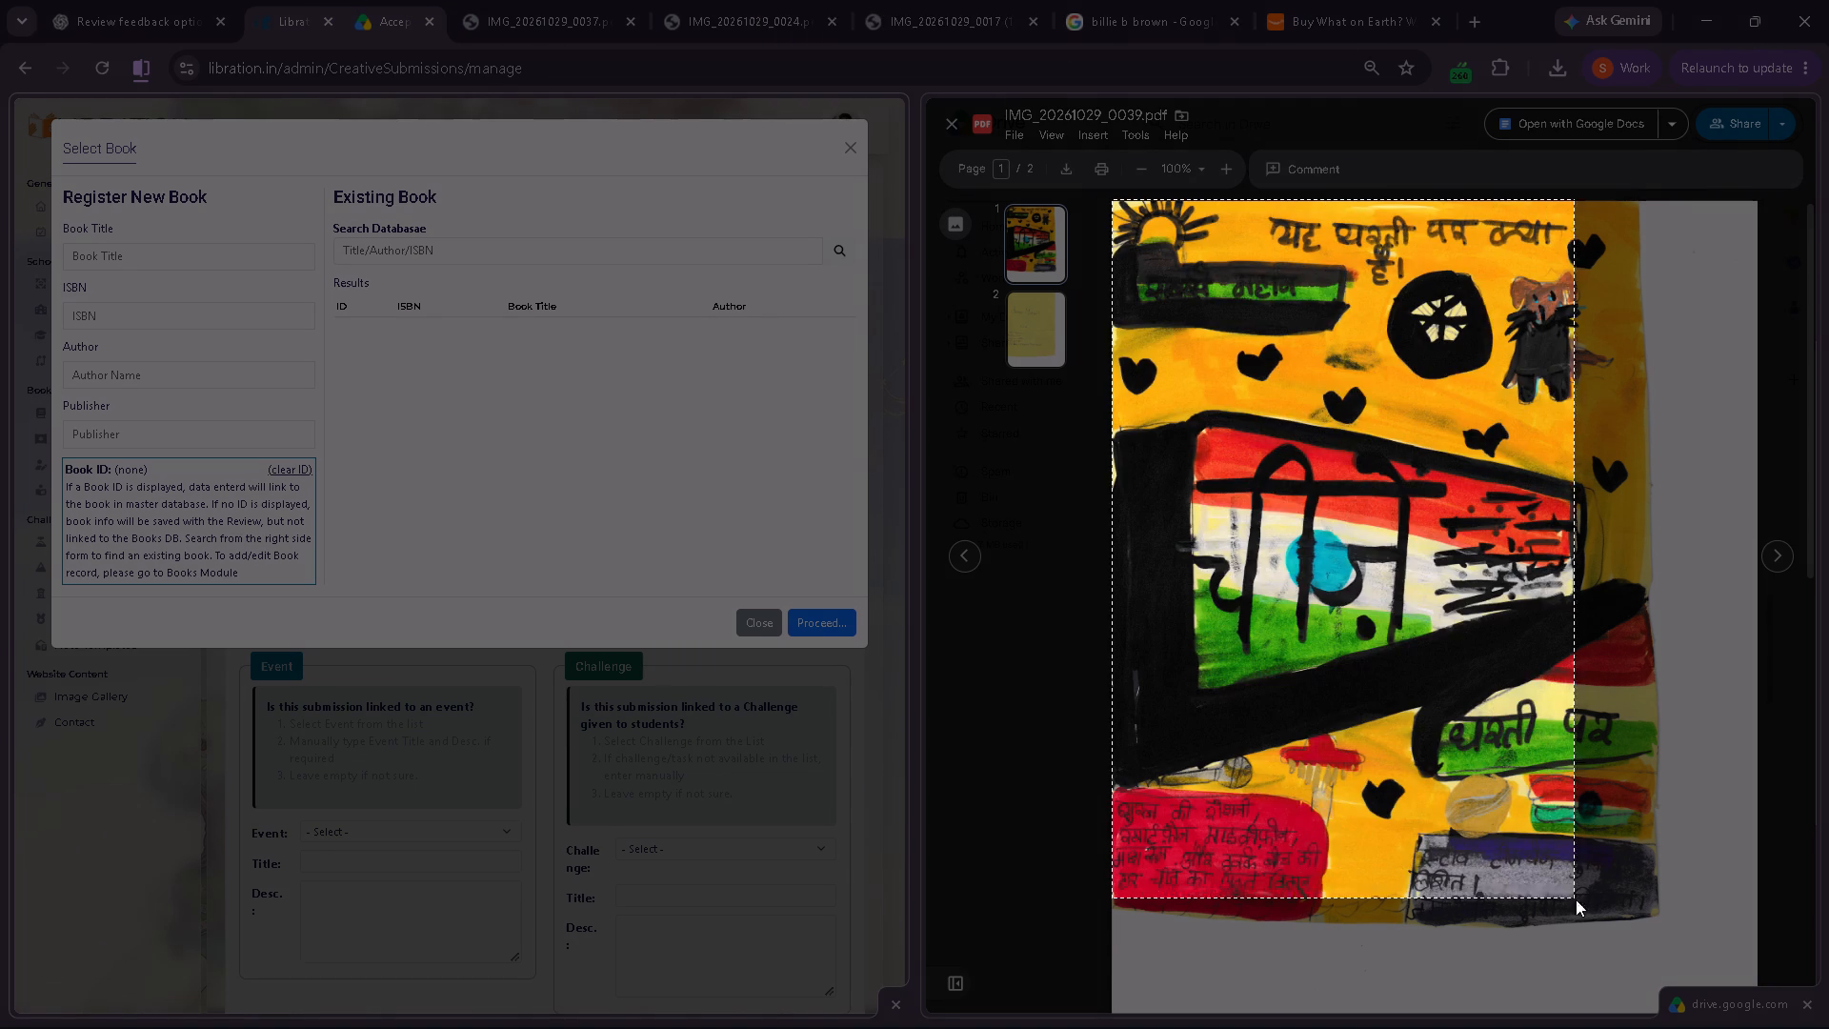
left_click_drag(1576, 899, 1658, 915)
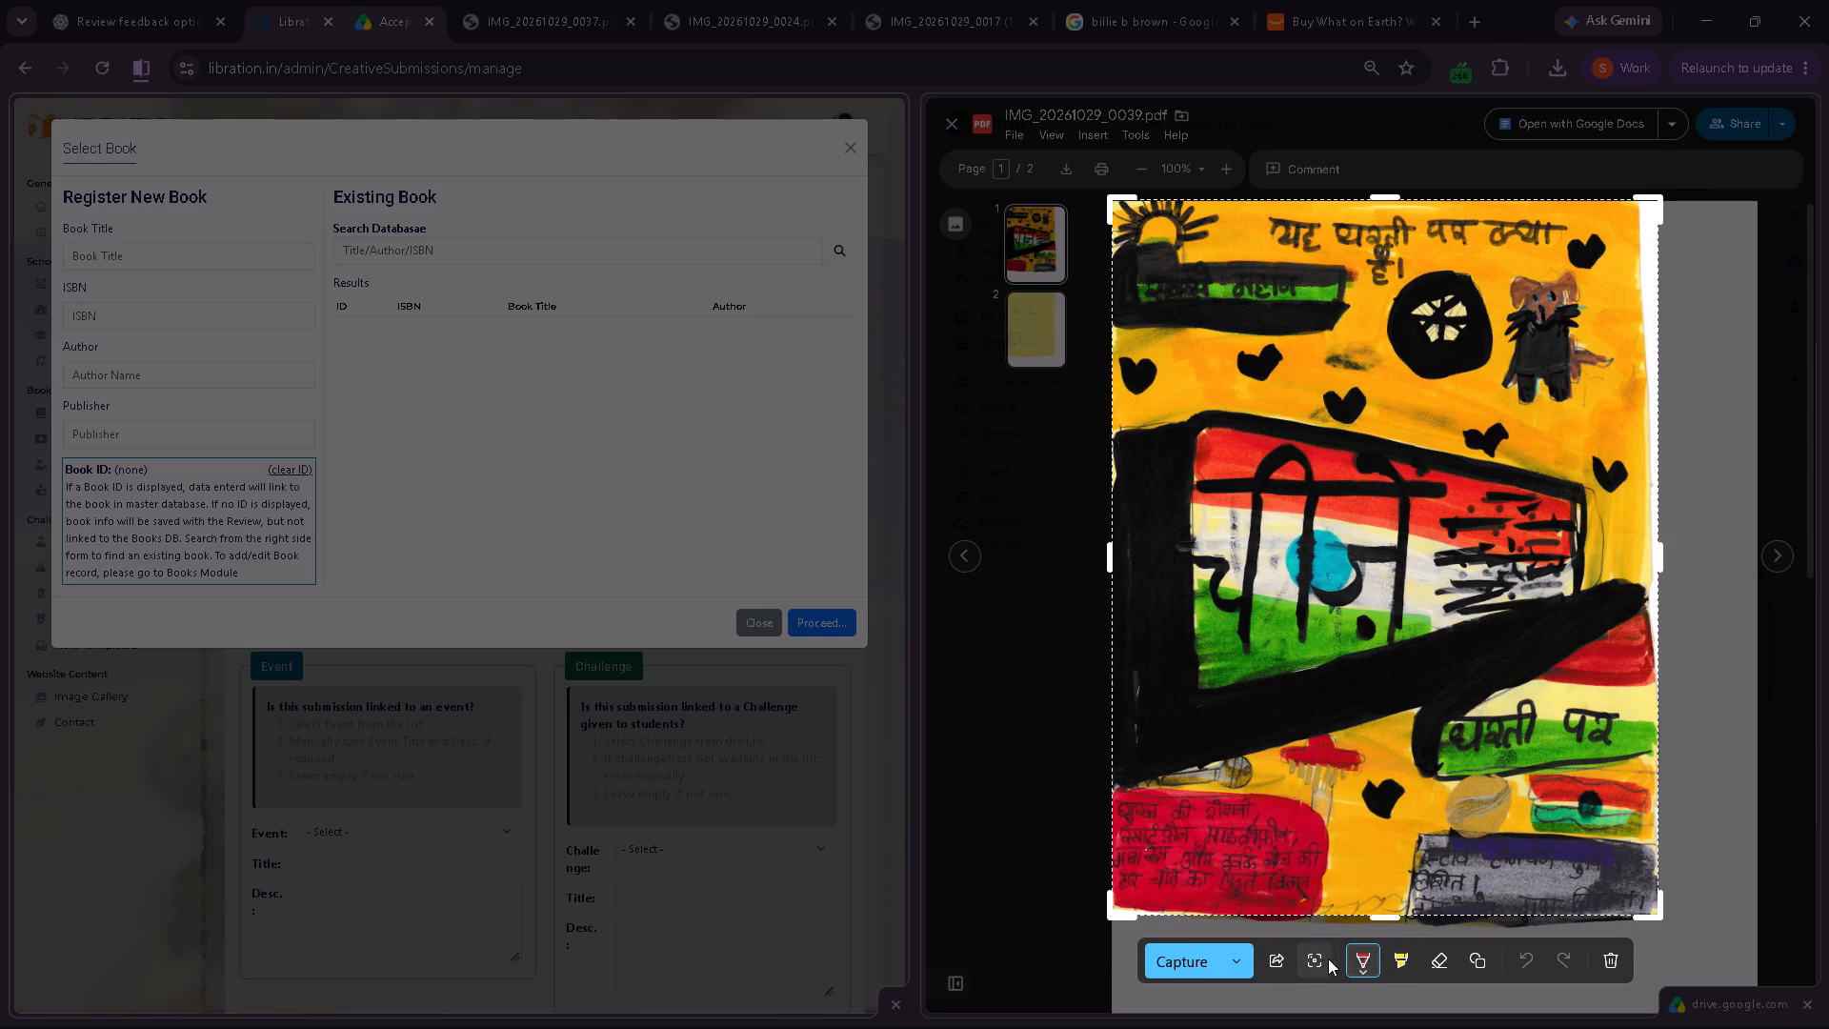
left_click(1322, 958)
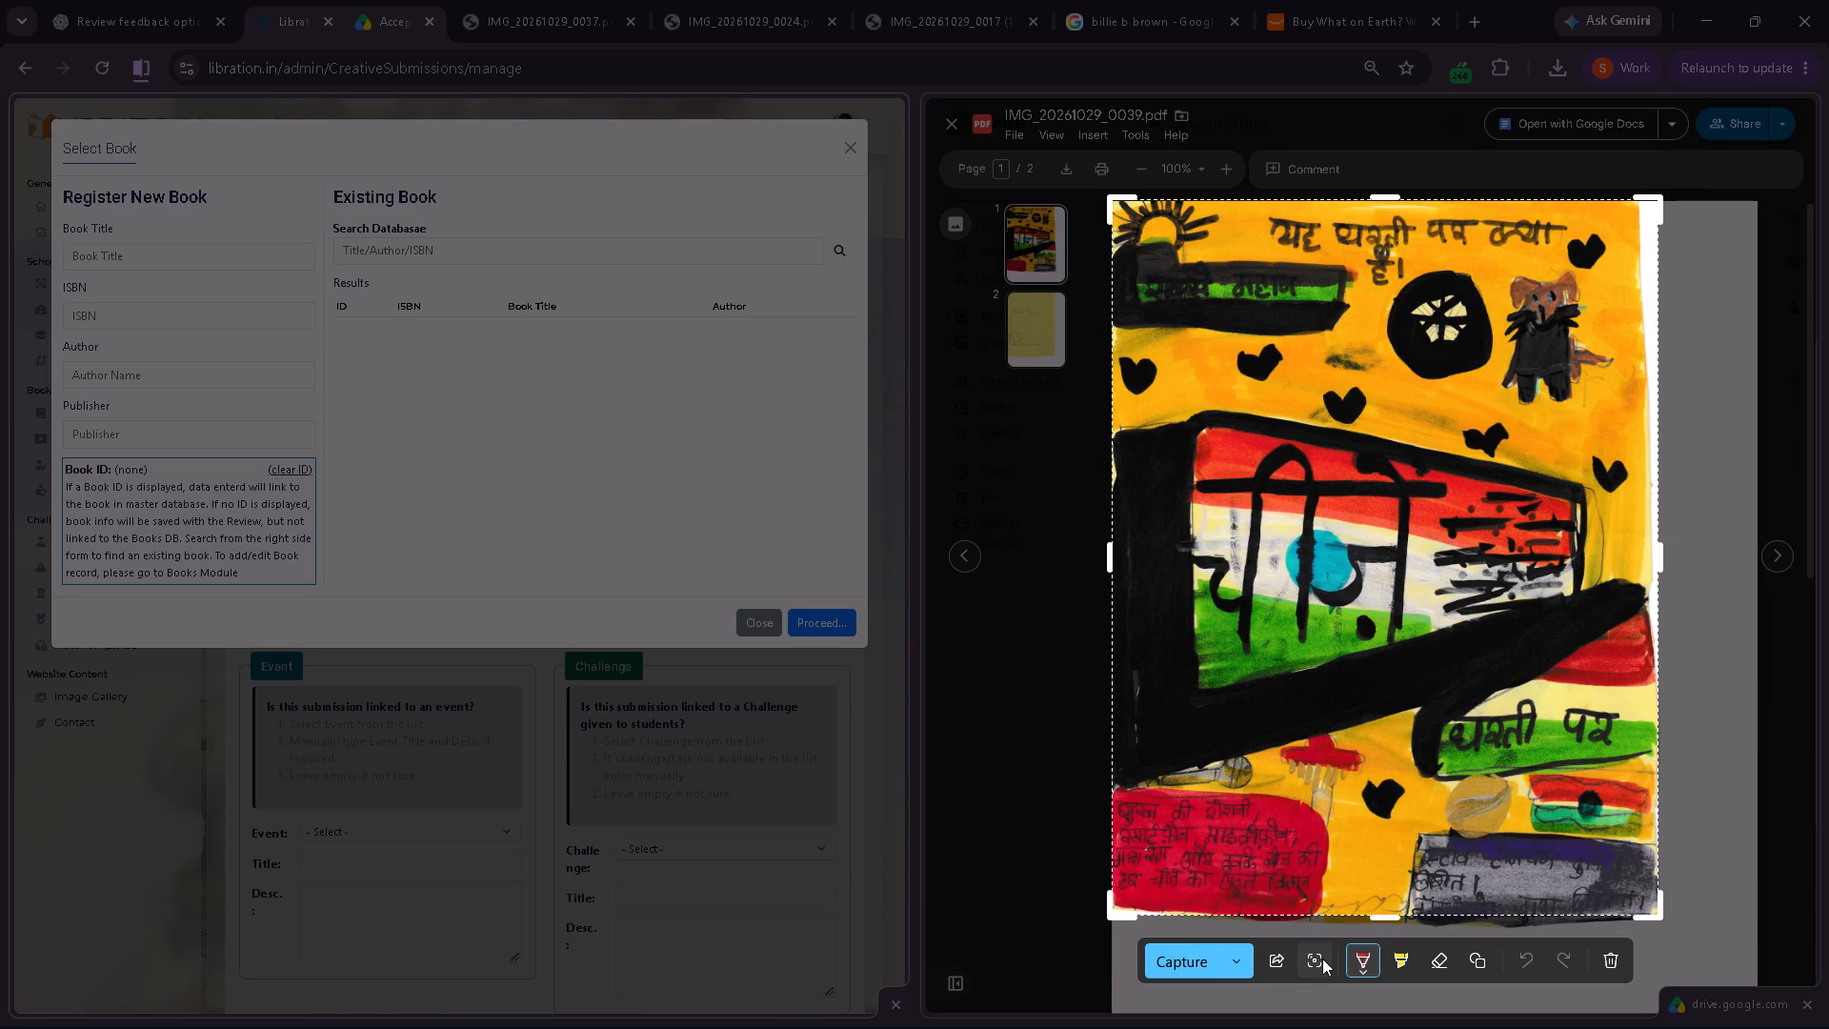
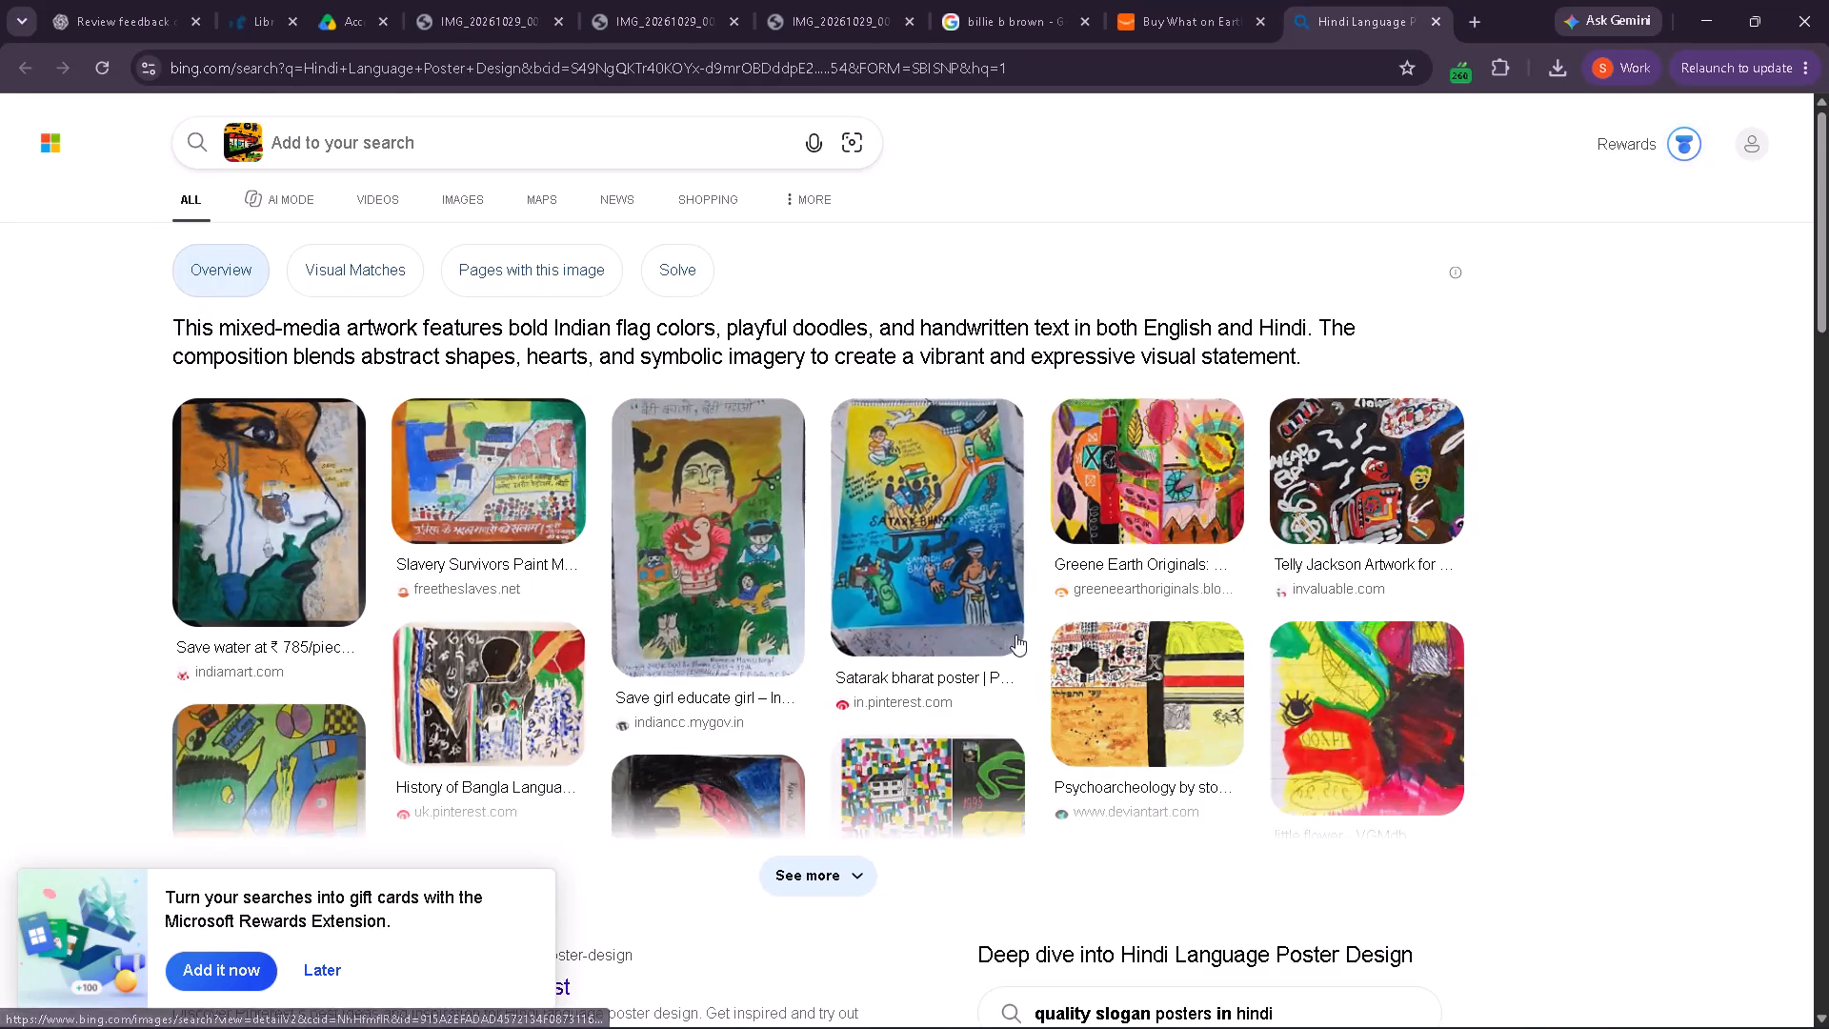
Look over the visual search results for the artwork and refine the image search with the word "book".
scroll(1000, 636, "down", 4)
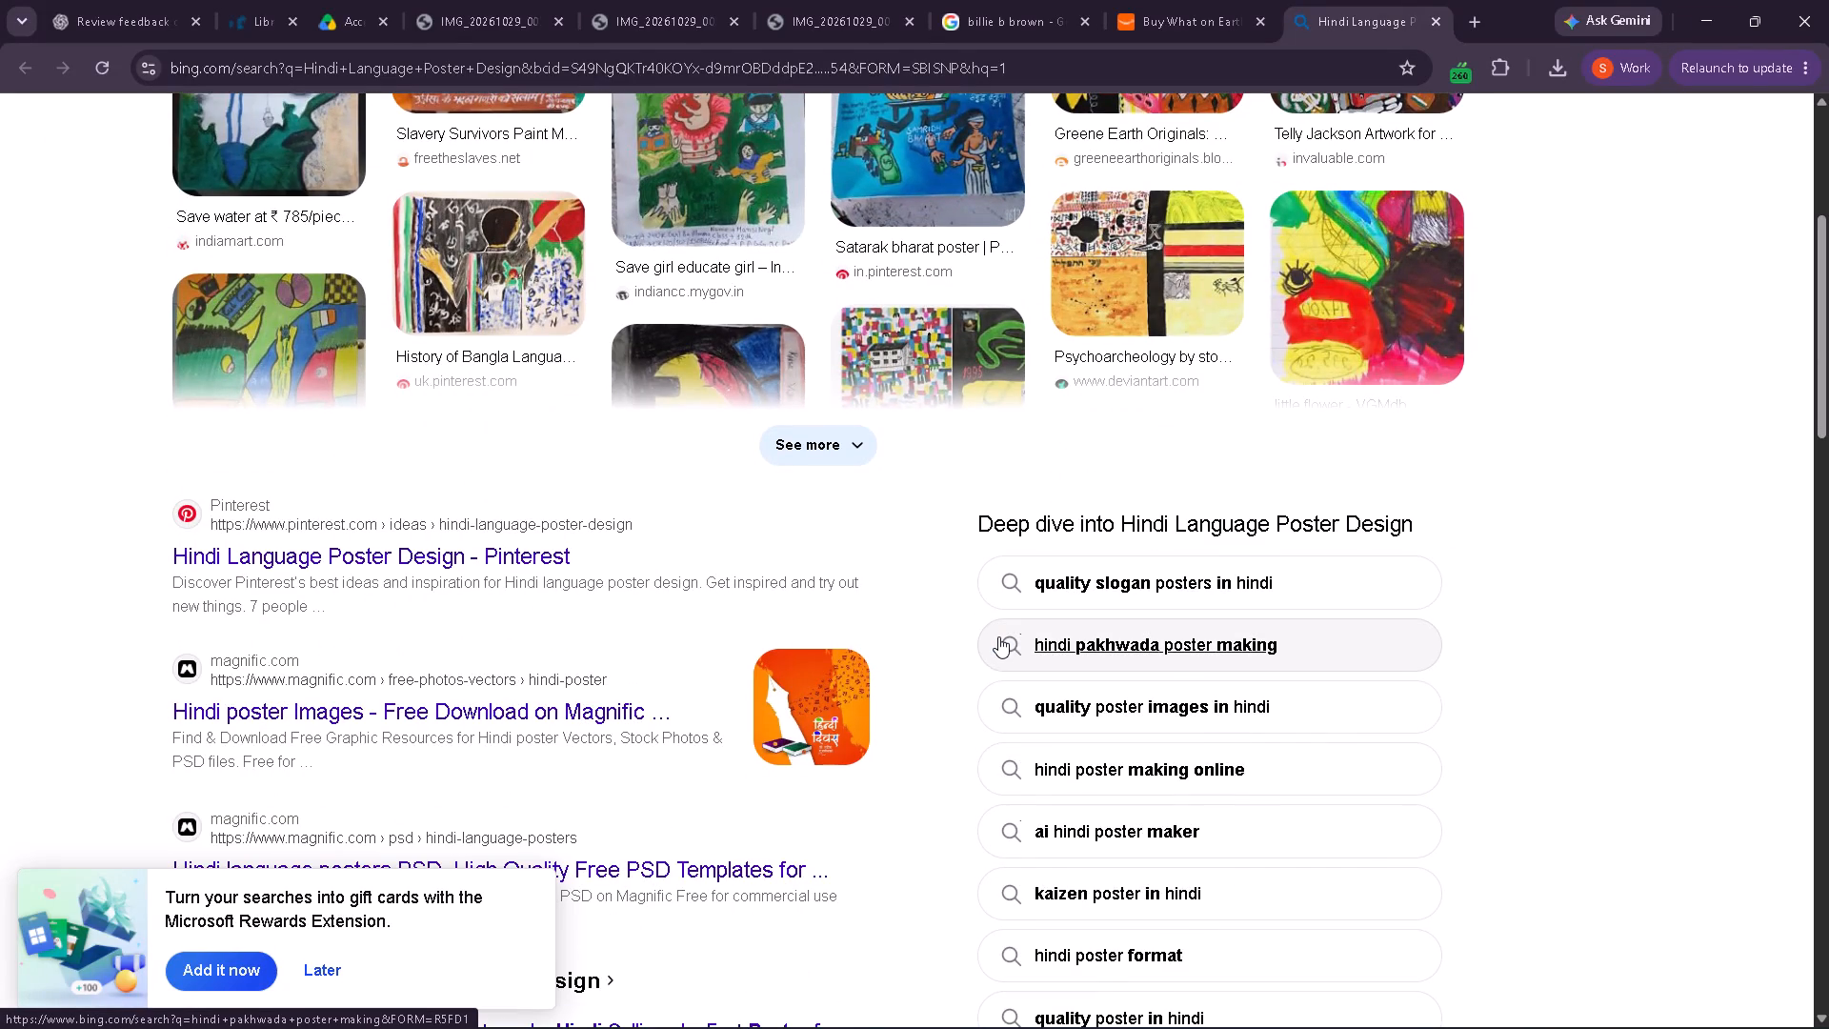
scroll(998, 636, "up", 5)
left_click(583, 147)
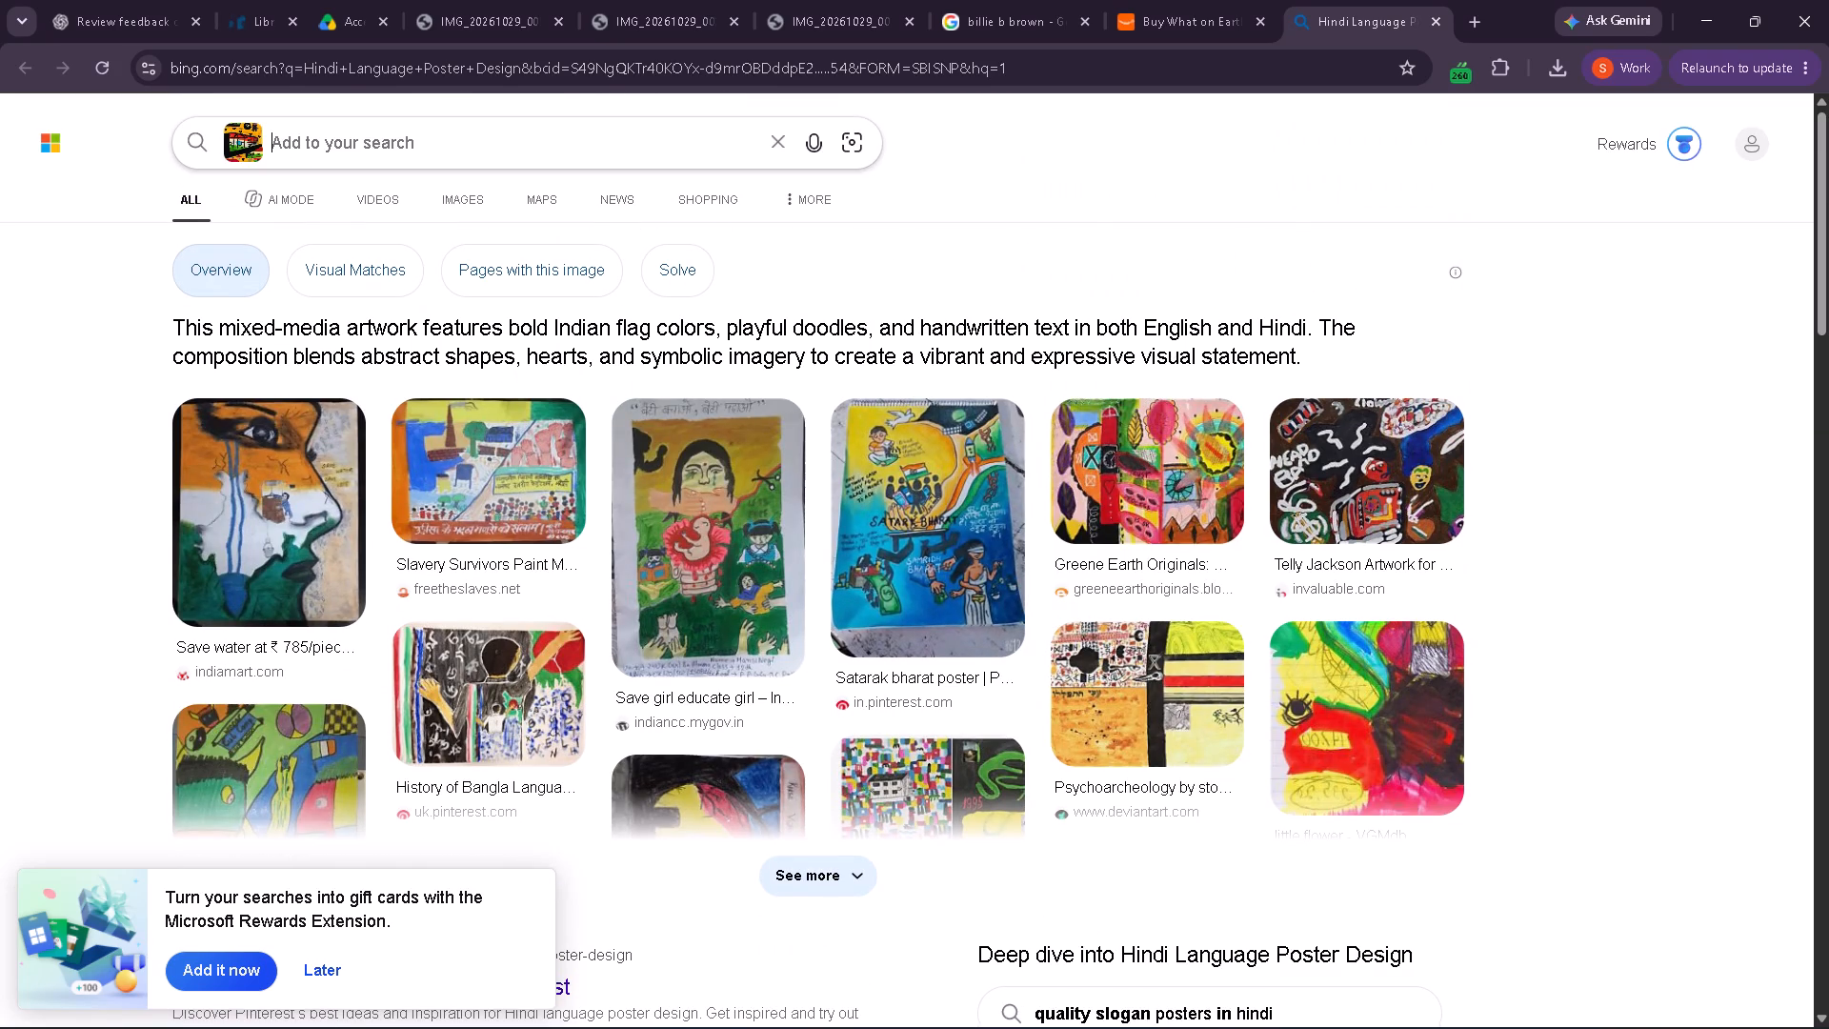
type("book")
key("Return")
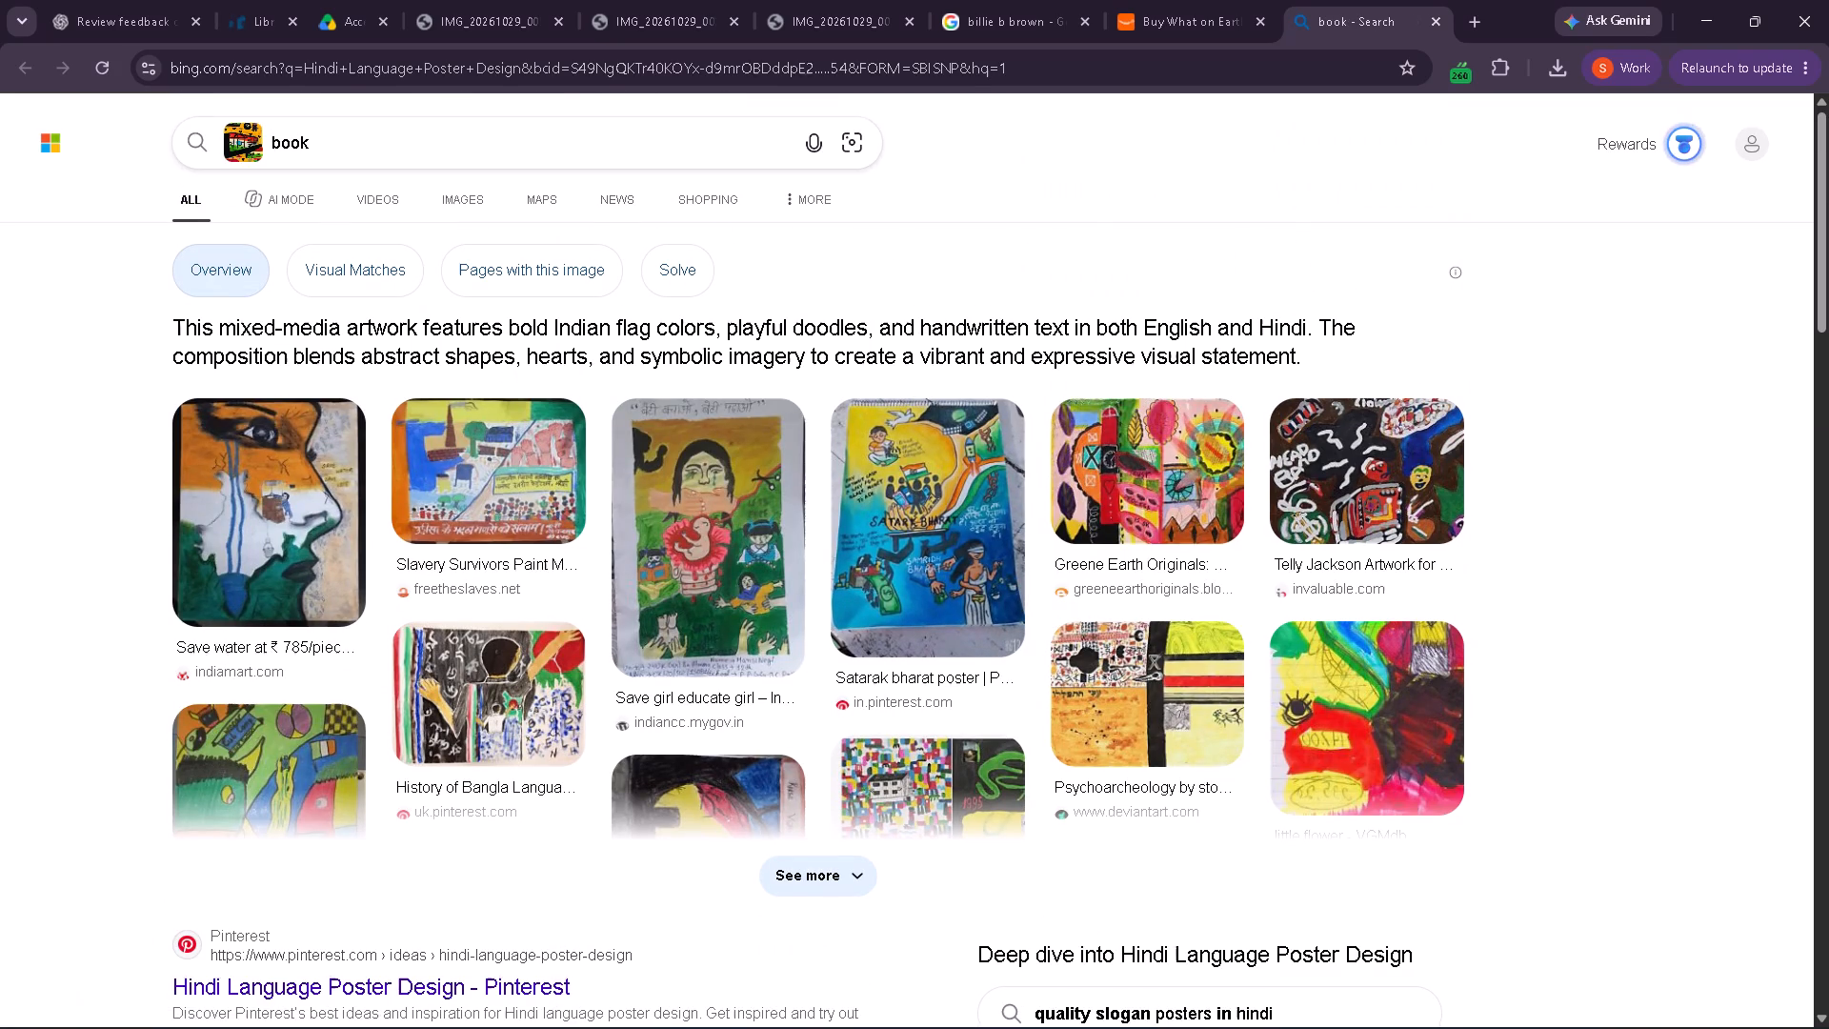
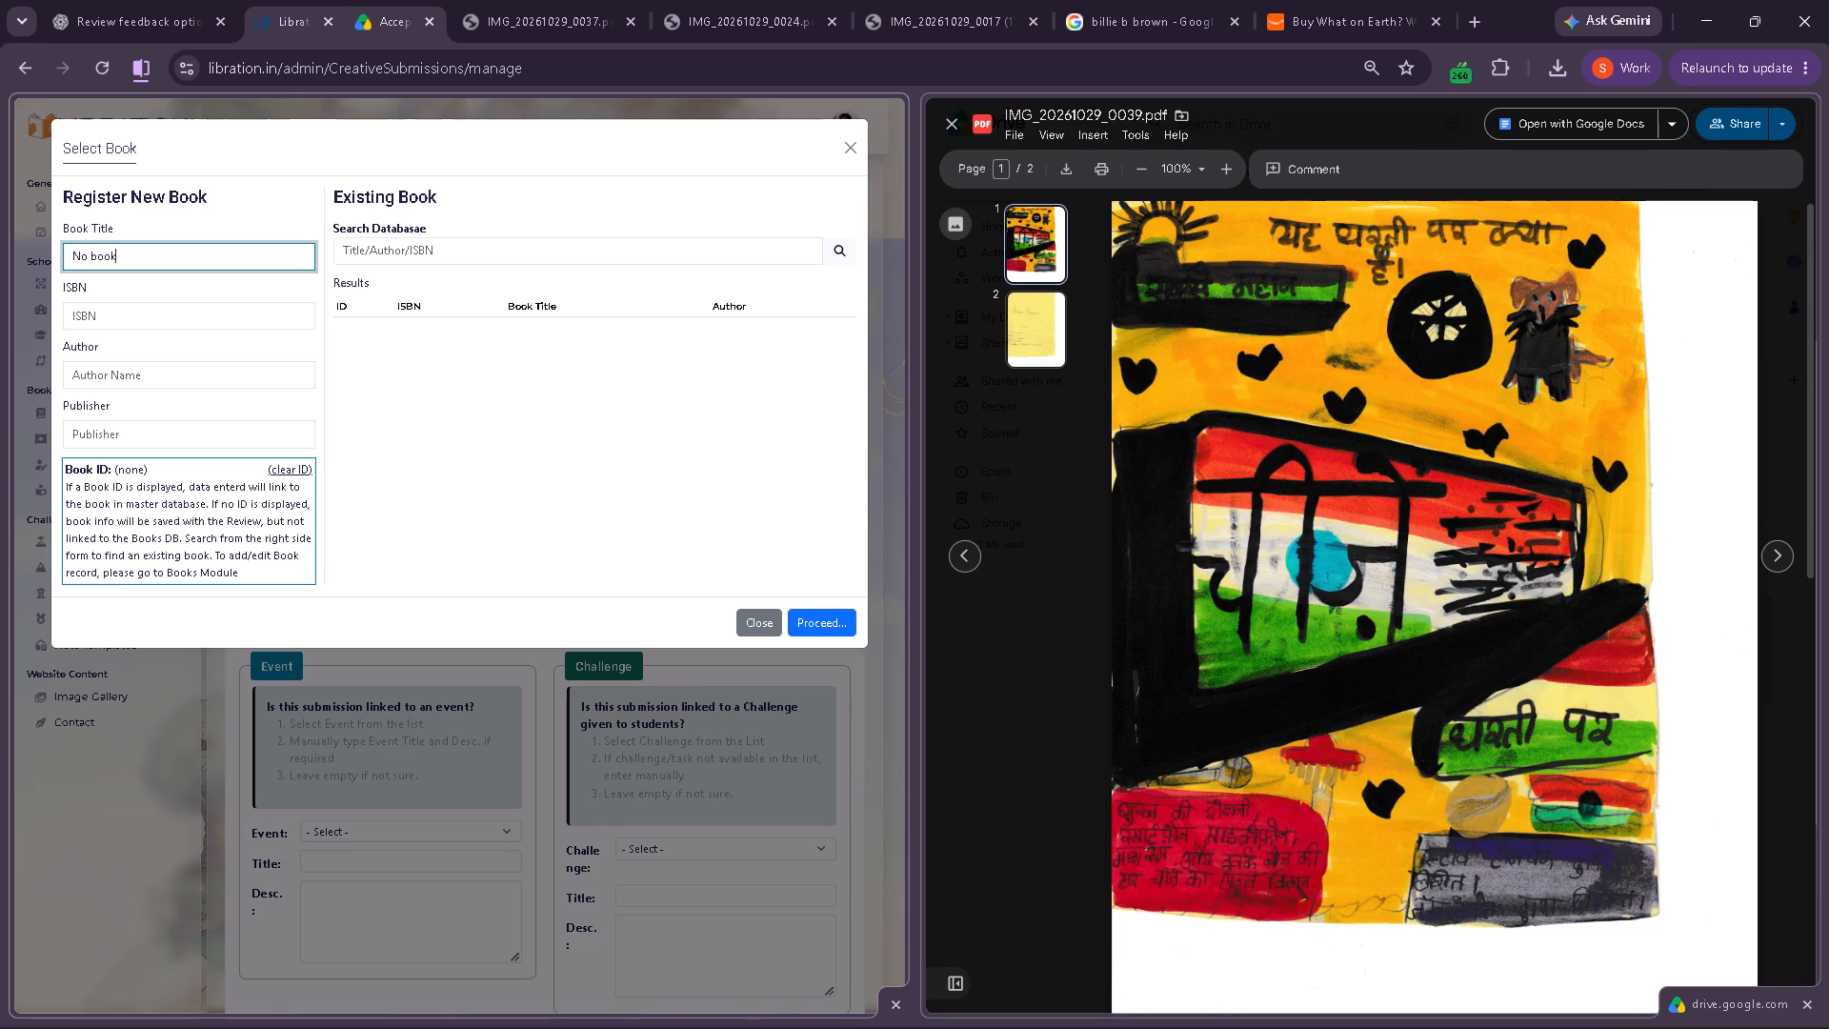
Complete the new book title as "No book name mentioned" and proceed with it for the submission.
key("space")
type("name ment")
type("ioned")
key("Tab")
key("Tab")
key("Tab")
key("Tab")
key("Tab")
key("Tab")
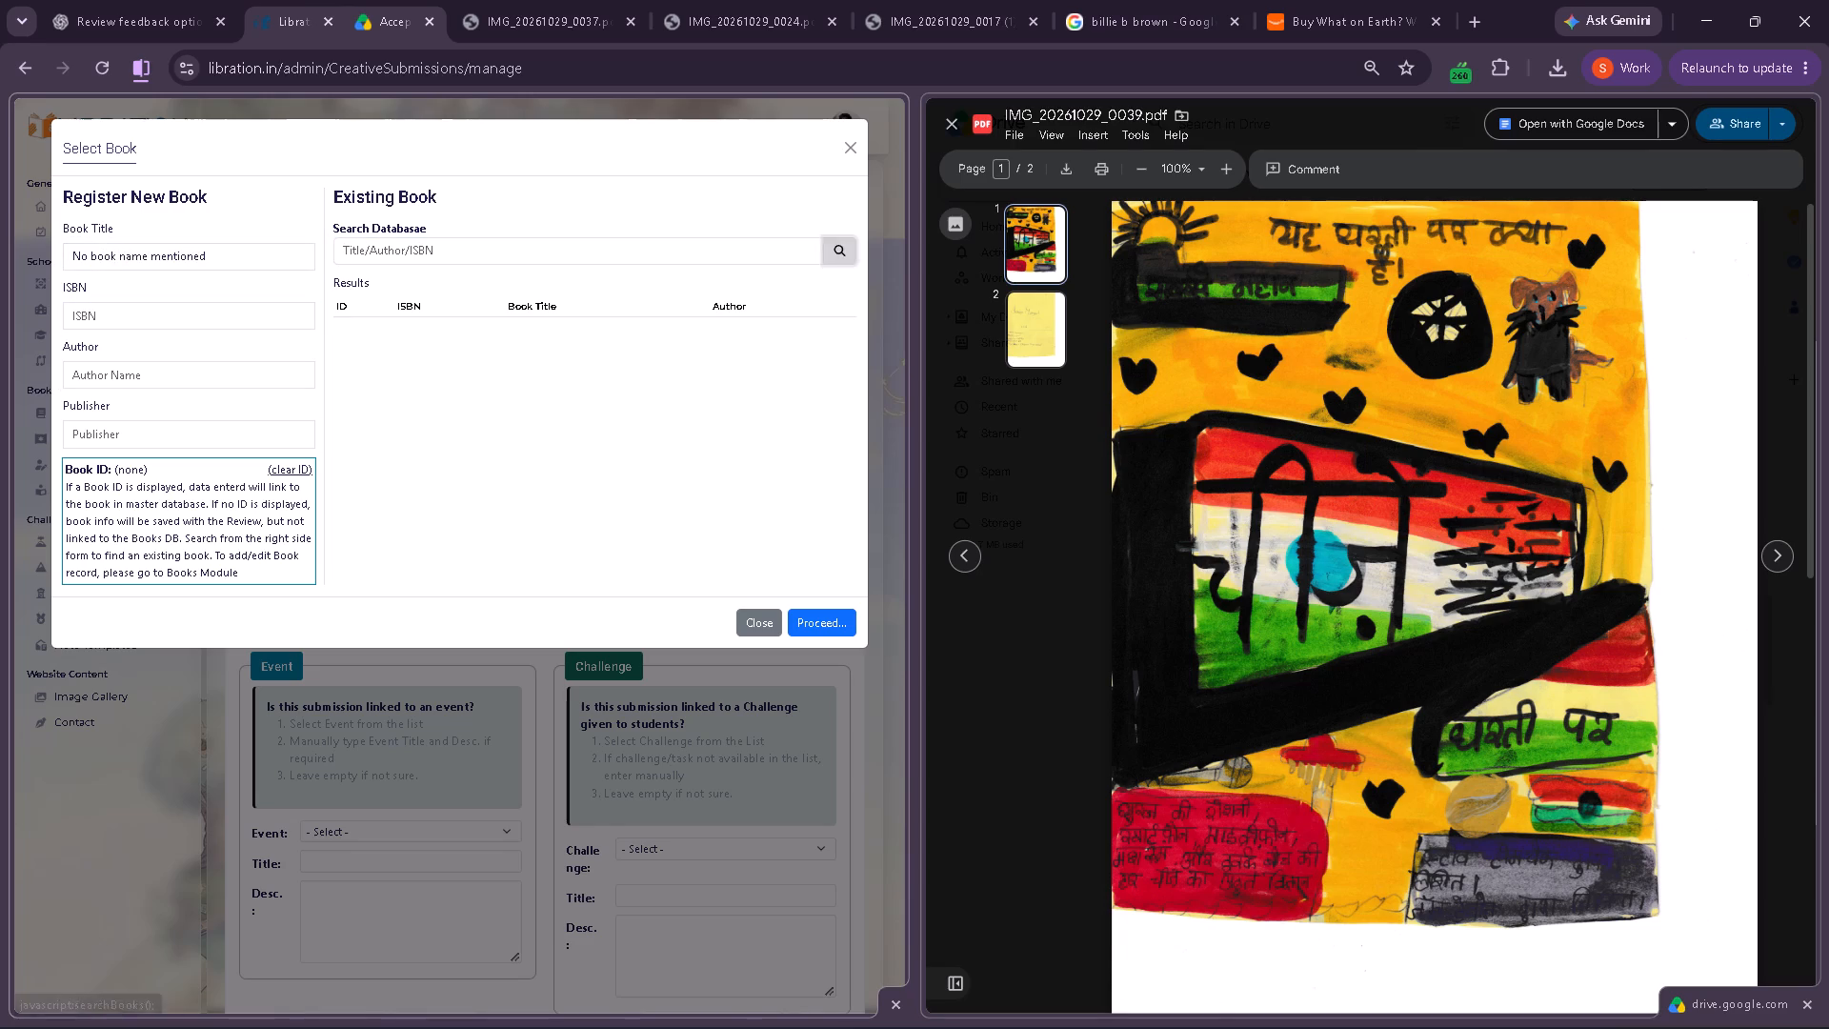
key("Tab")
key("Tab")
key("Return")
Link the submission to challenge [5a] Re-Cover and enter "Re-Cover" as the challenge title.
key("Tab")
key("Tab")
key("Tab")
key("Tab")
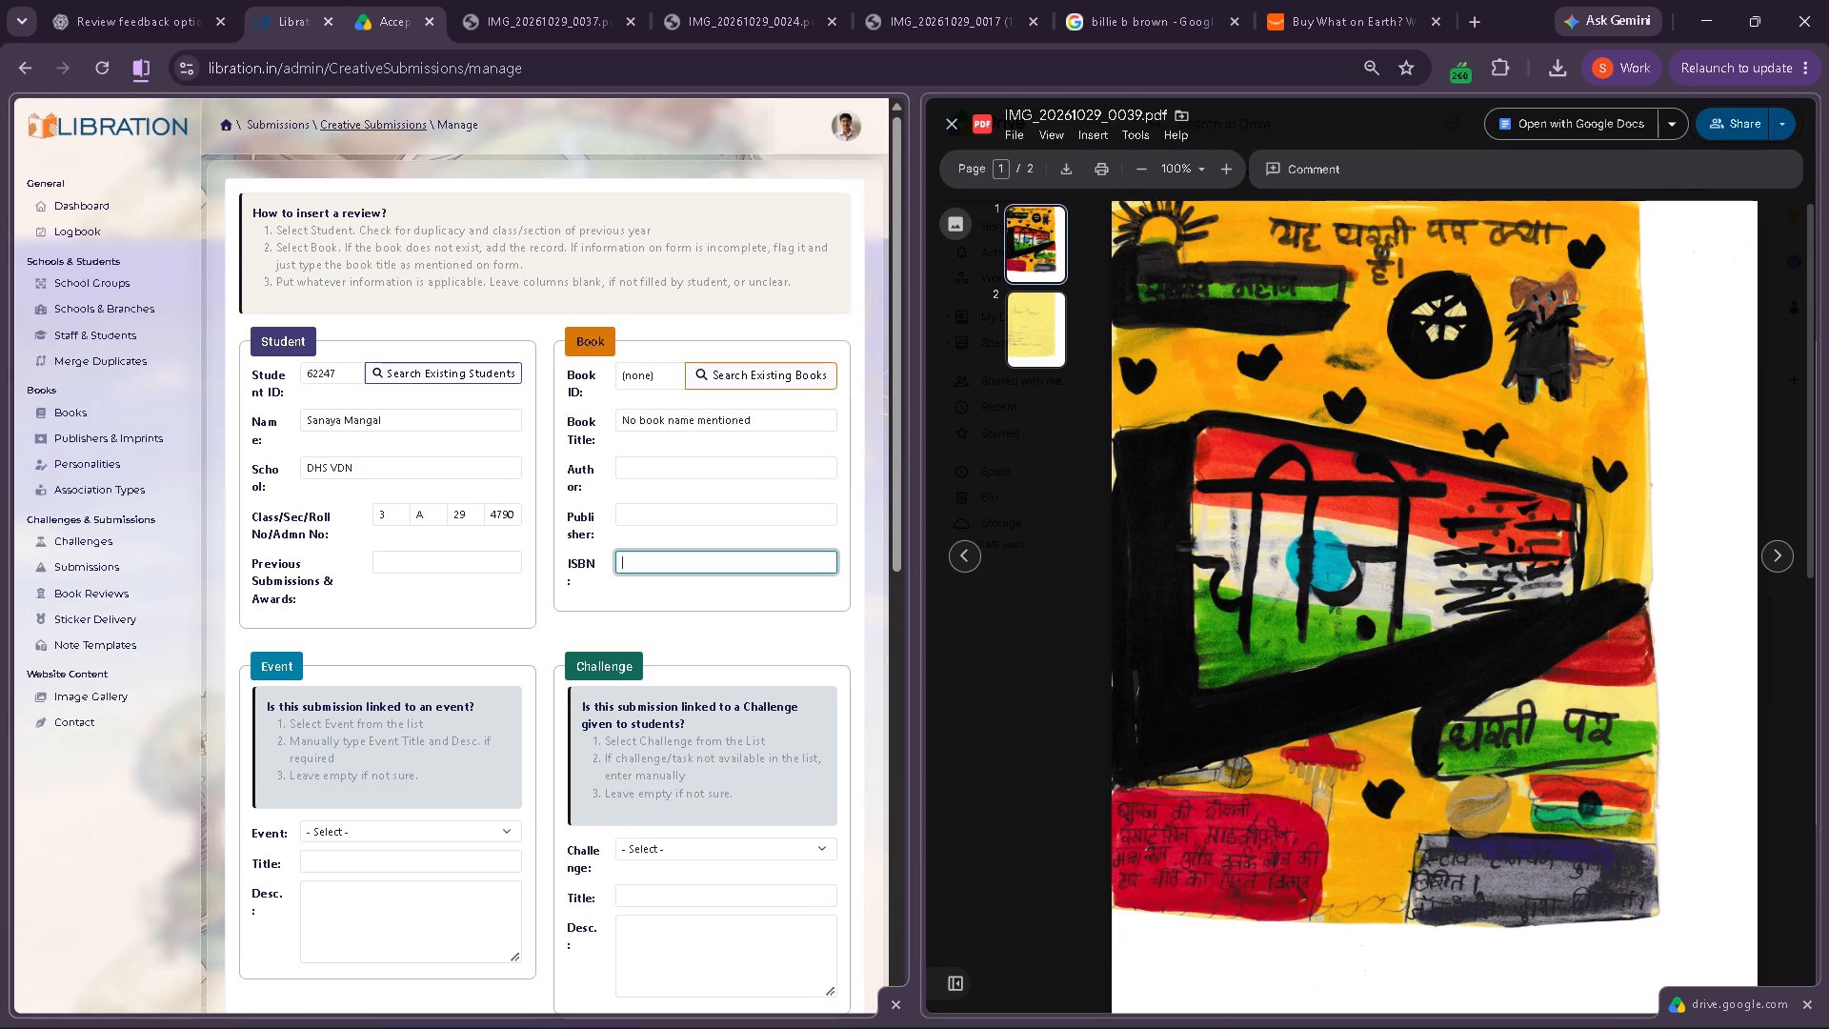
key("Tab")
key("Tab")
key("Tab")
key("Tab")
key("Return")
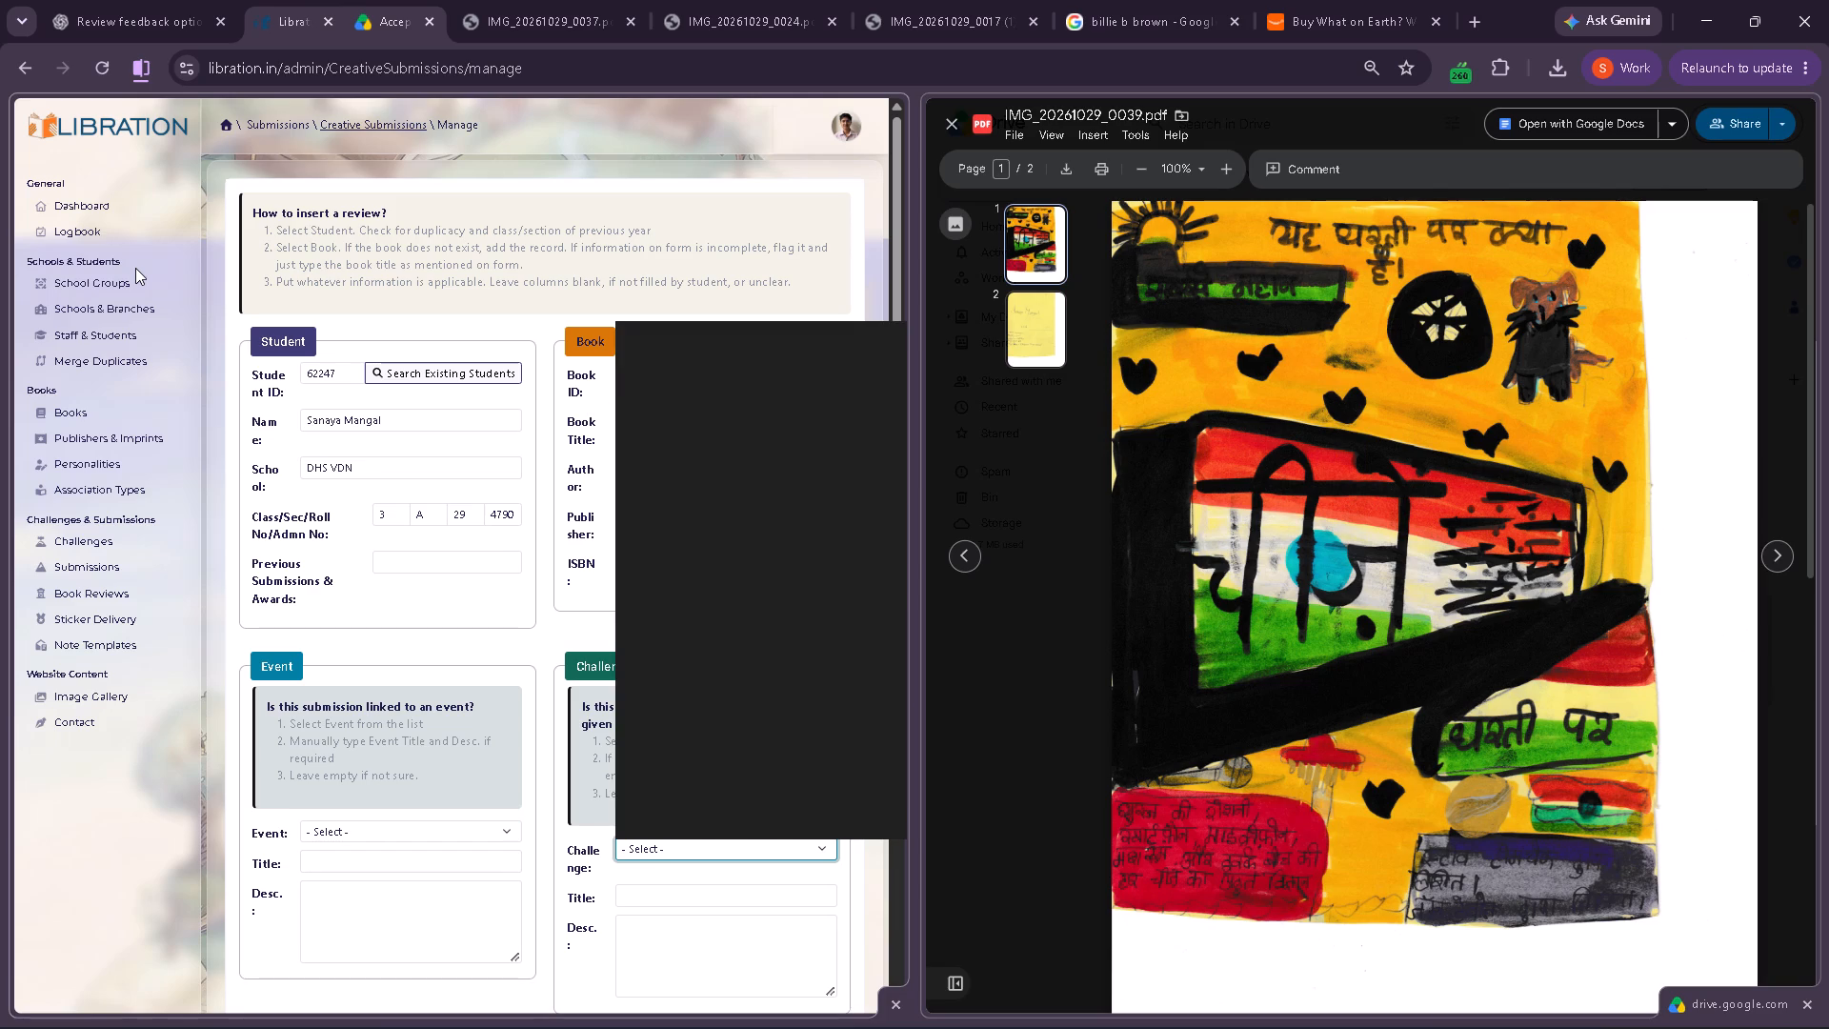
key("Down")
key("Down")
key("Down")
key("Down")
key("Down")
key("Down")
key("Down")
key("Down")
key("Down")
key("Down")
key("Down")
key("Down")
key("Down")
key("Down")
key("Down")
key("Down")
key("Down")
key("Down")
key("Down")
key("Down")
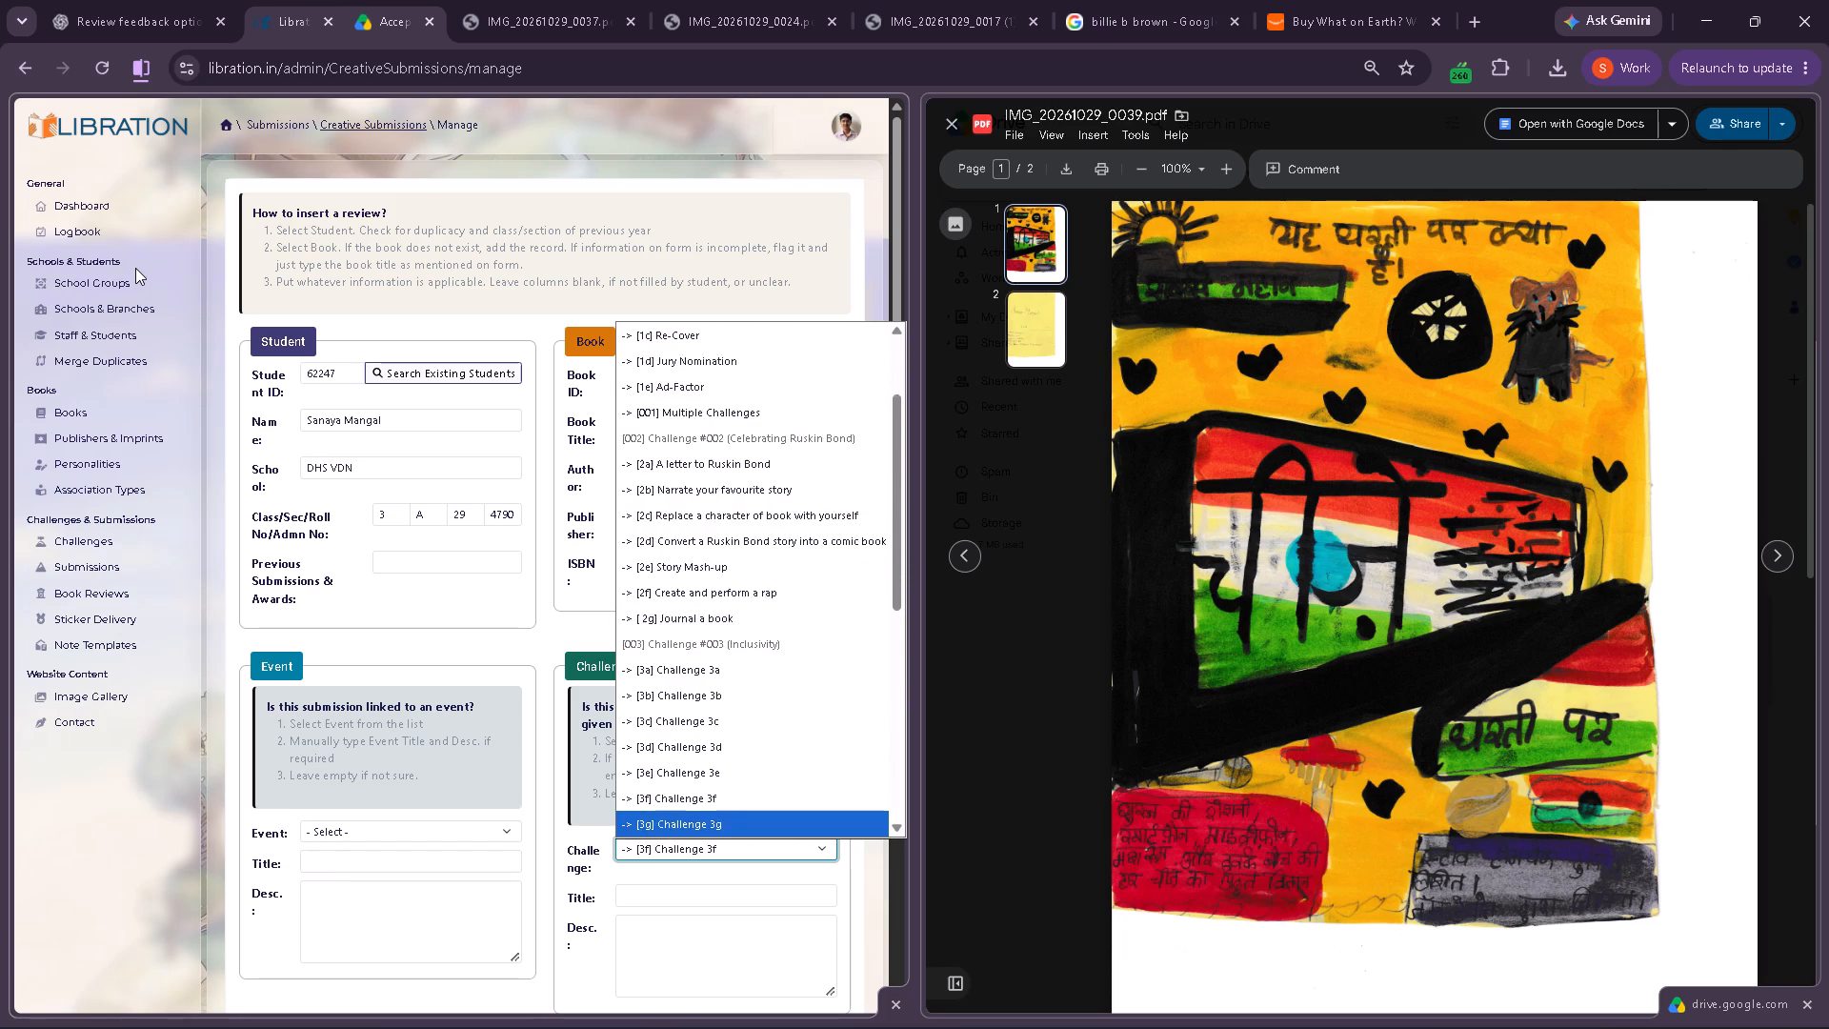
key("Down")
key("Down")
key("Down")
key("Down")
key("Down")
key("Down")
key("Down")
key("Down")
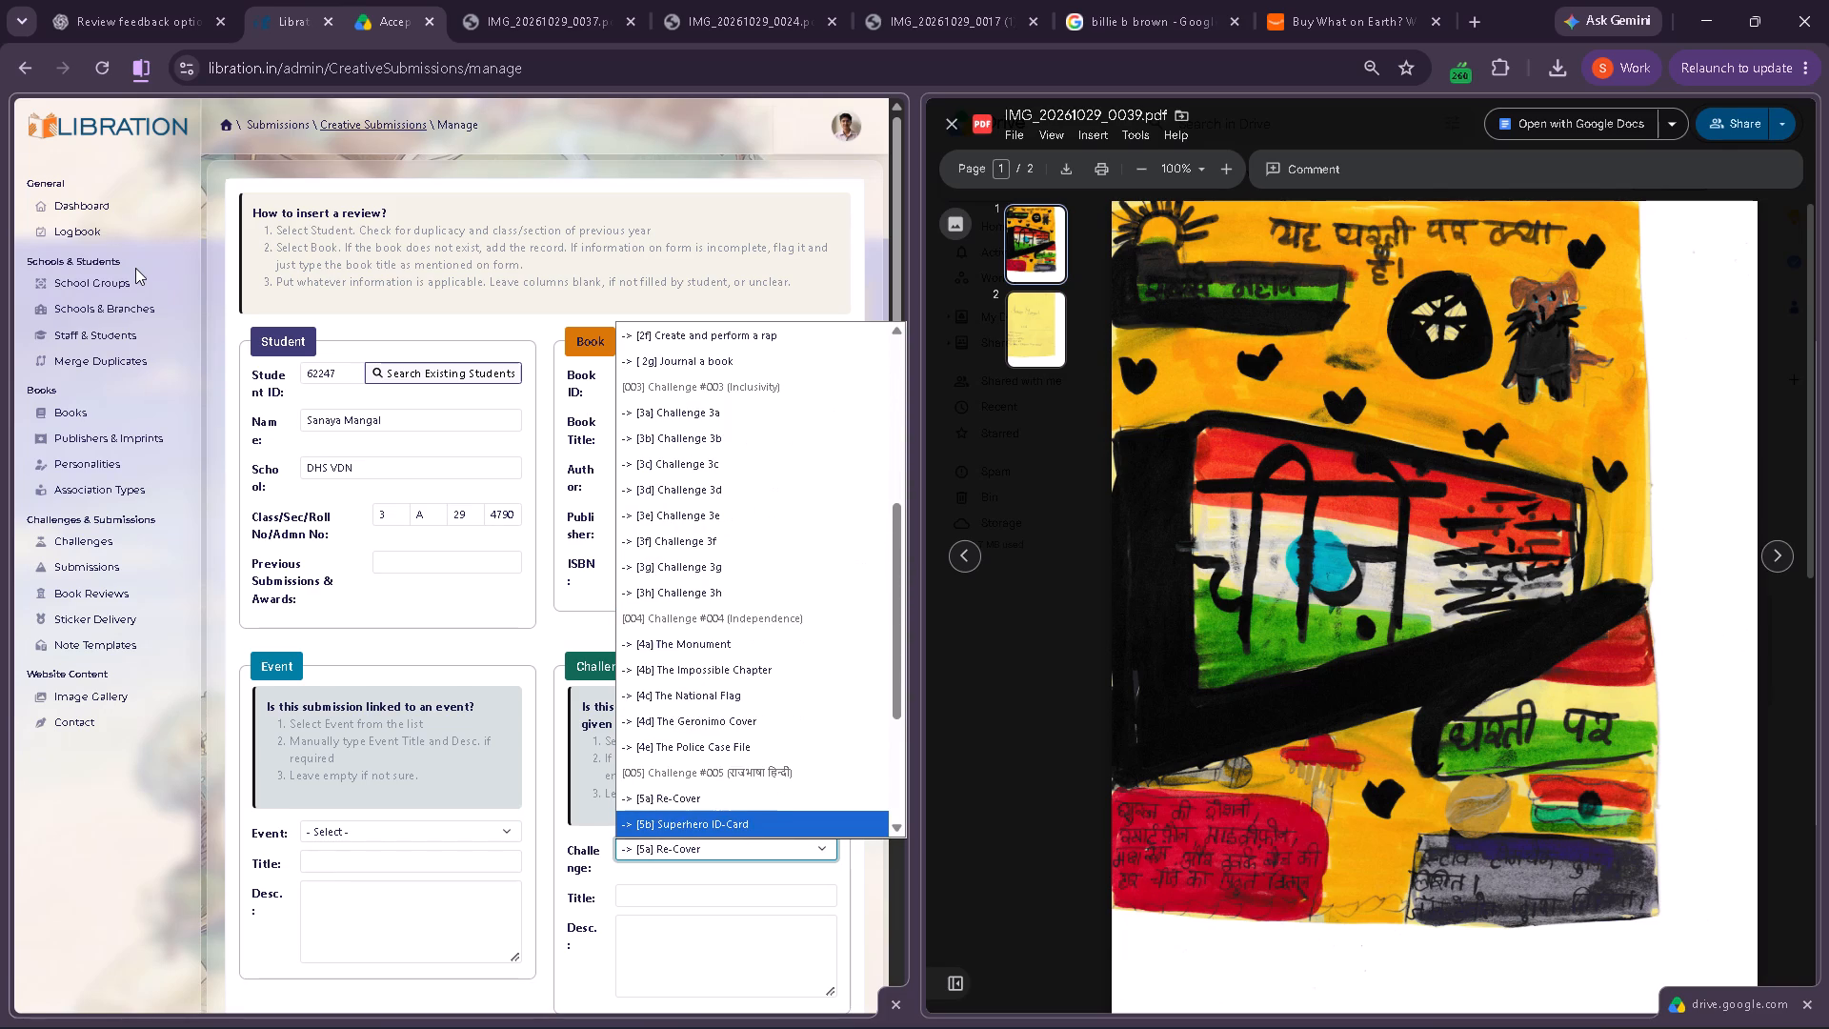
key("Up")
key("Return")
key("Tab")
type("Re-Cover")
key("Tab")
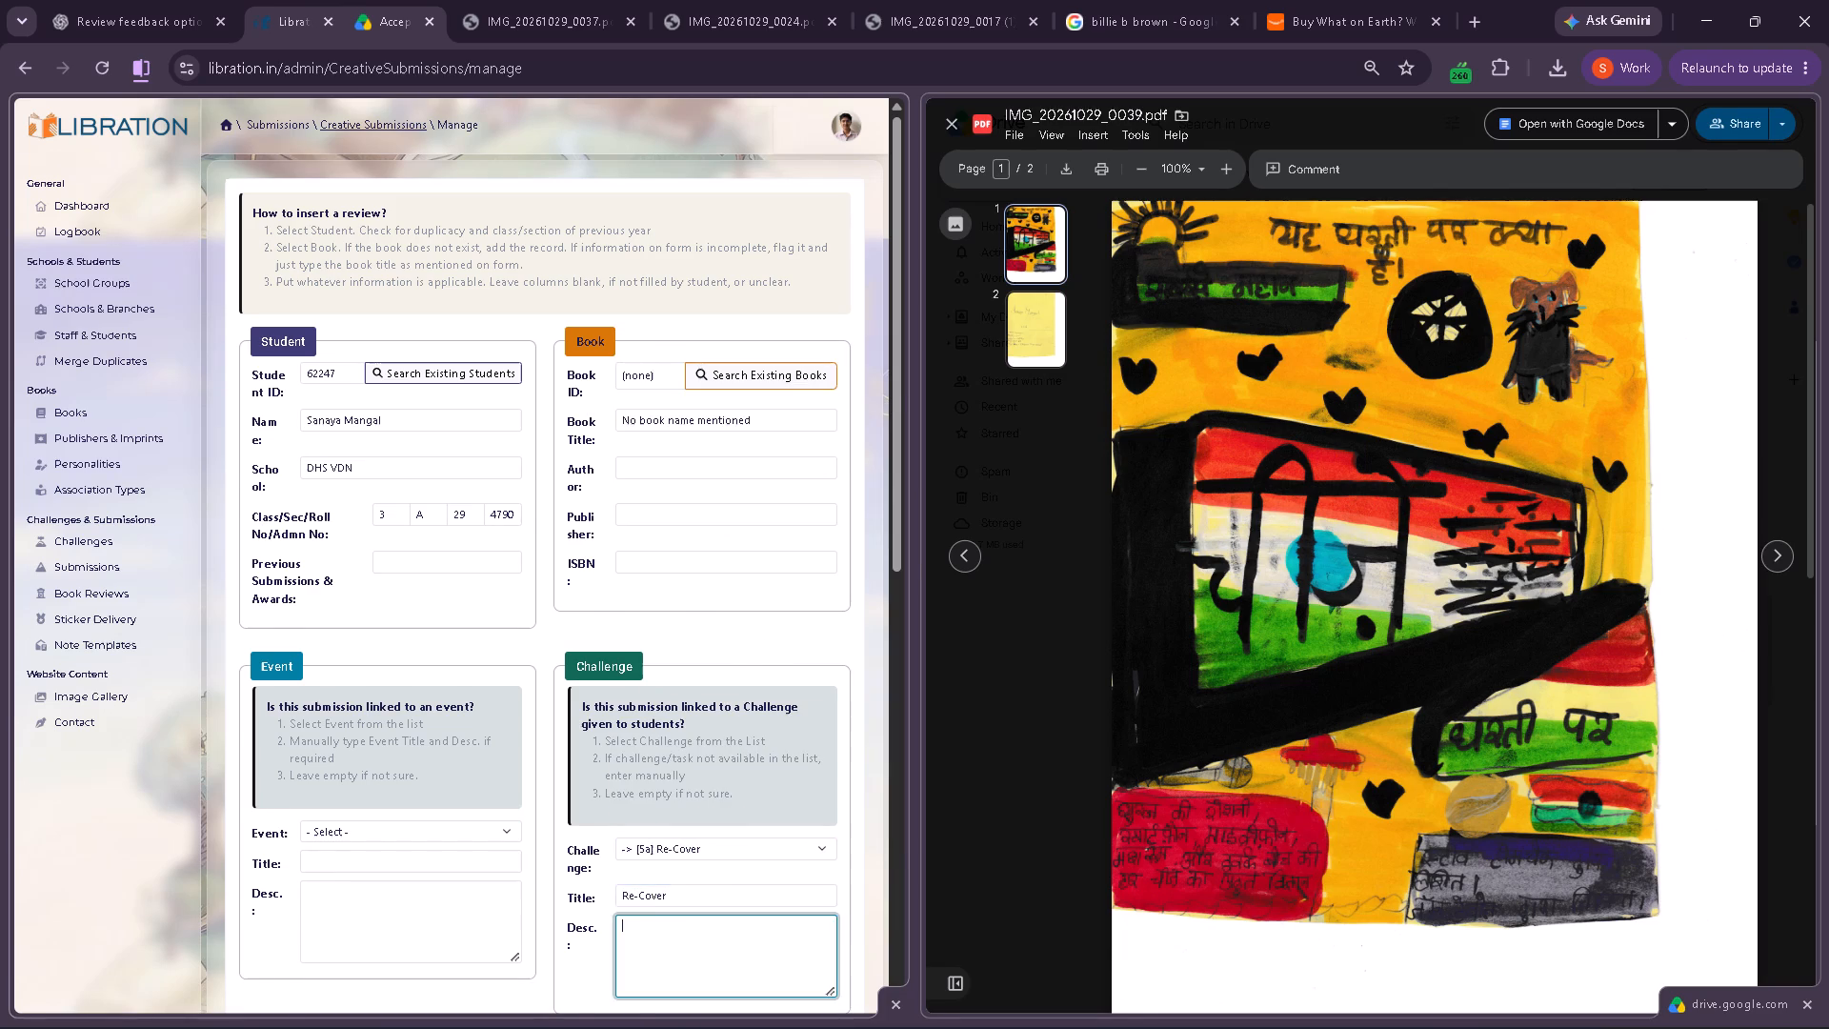
Attach the artwork screenshot from Downloads as the submission's image file.
key("Tab")
key("Return")
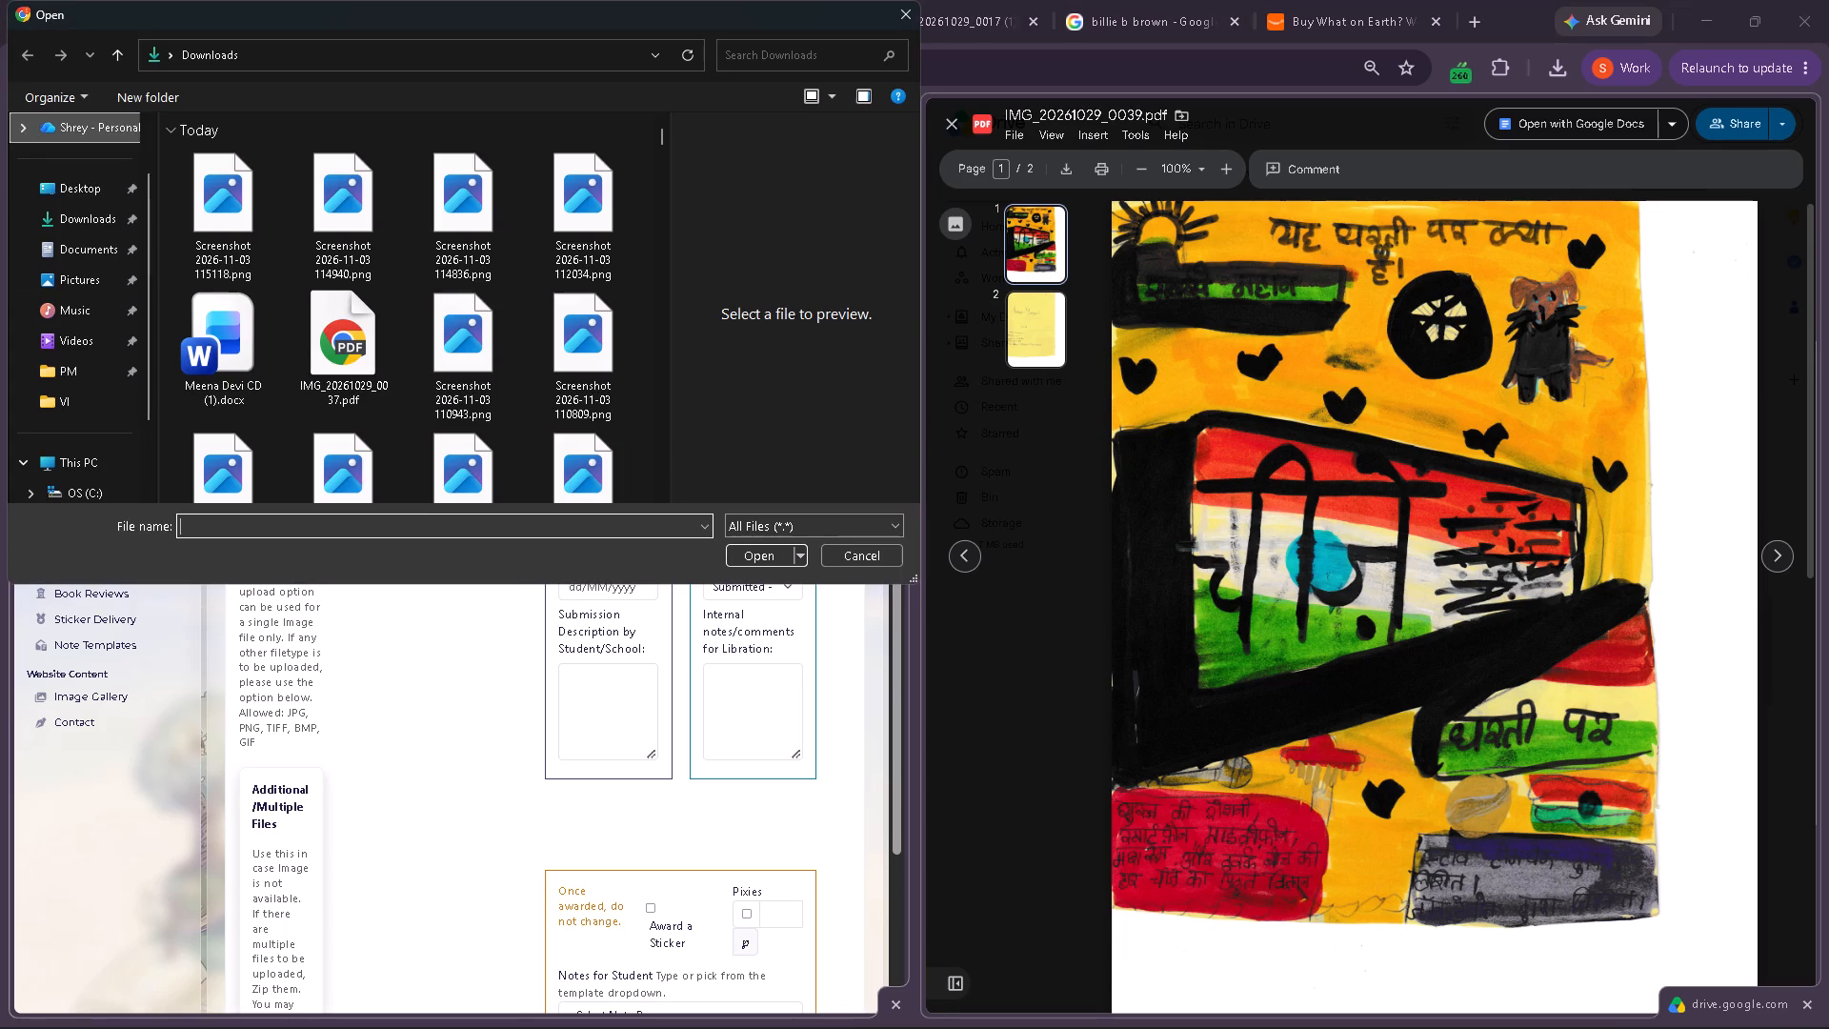
left_click(309, 254)
key("Return")
Set the date of submission to 30/10/2026 and the submission status to Rejected.
key("Tab")
key("Tab")
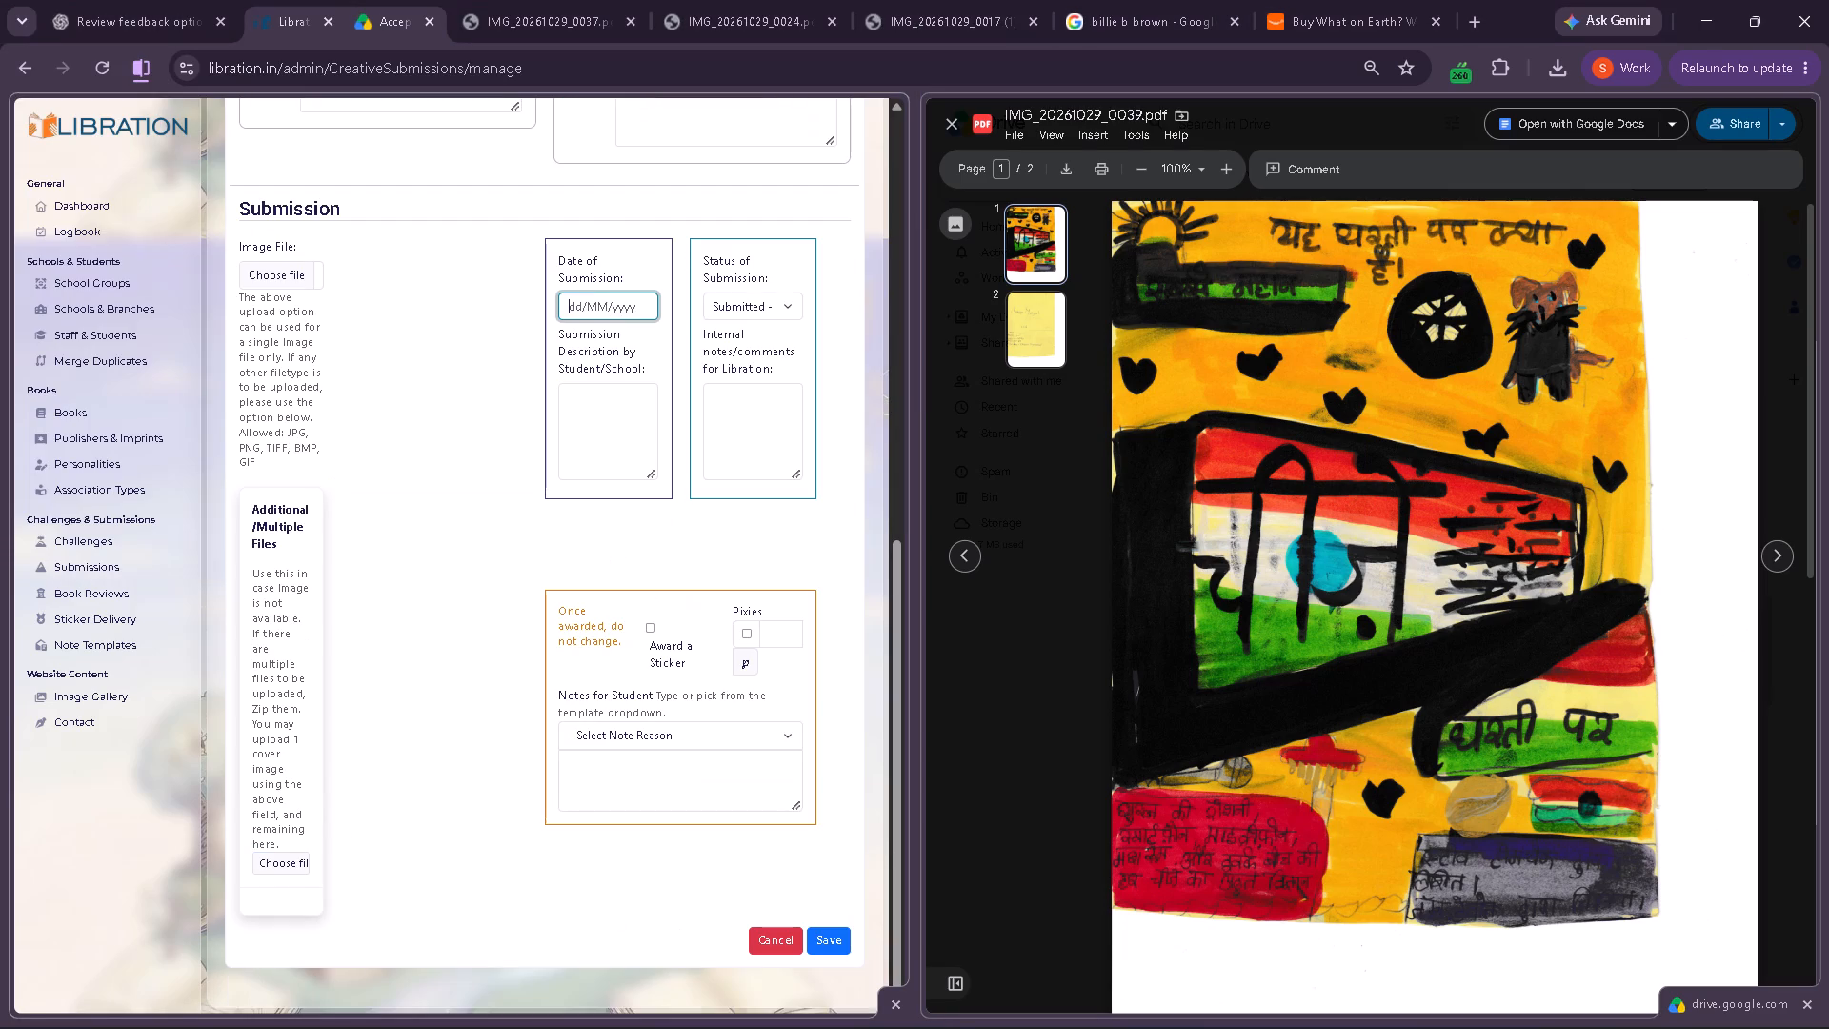
type("30/10/2026")
key("Tab")
key("Tab")
key("Down")
key("Down")
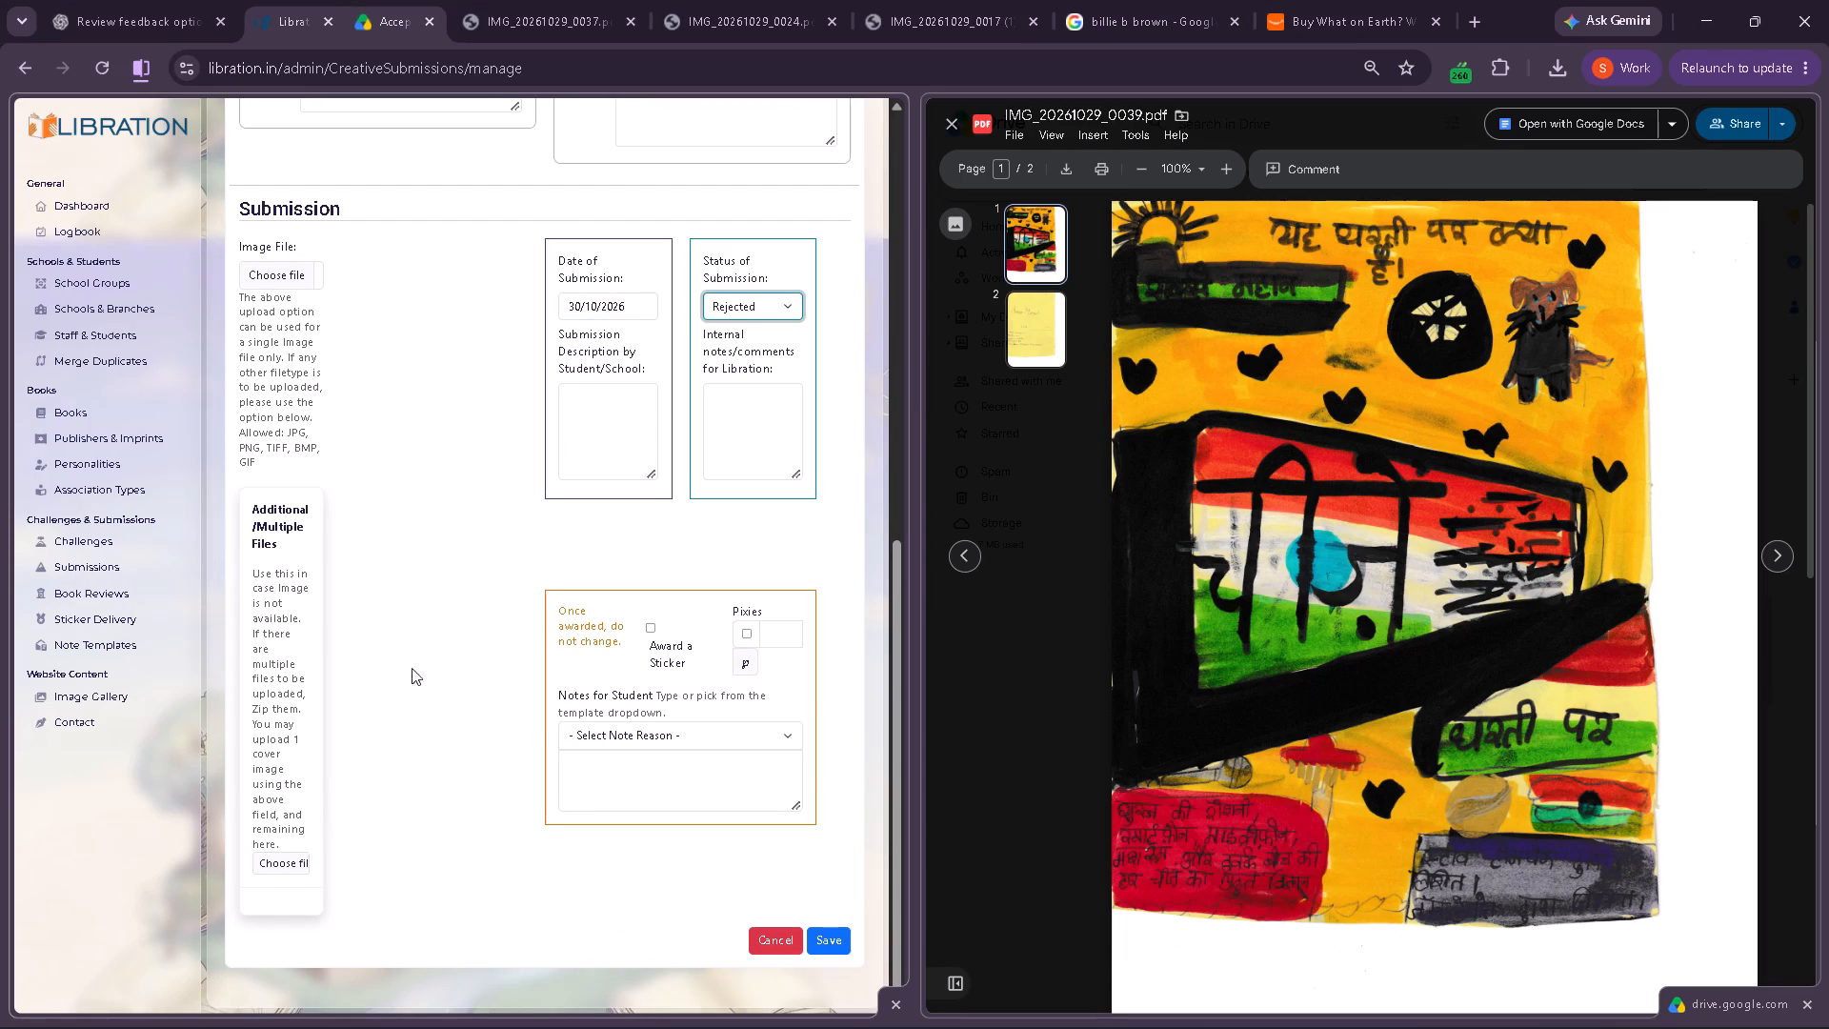
Use the note reason "Incomplete Information - Books", append "No book name was mentioned by the student." on a new paragraph, and save the submission.
left_click(585, 727)
left_click(608, 786)
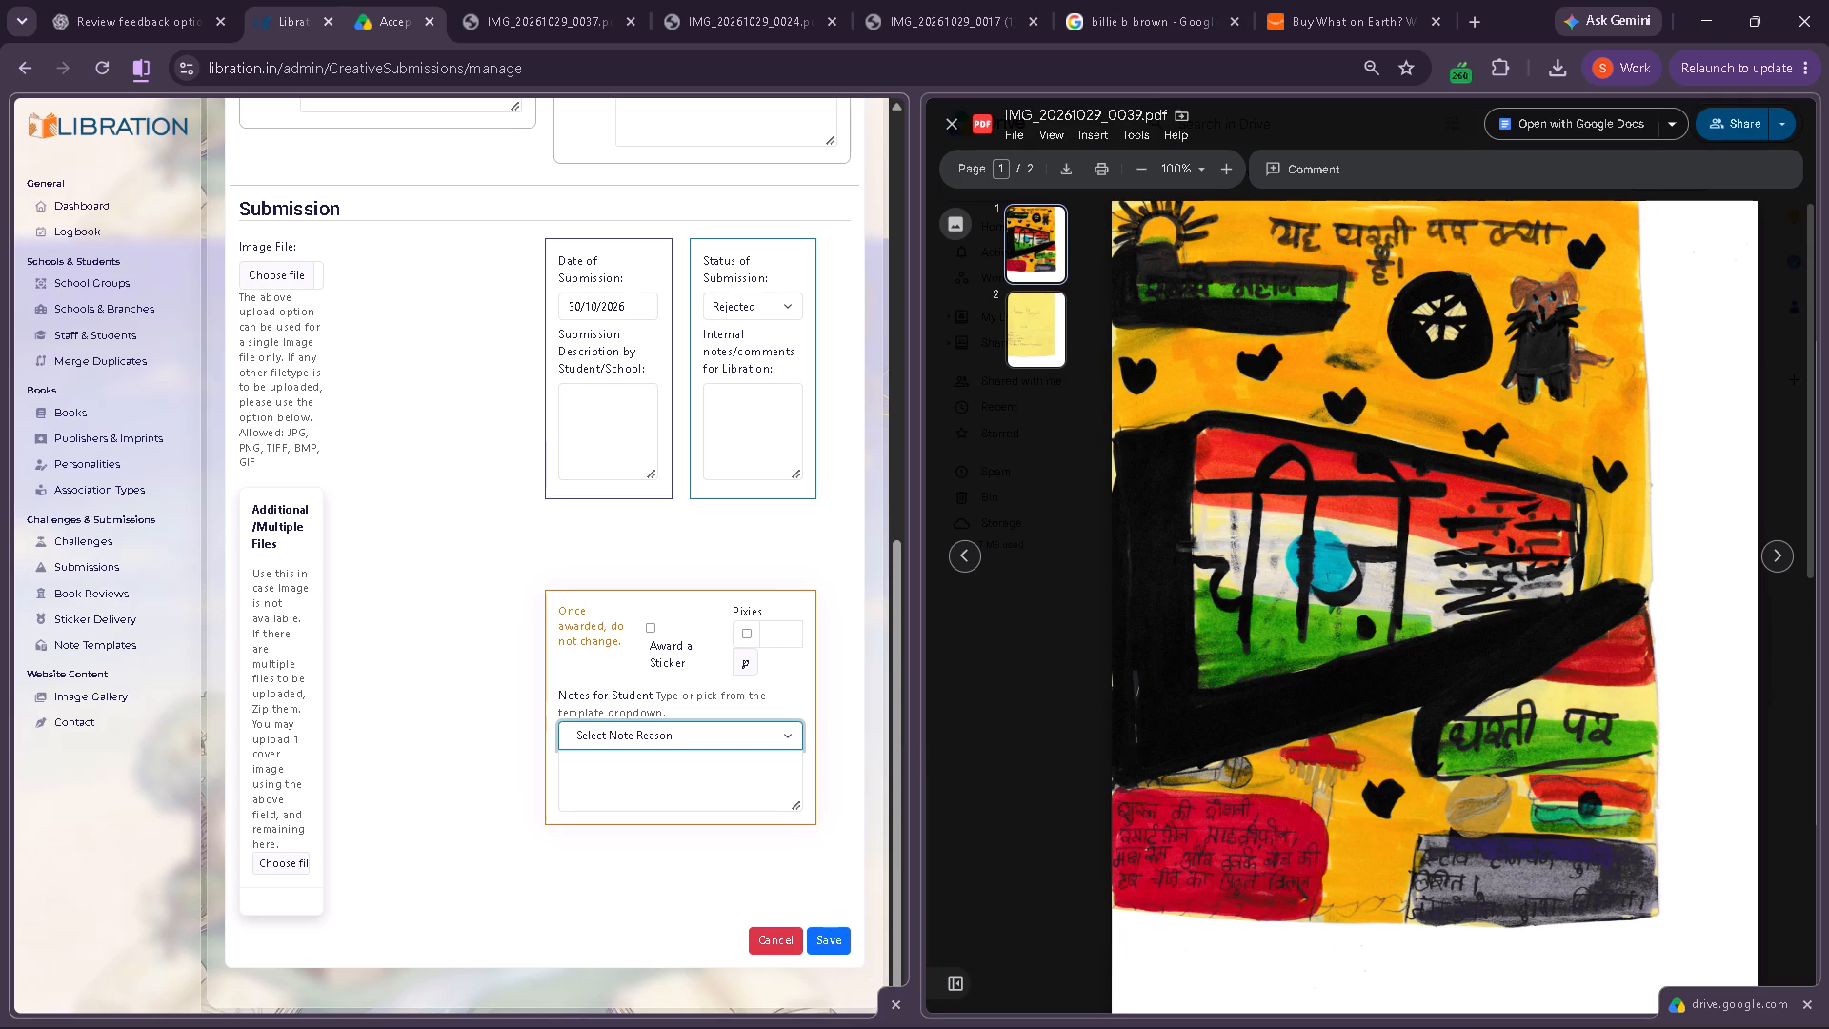
left_click(722, 797)
key("Return")
key("Return")
type("No book")
key("space")
type("name was mentioned by the studet")
key("BackSpace")
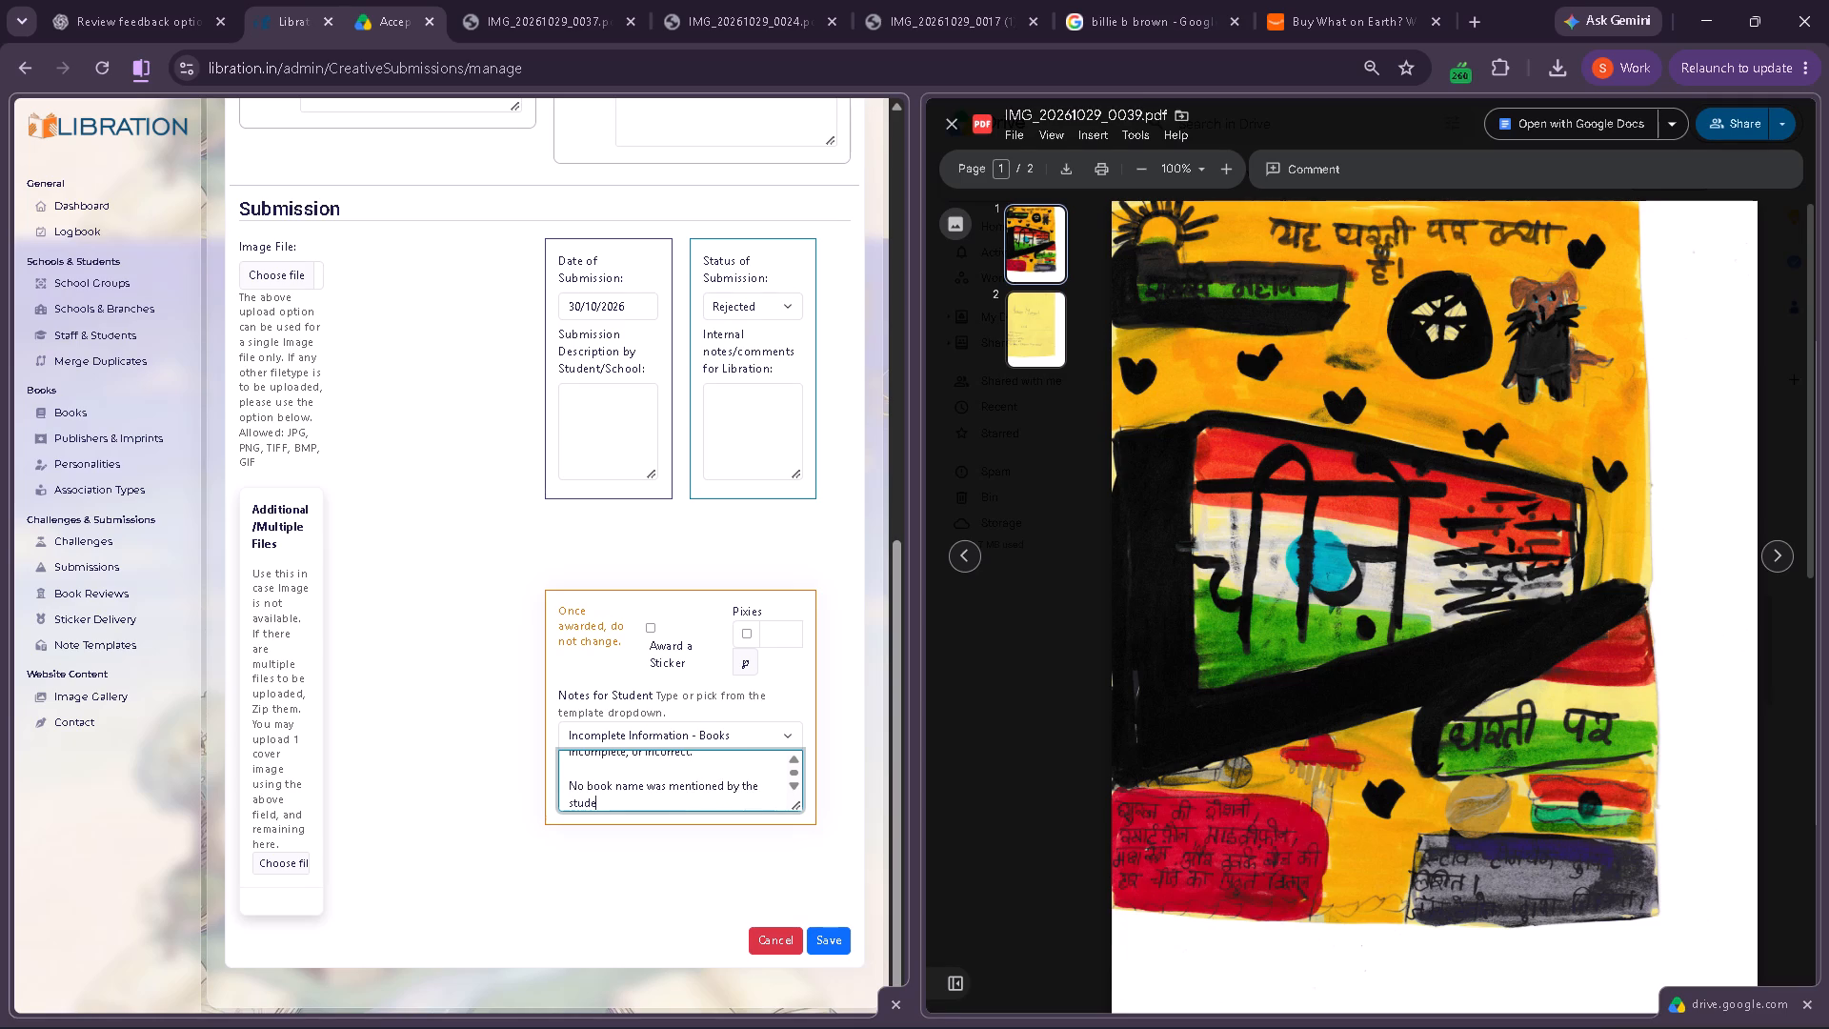
key("n")
type("t.")
left_click(834, 938)
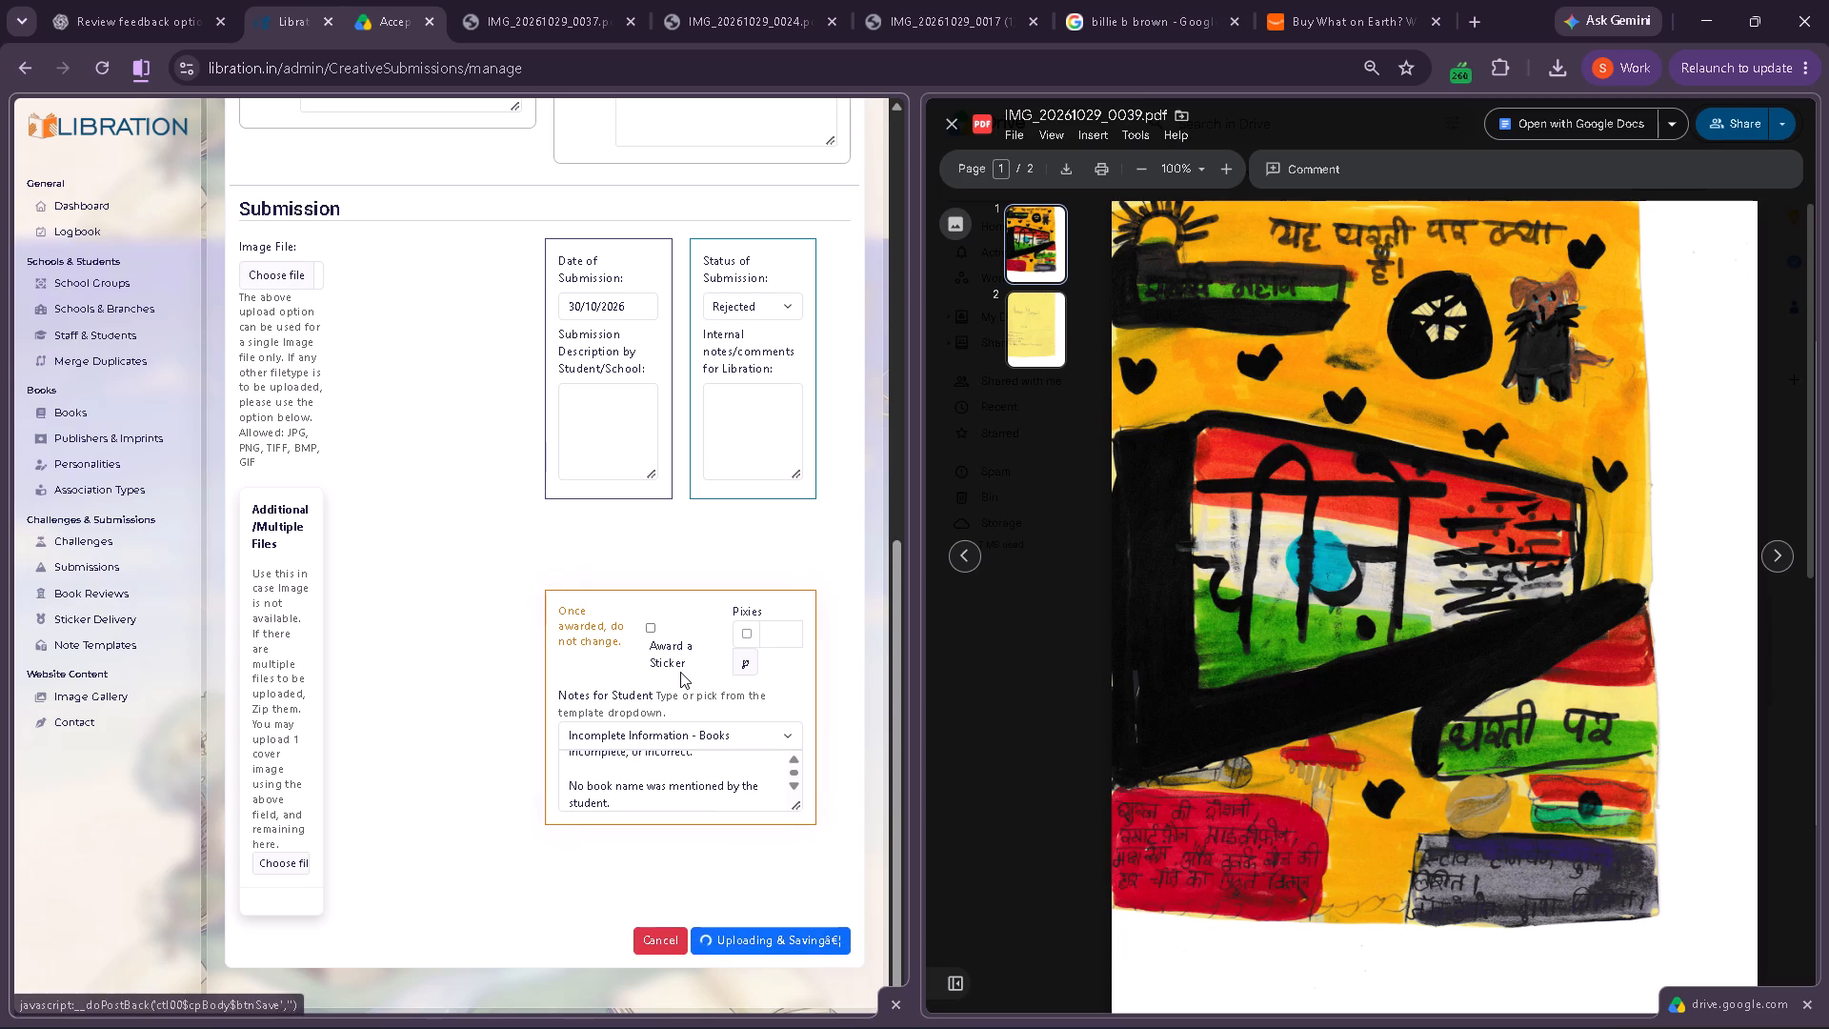
Rename the scan in Drive as IMG_20261029_0039(rejected).pdf.
left_click(1109, 110)
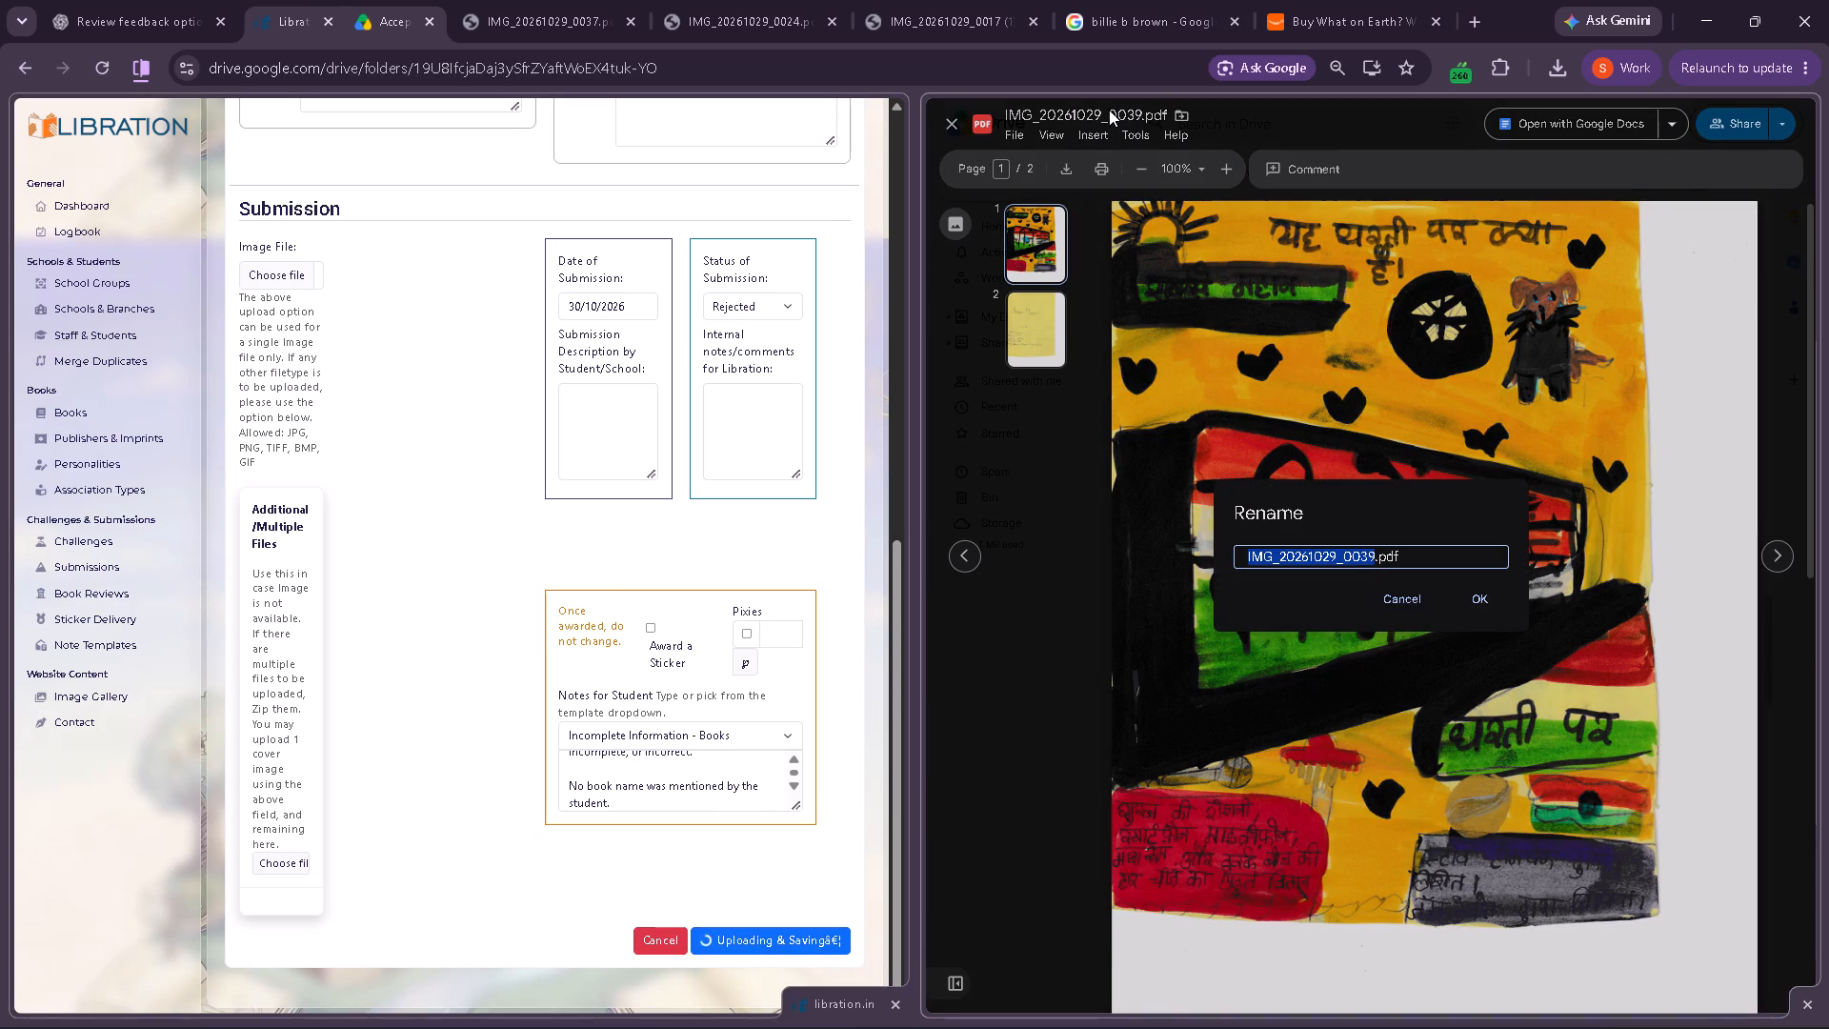
key("Right")
key("shift+parenleft")
type("rejet")
key("BackSpace")
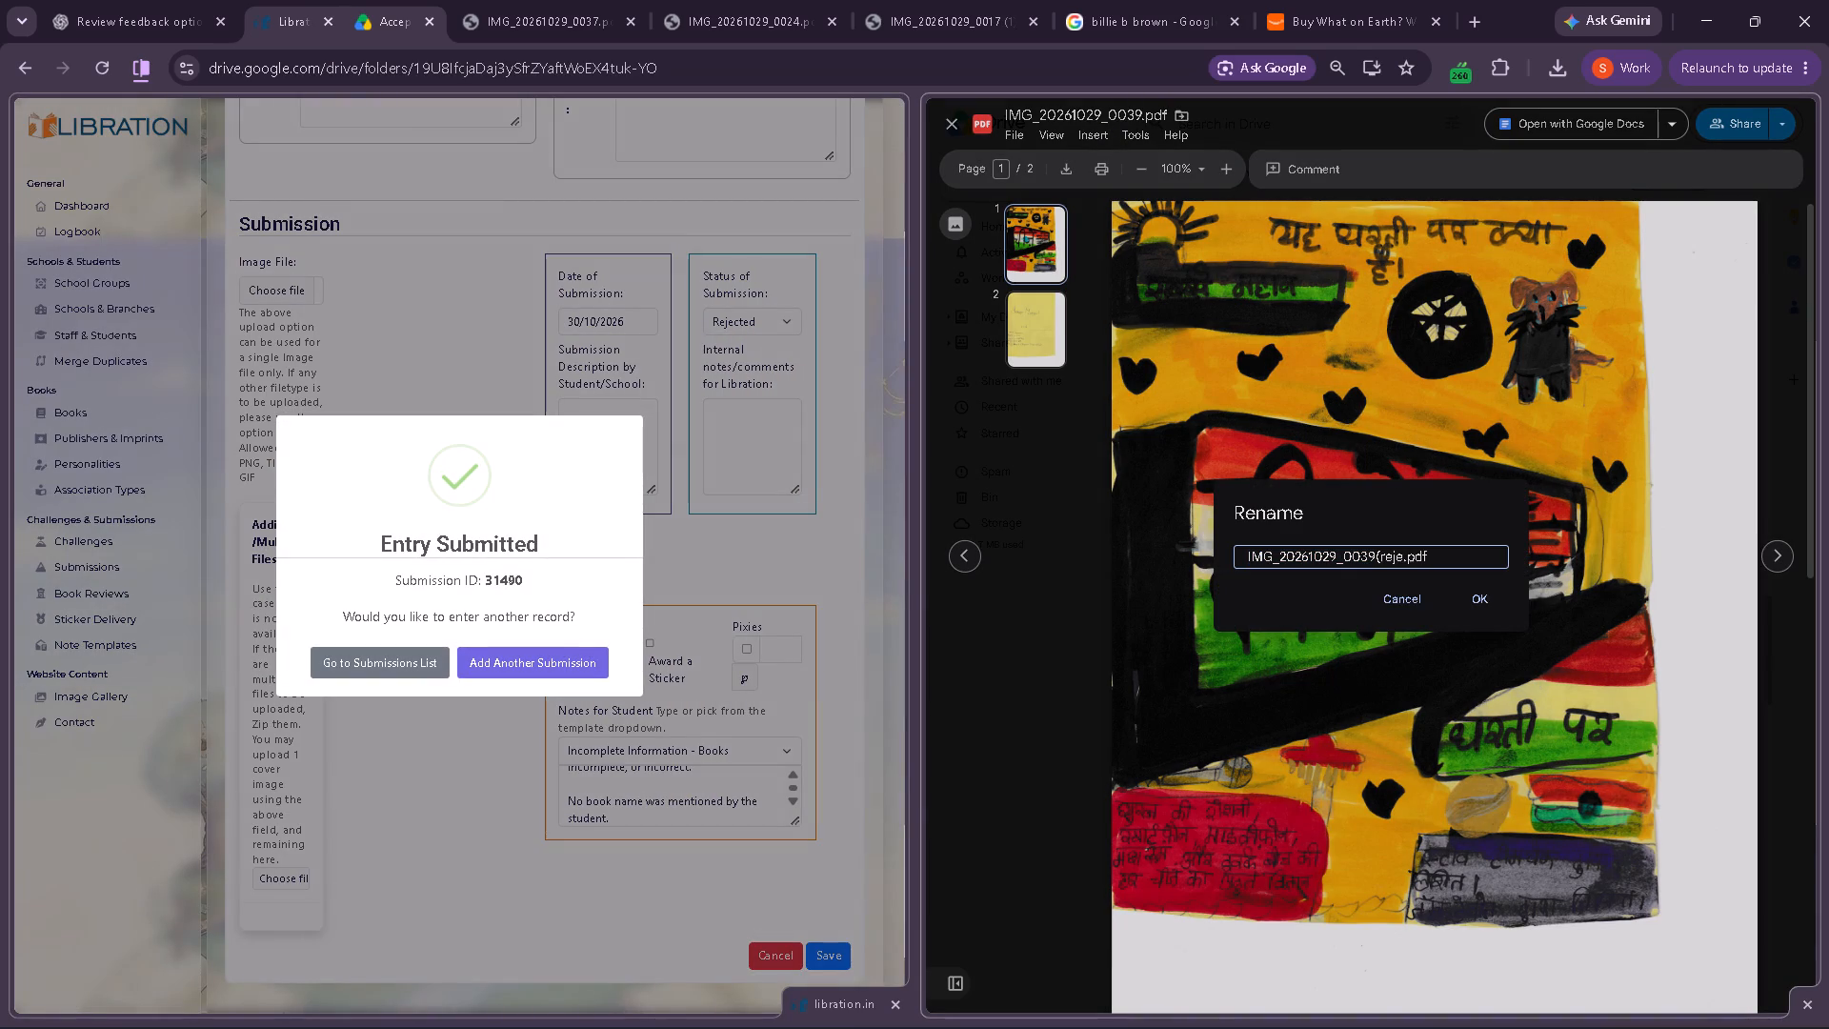
type("cted)")
key("Return")
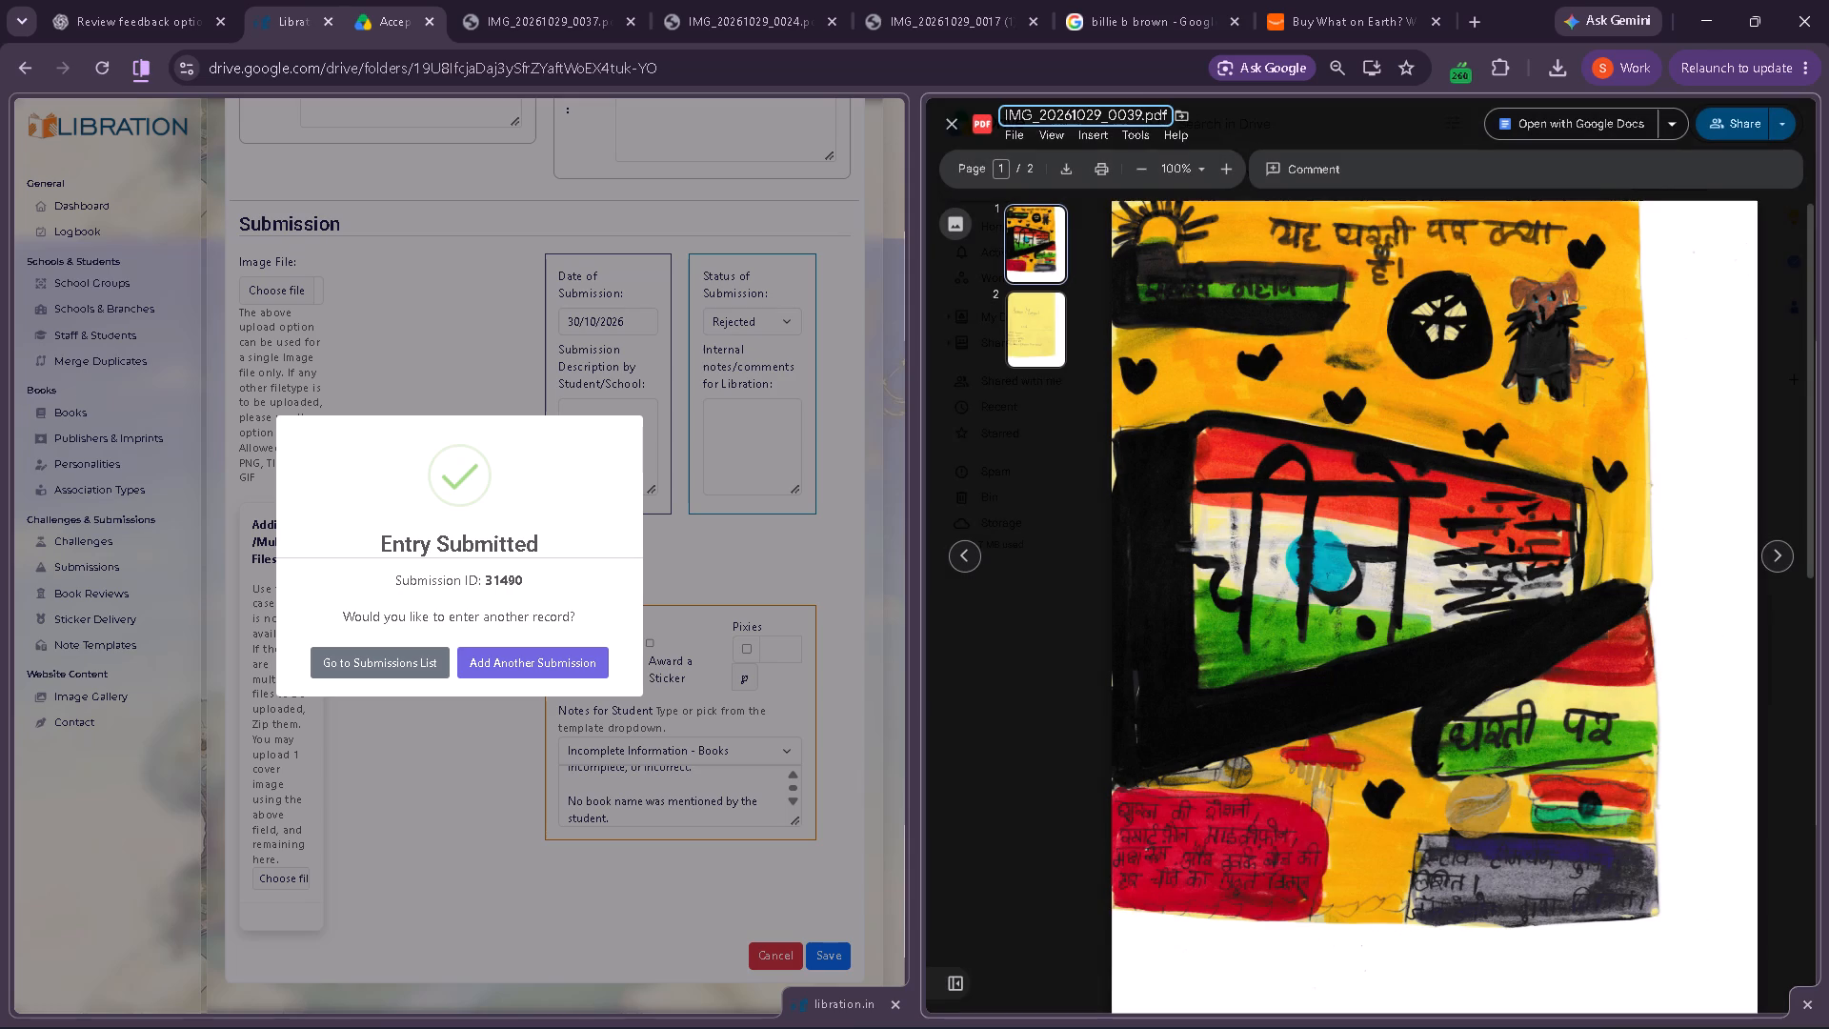
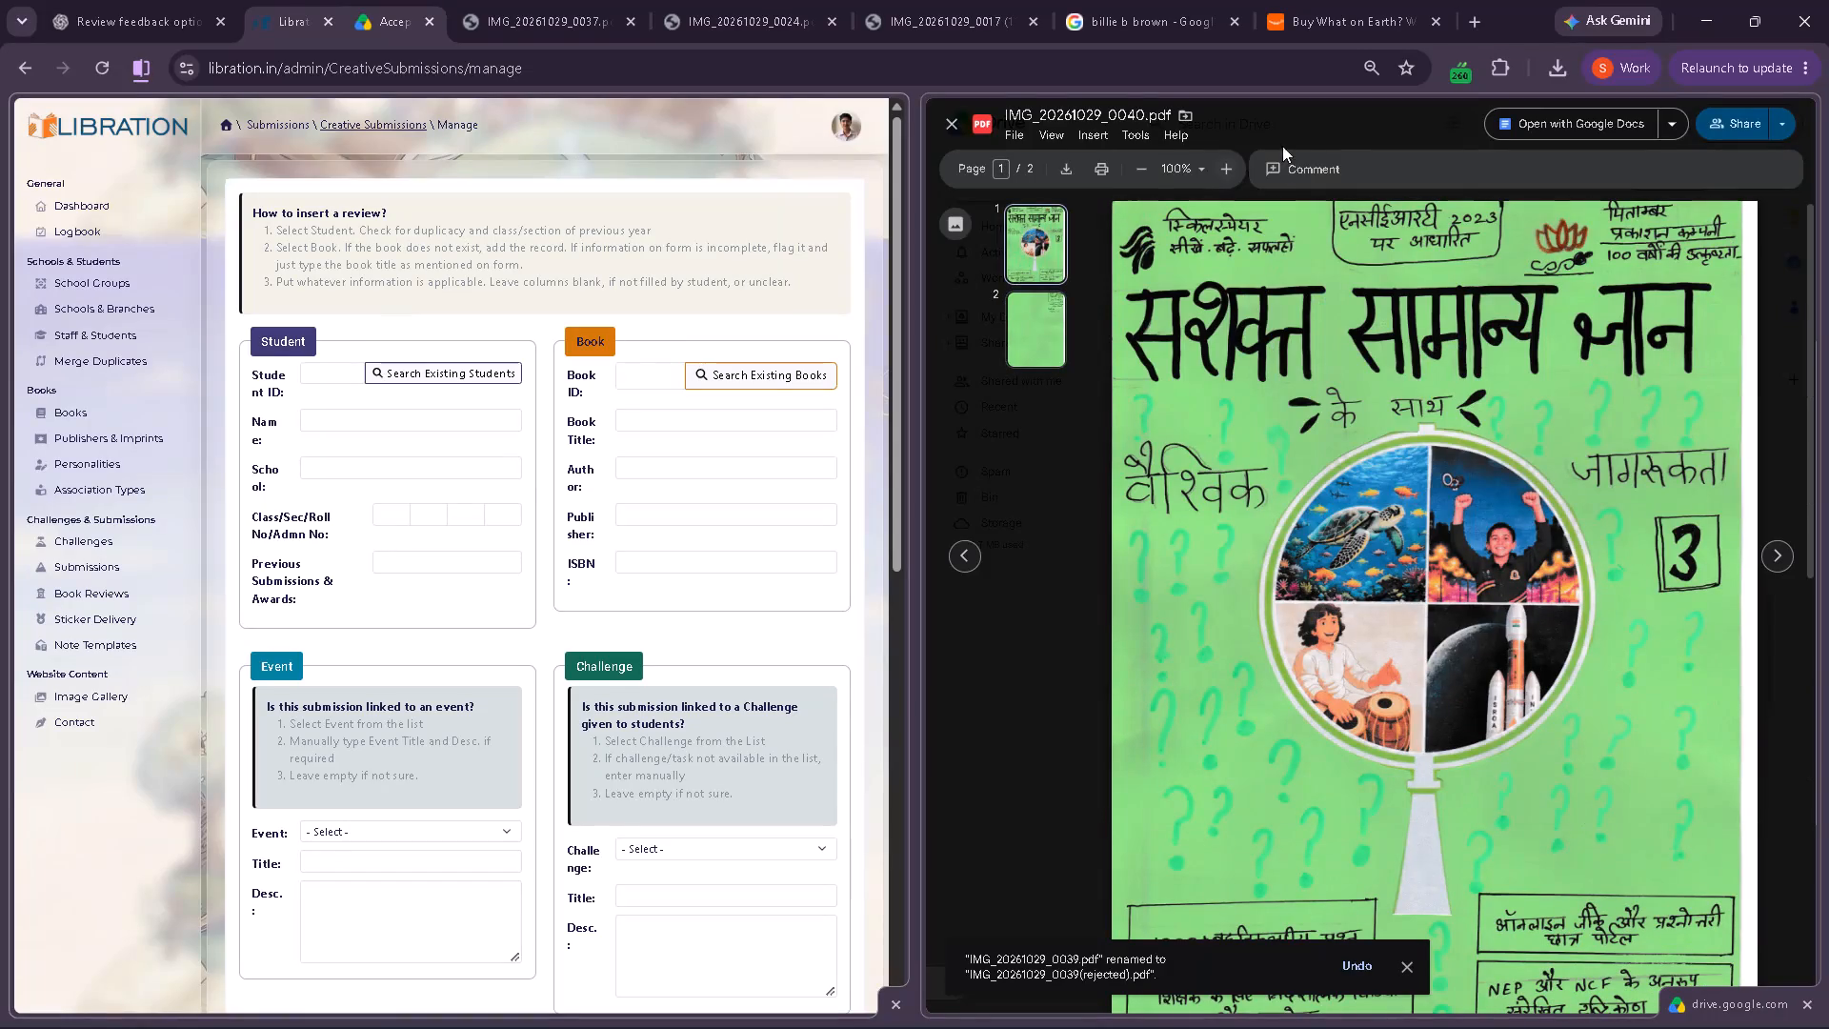
Capture a screenshot of the green book-cover artwork on page 1 of IMG_20261029_0040.pdf.
left_click(1137, 172)
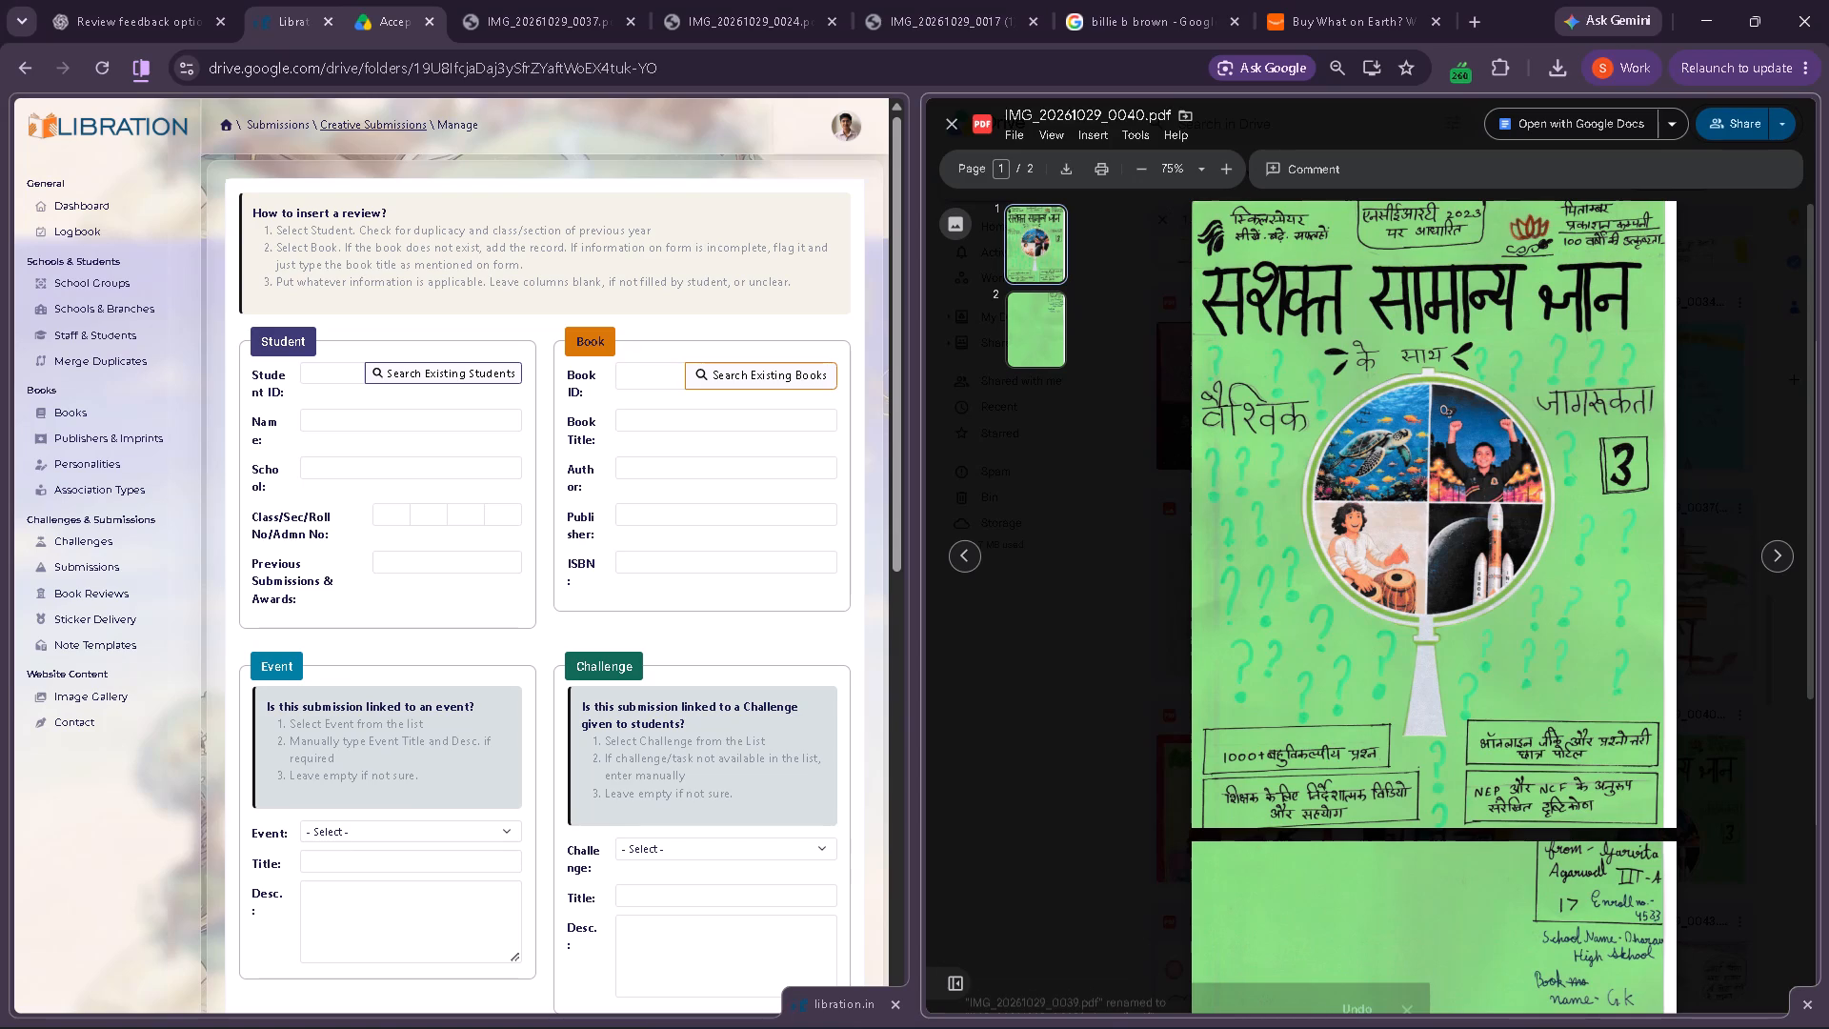
scroll(1301, 346, "down", 2)
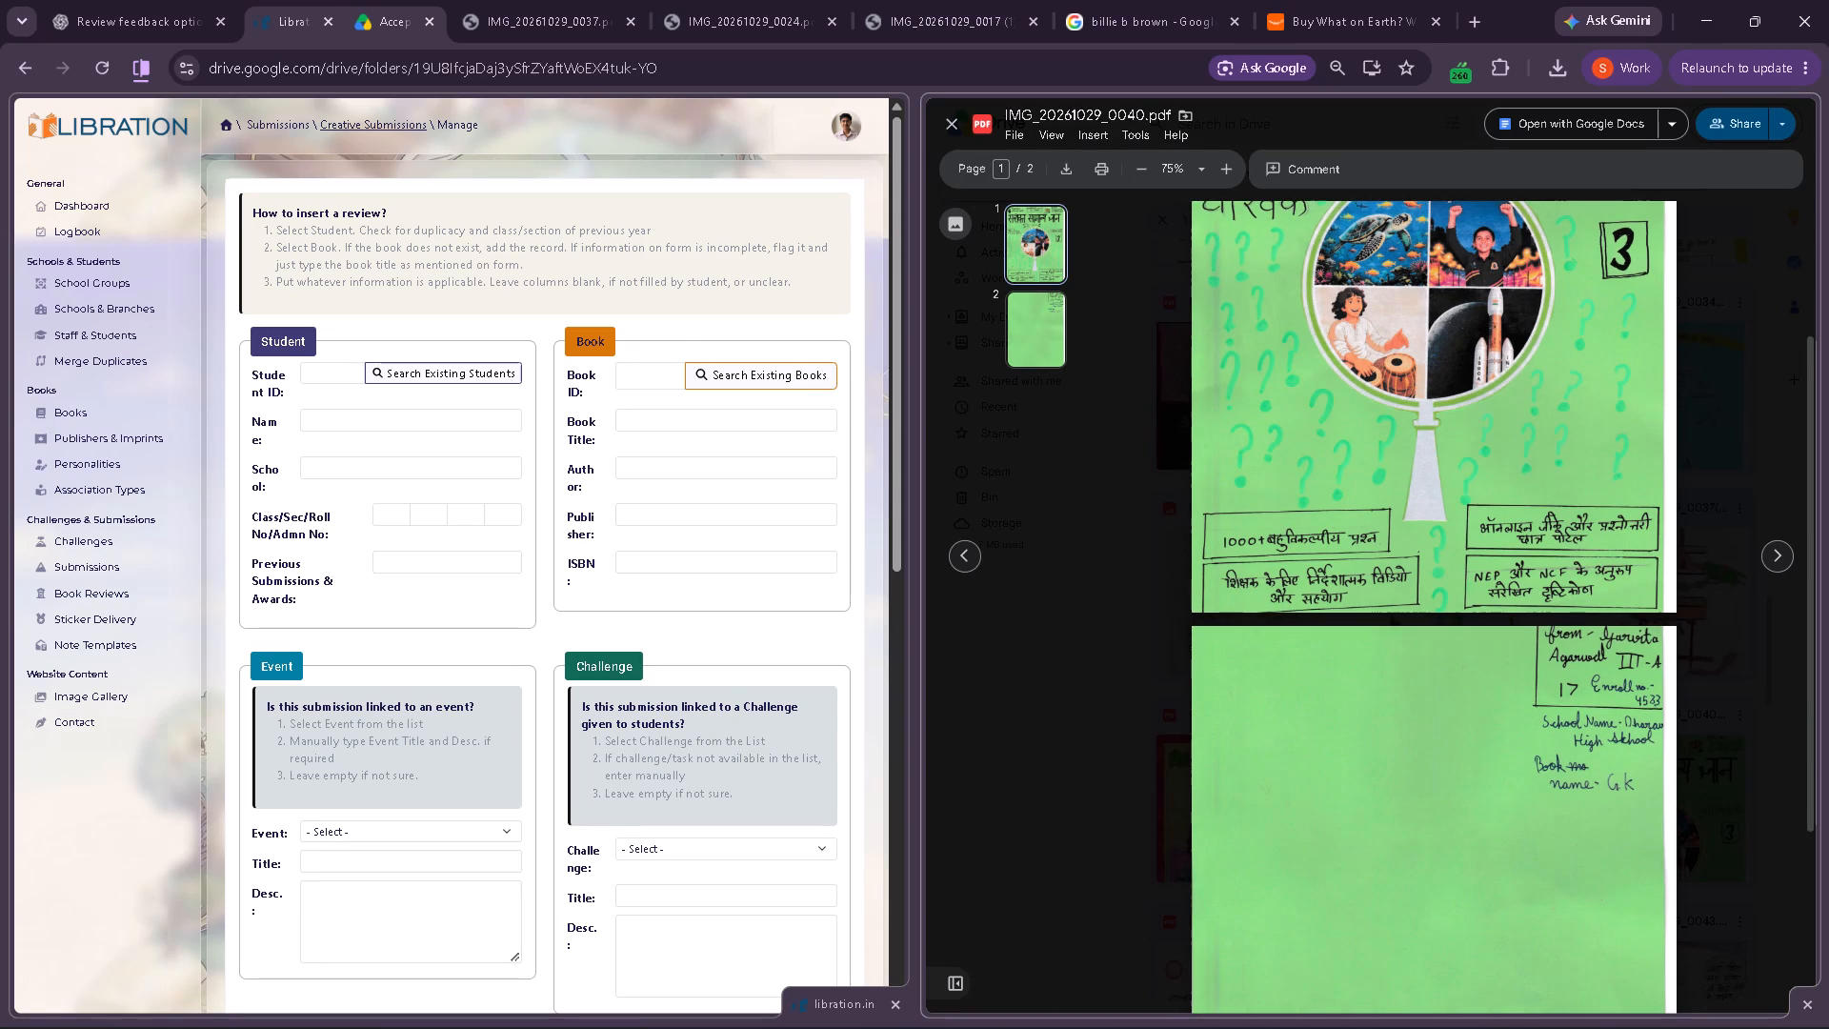
scroll(1316, 352, "up", 5)
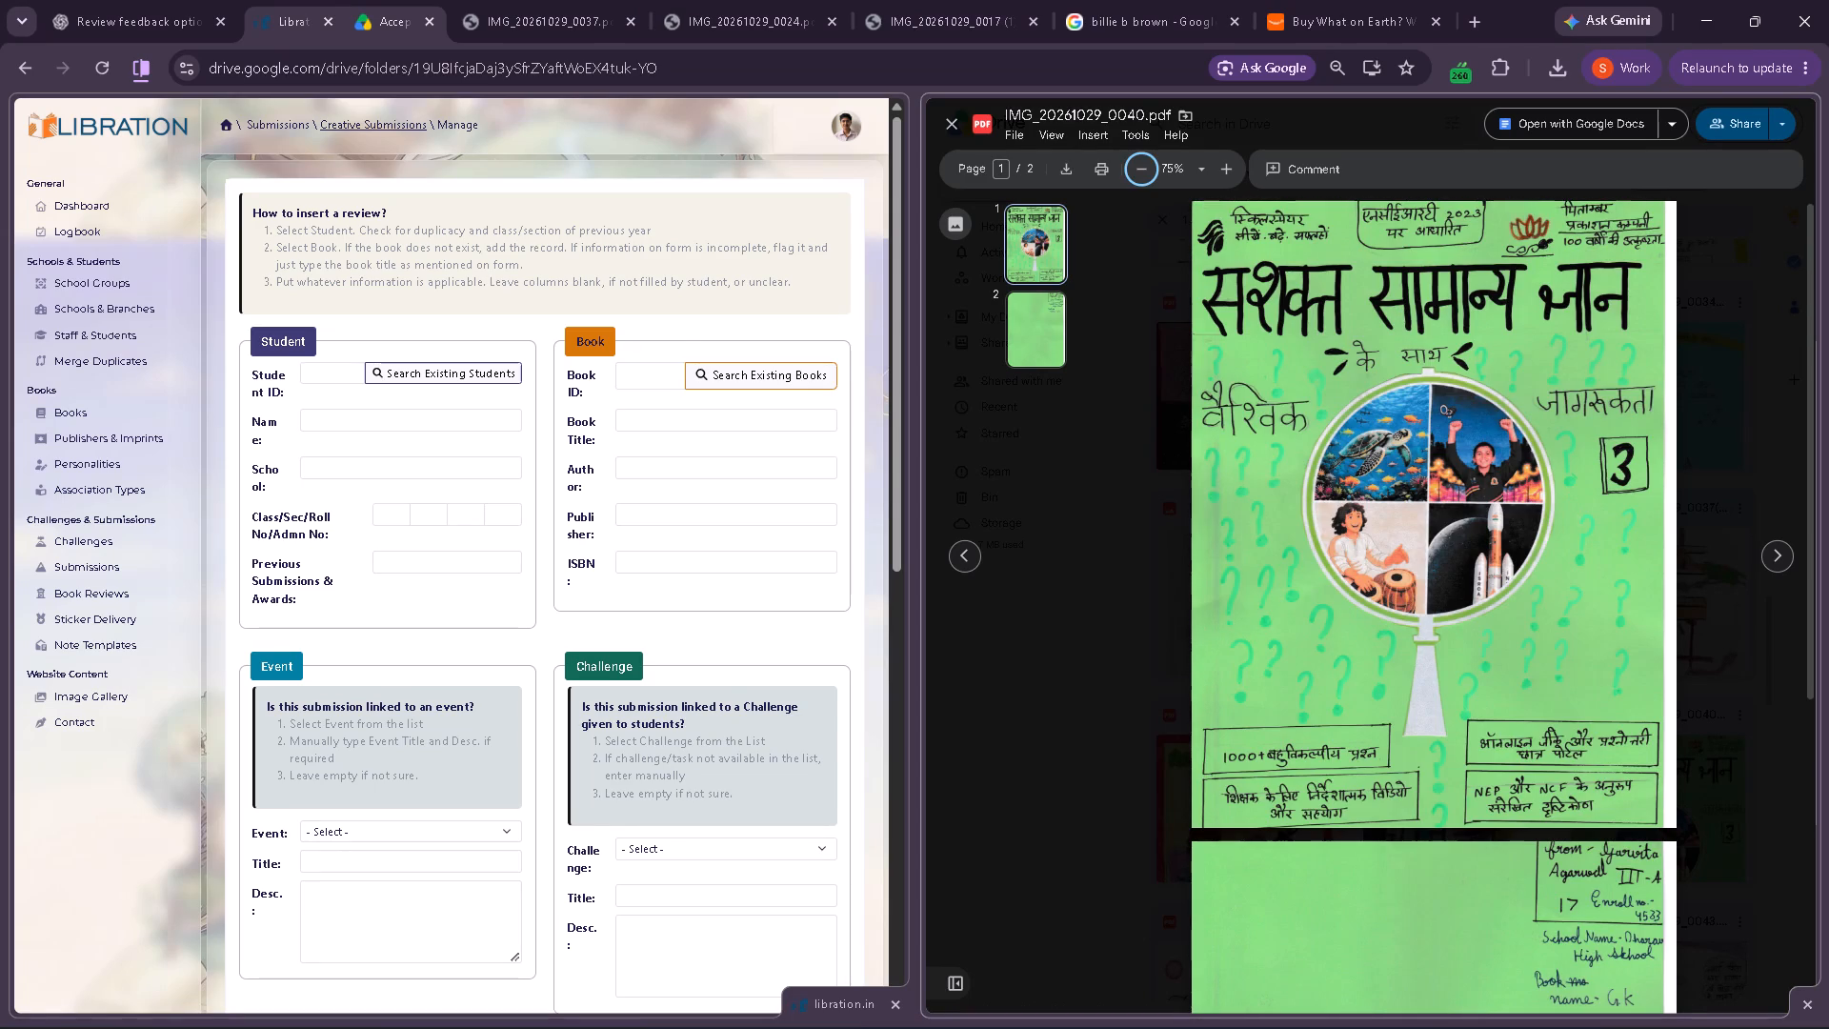
key("shift+super+s")
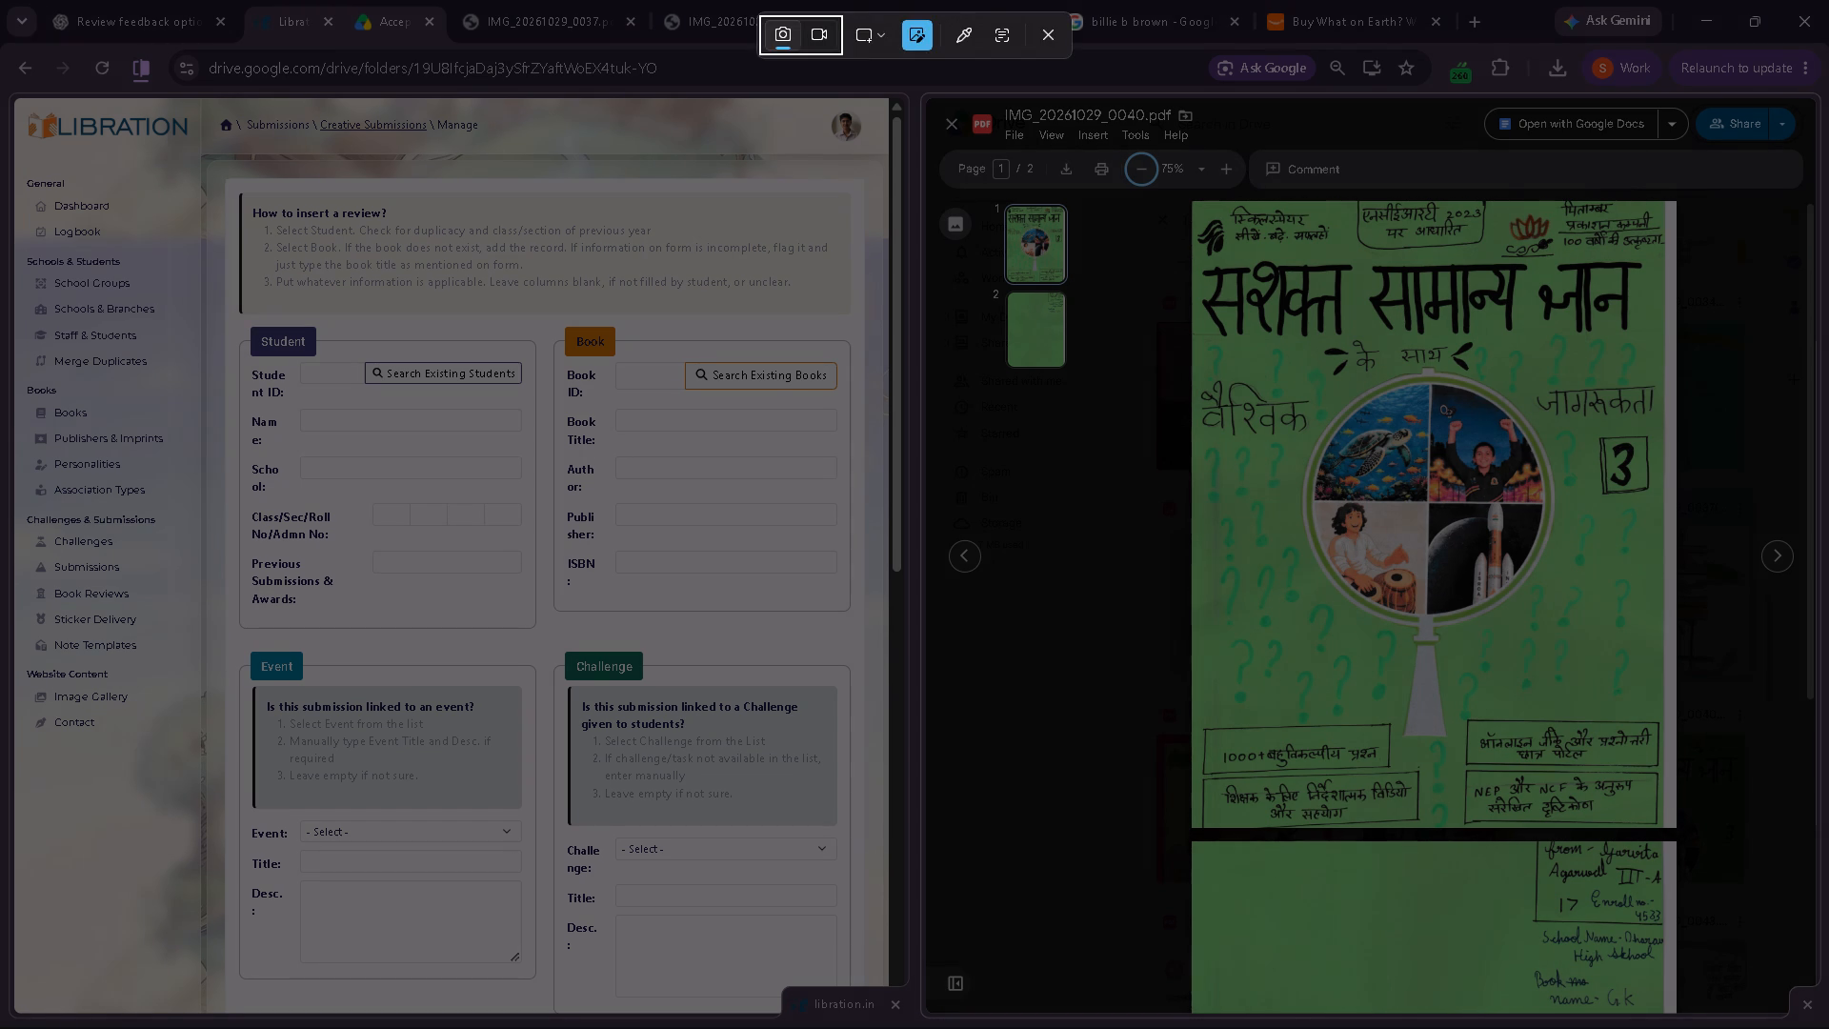
left_click_drag(1193, 199, 1511, 655)
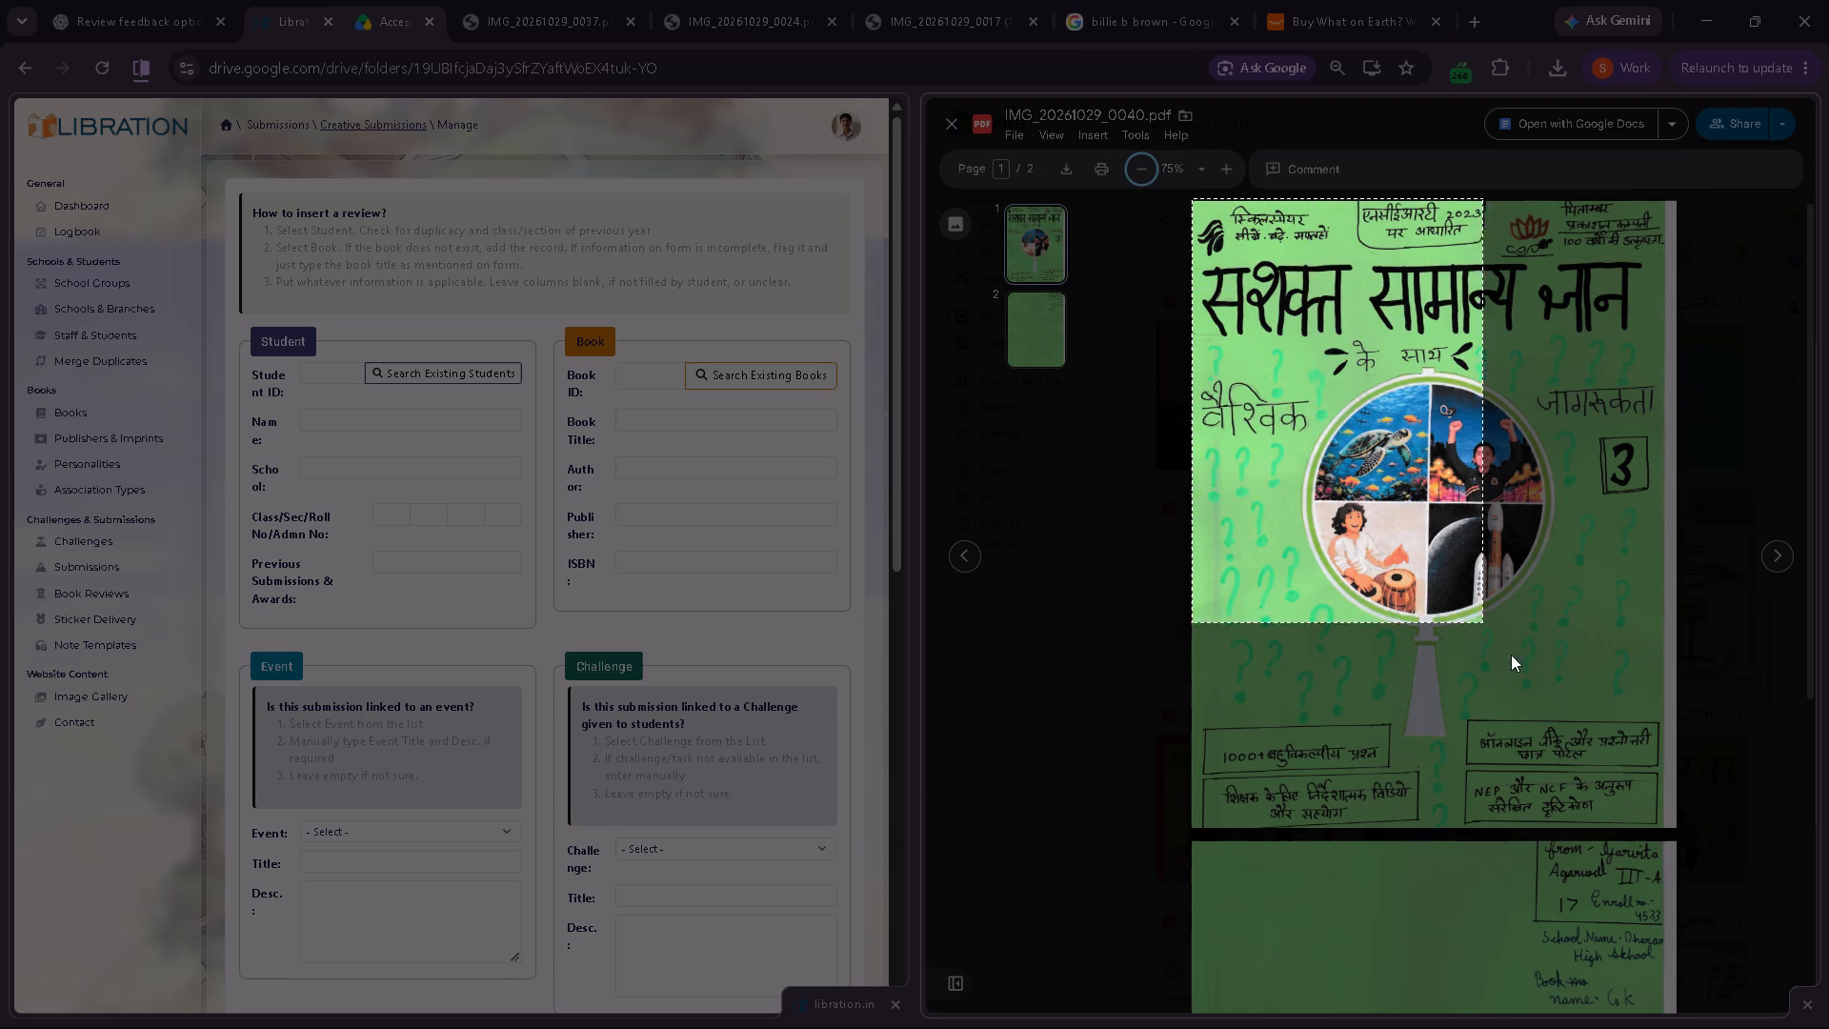
left_click_drag(1511, 655, 1663, 826)
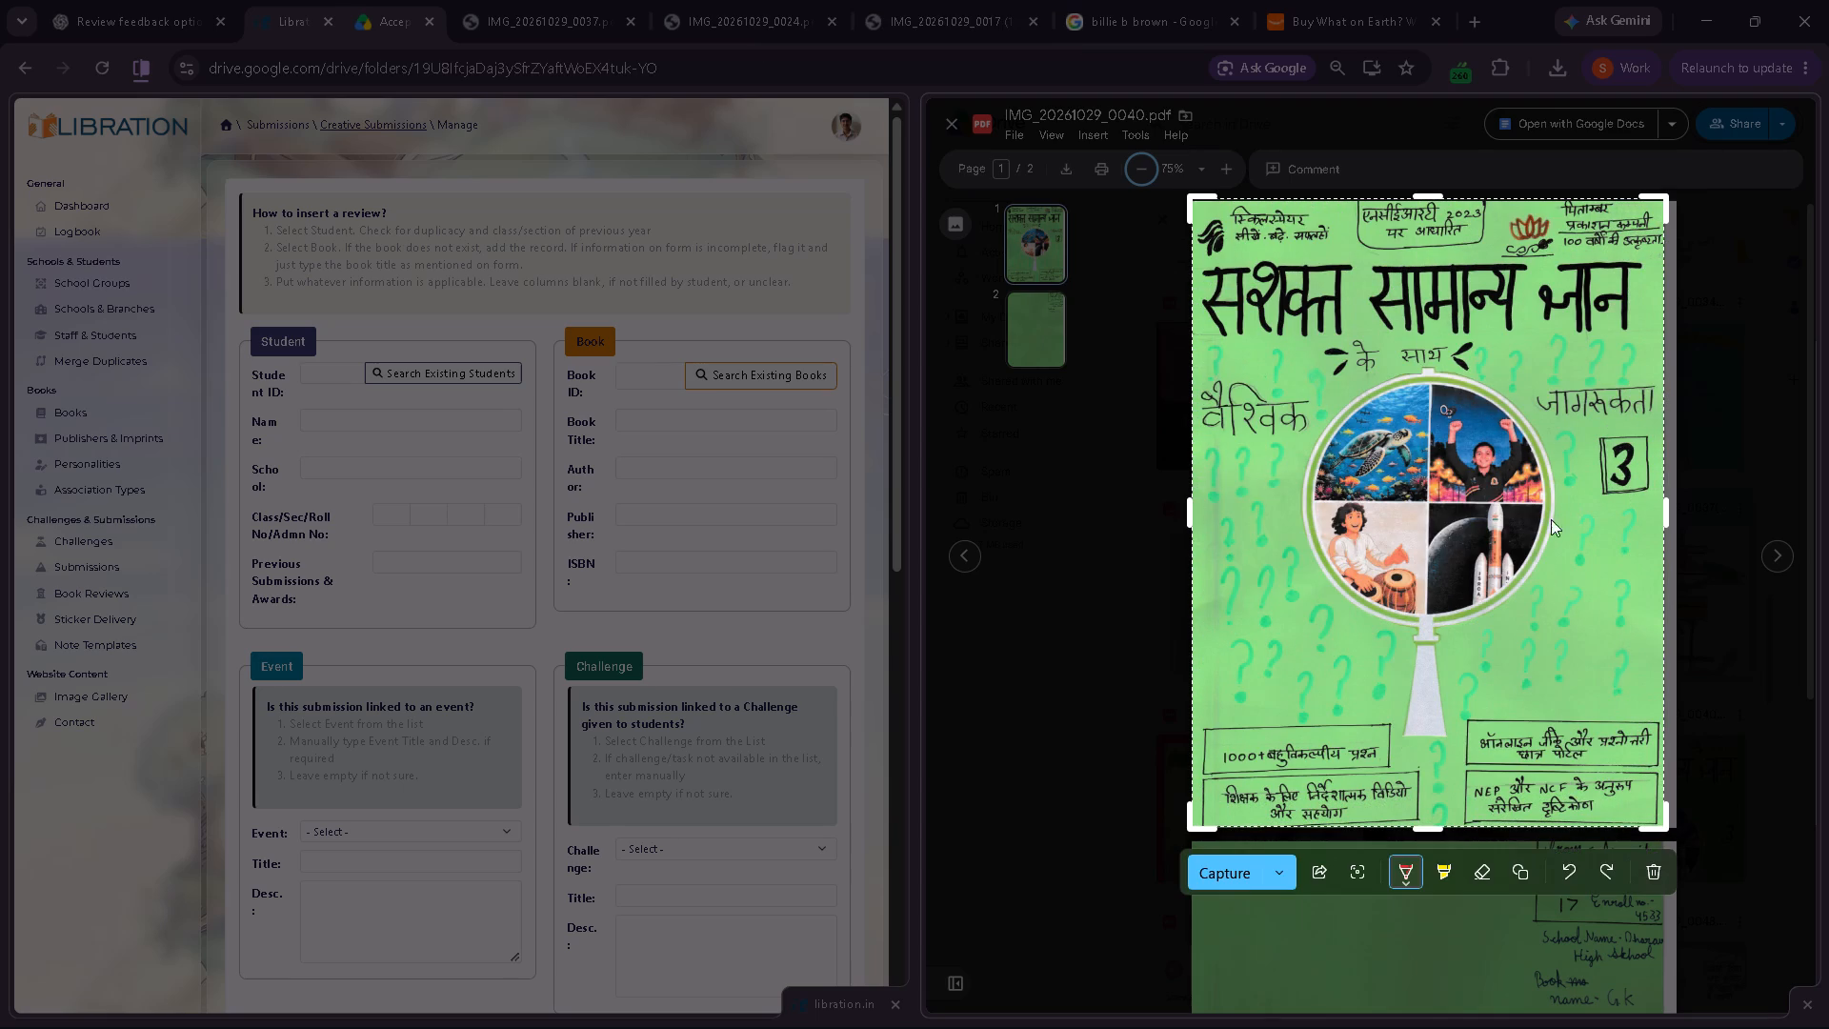
left_click(1423, 197)
left_click(1240, 870)
left_click(478, 380)
scroll(1429, 611, "down", 3)
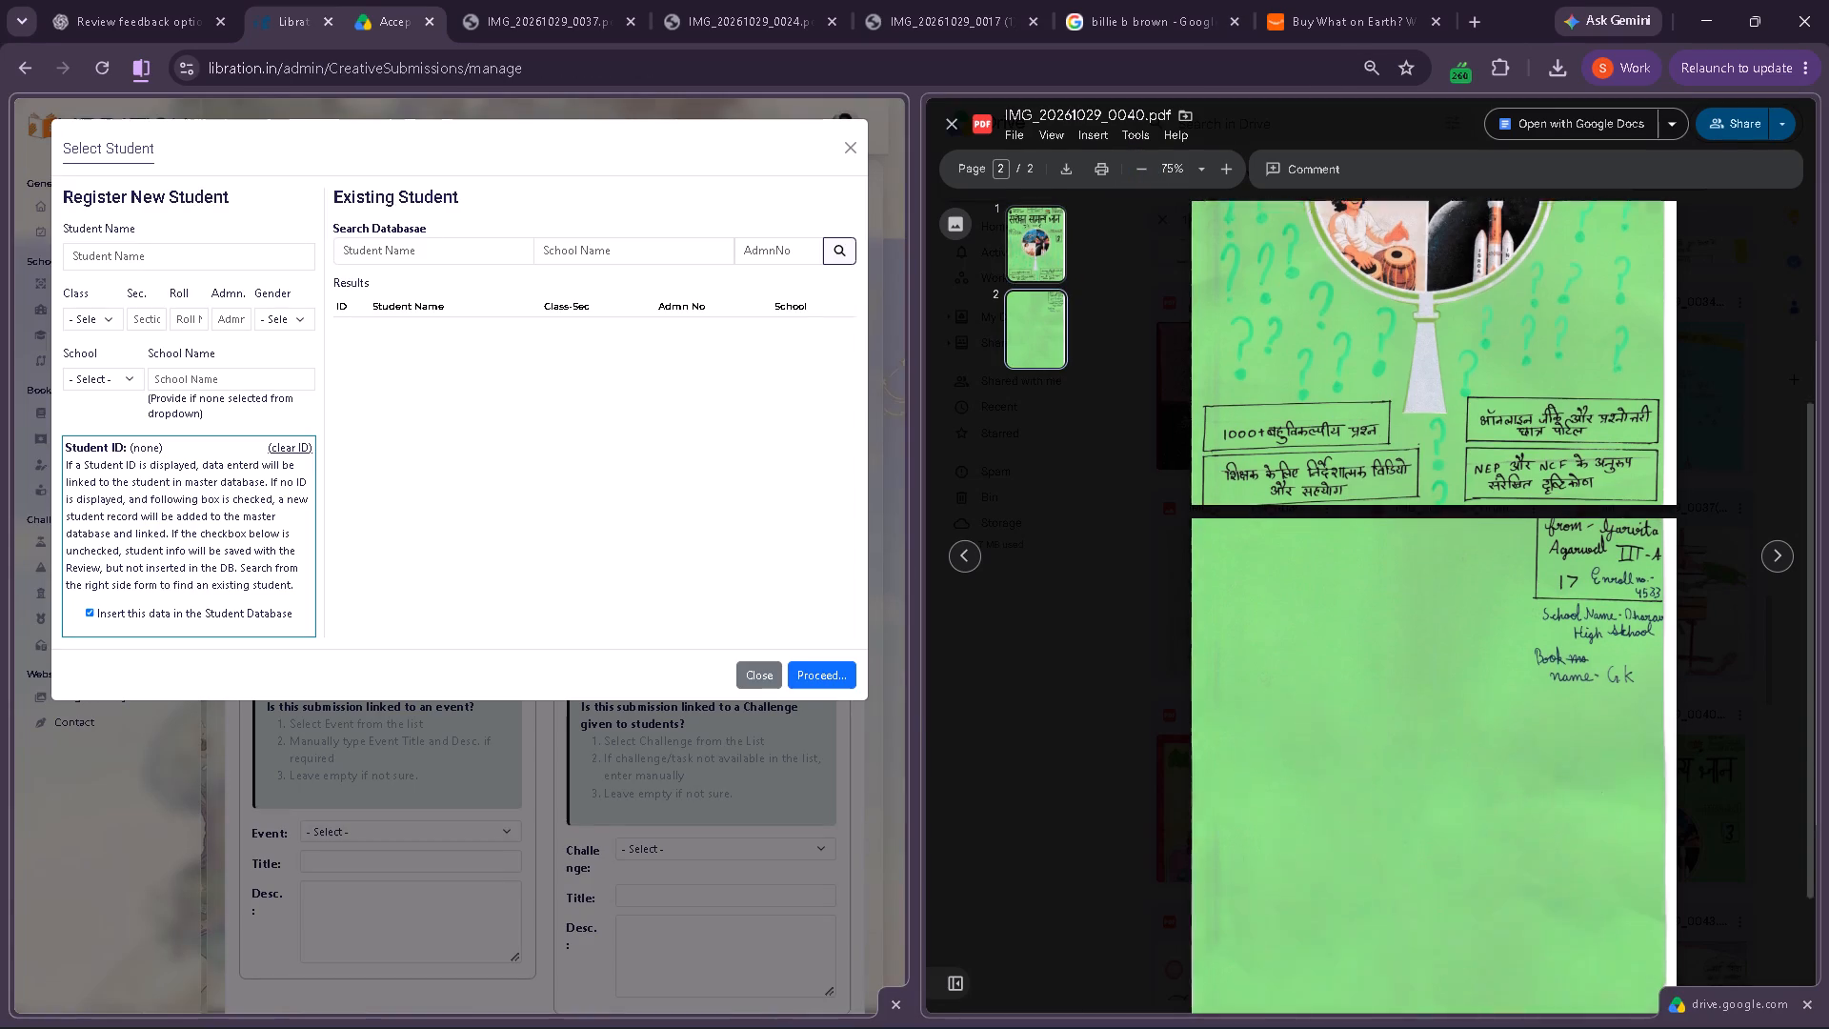
scroll(1431, 611, "down", 2)
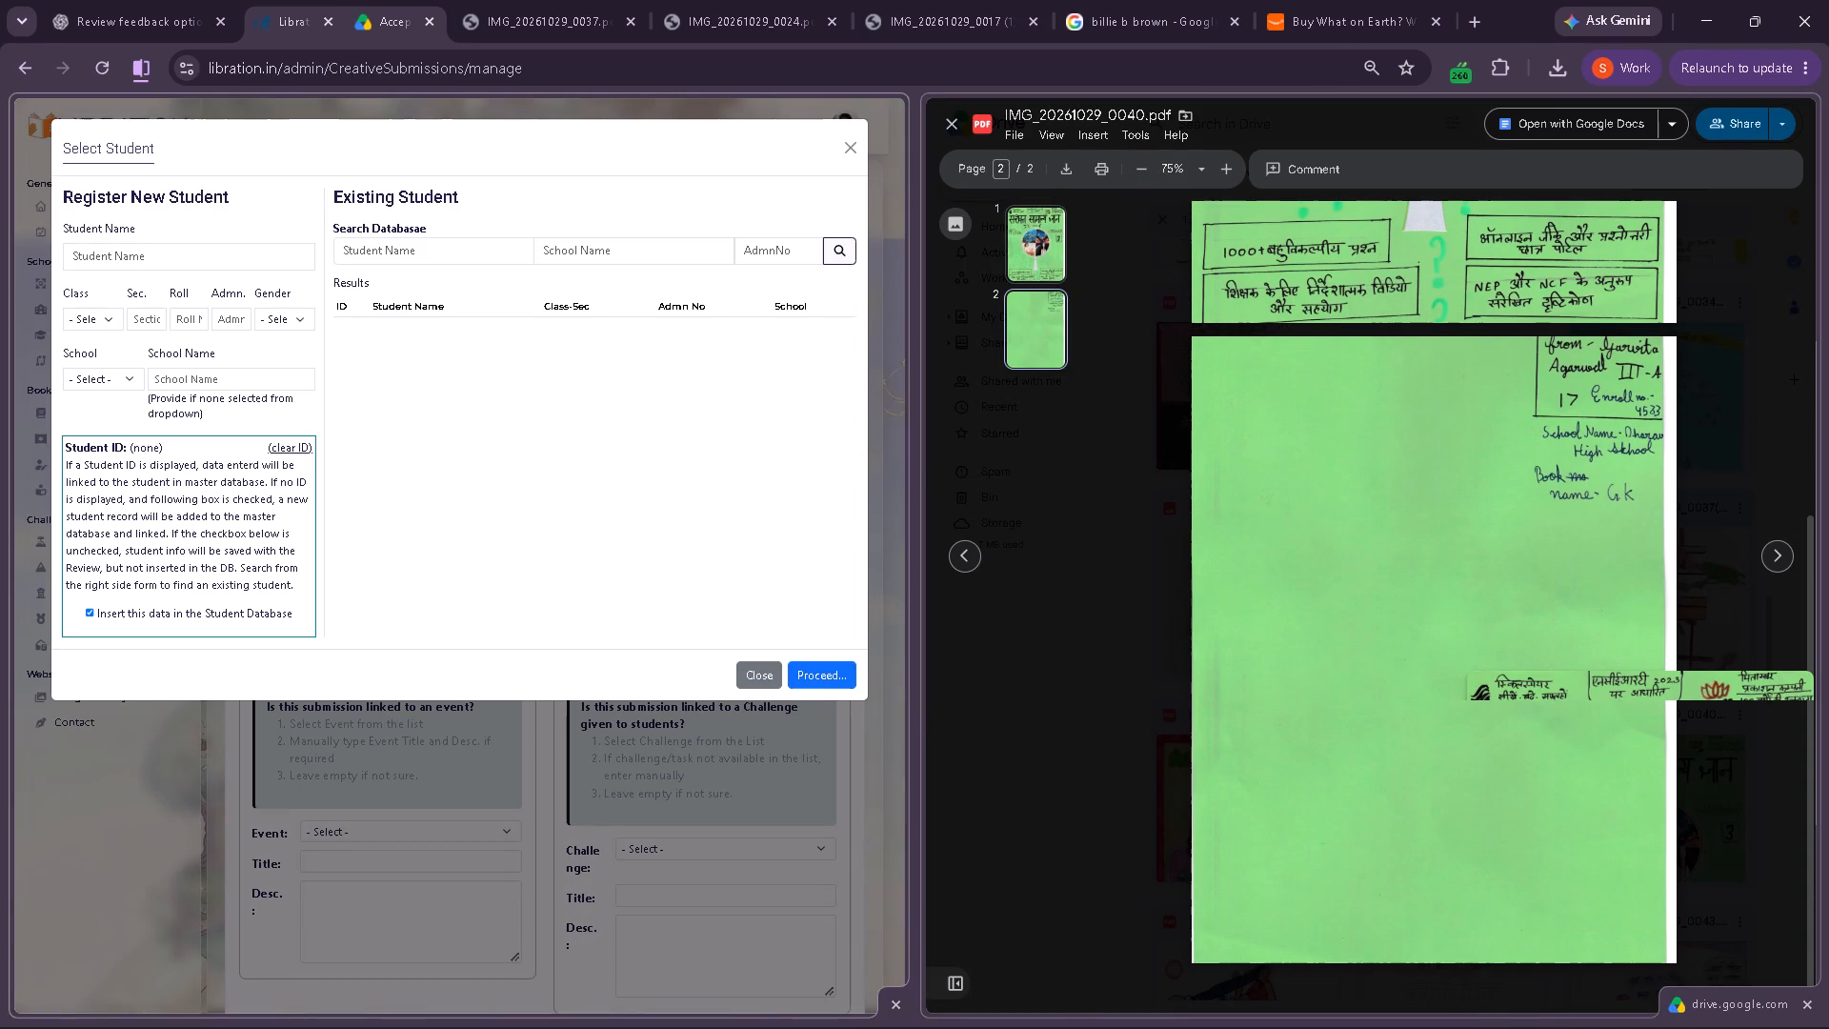
left_click(480, 251)
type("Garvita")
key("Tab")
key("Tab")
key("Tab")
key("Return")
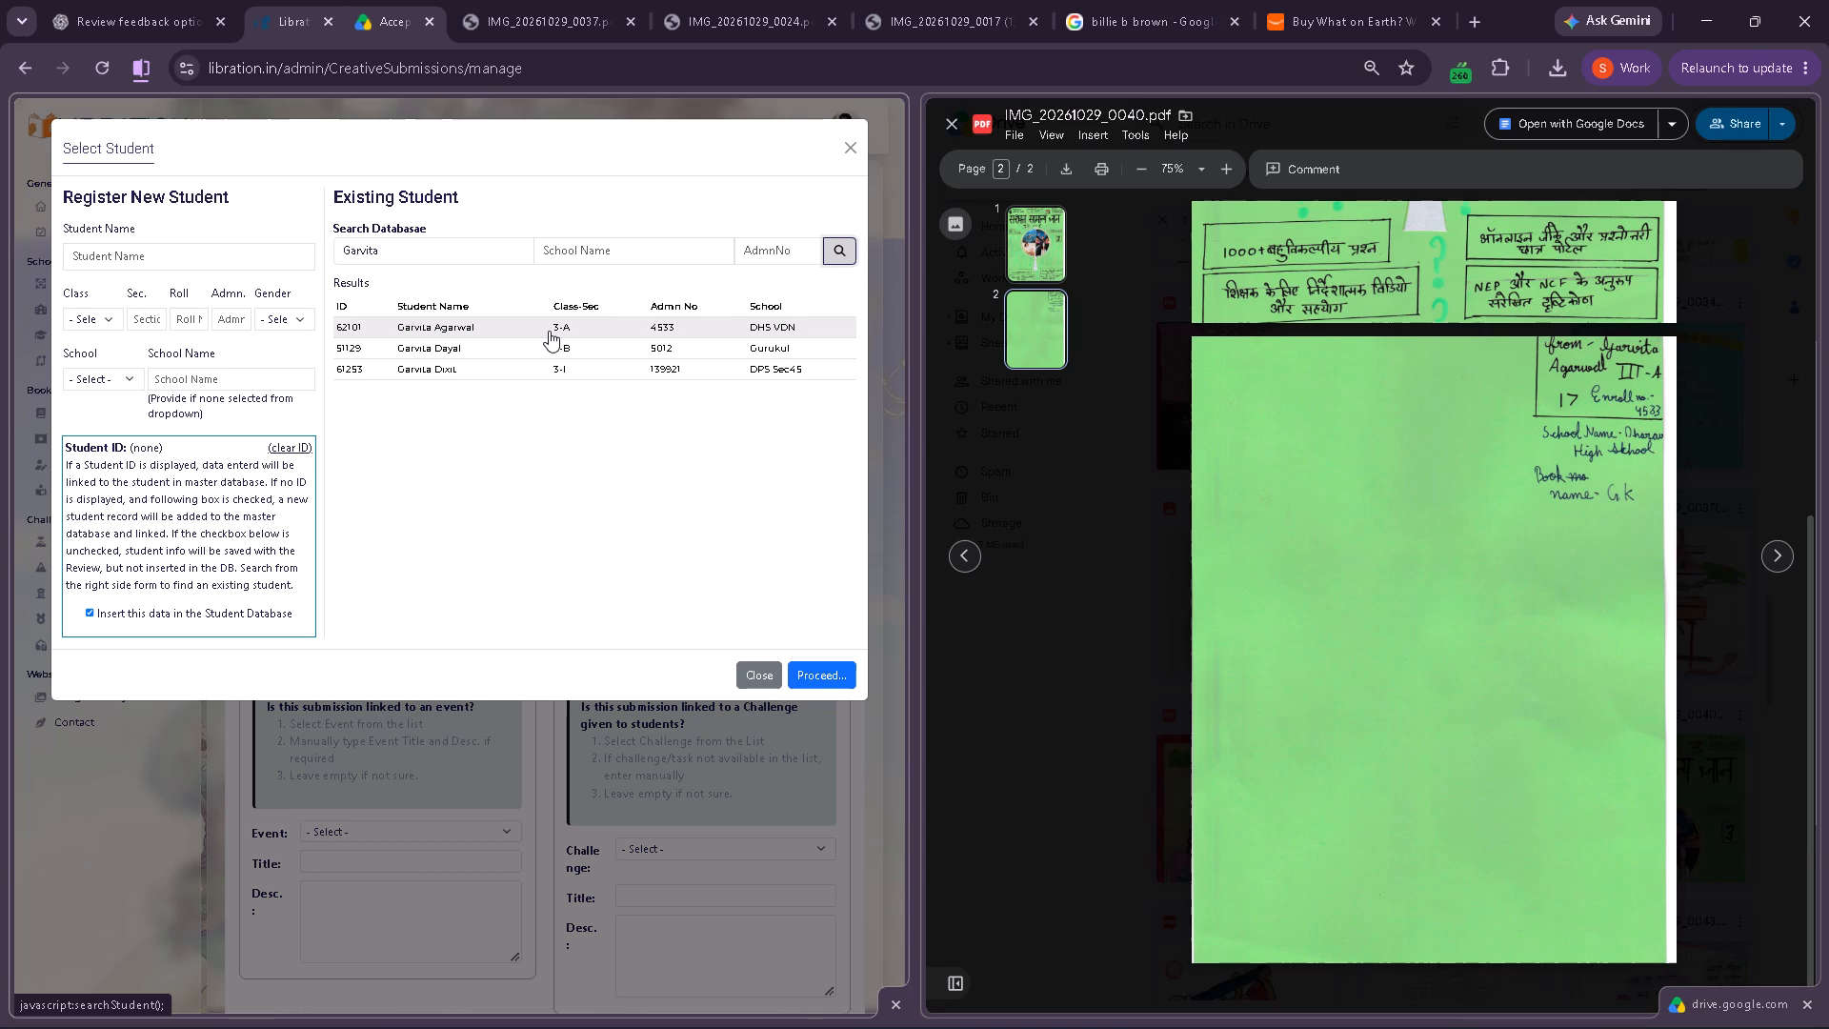
left_click(549, 331)
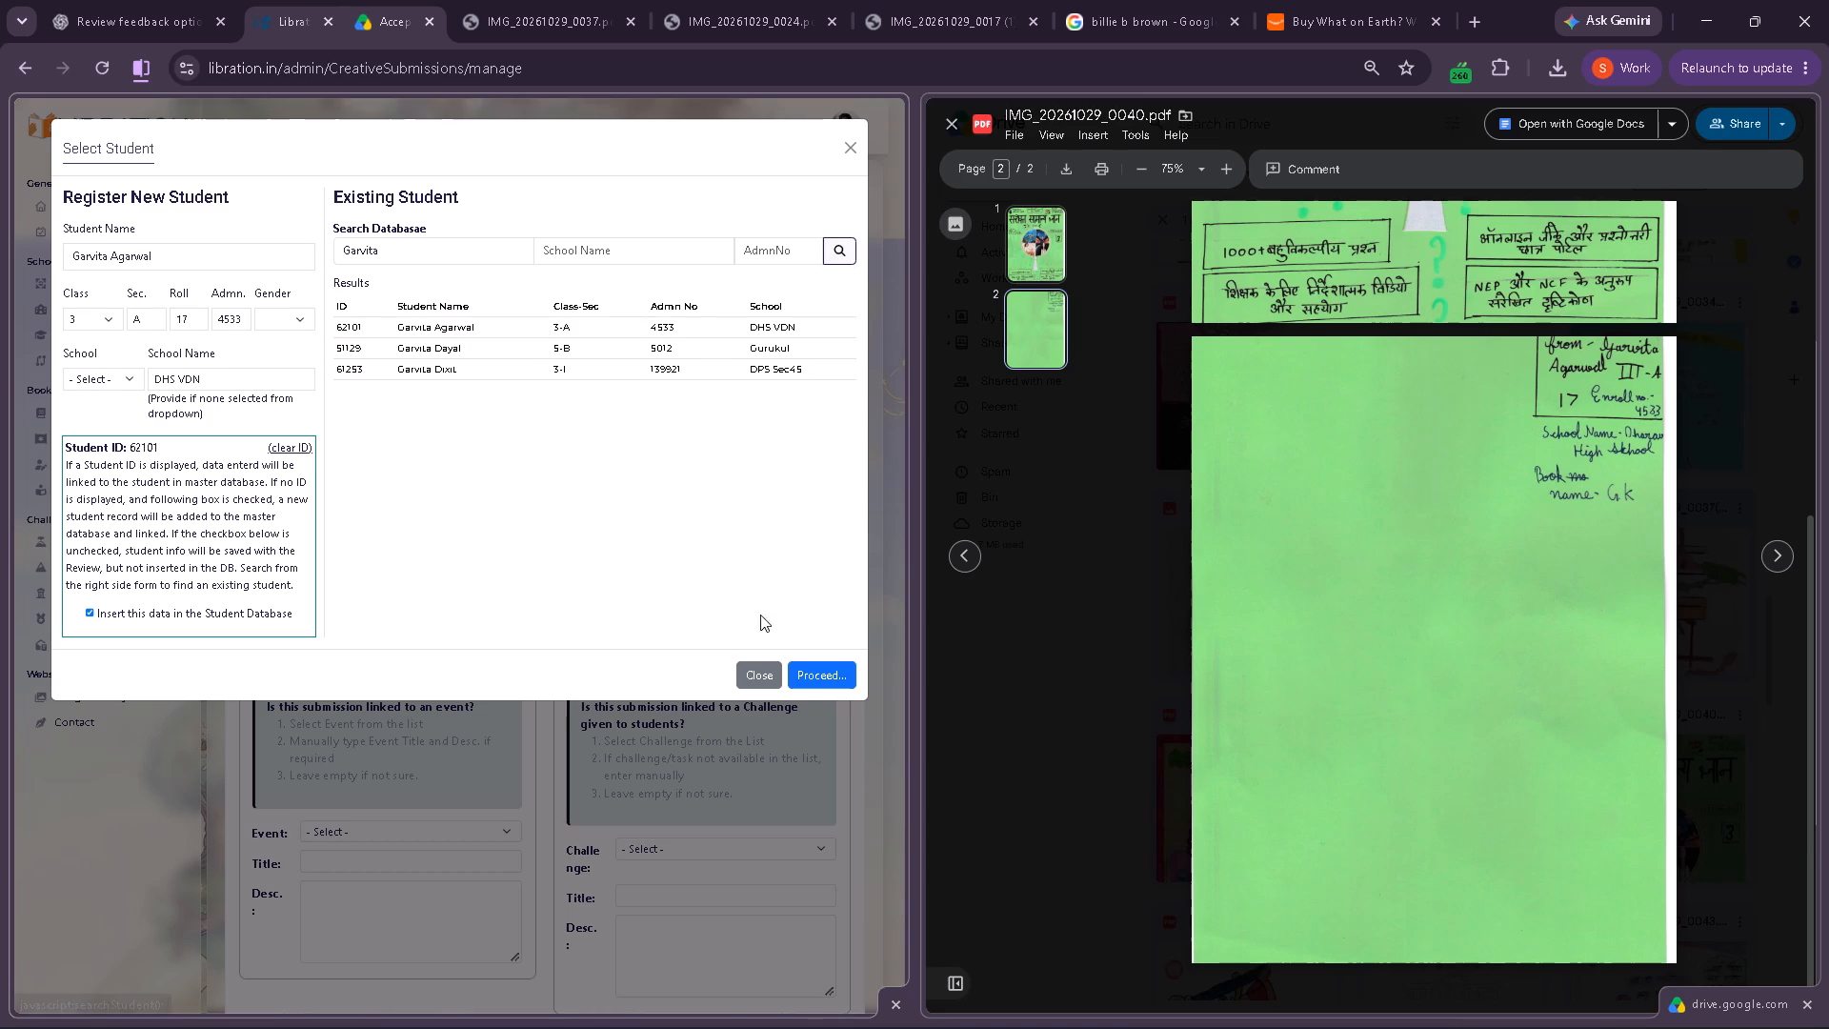
left_click(812, 681)
Enter GK as the submission's book title.
left_click(756, 416)
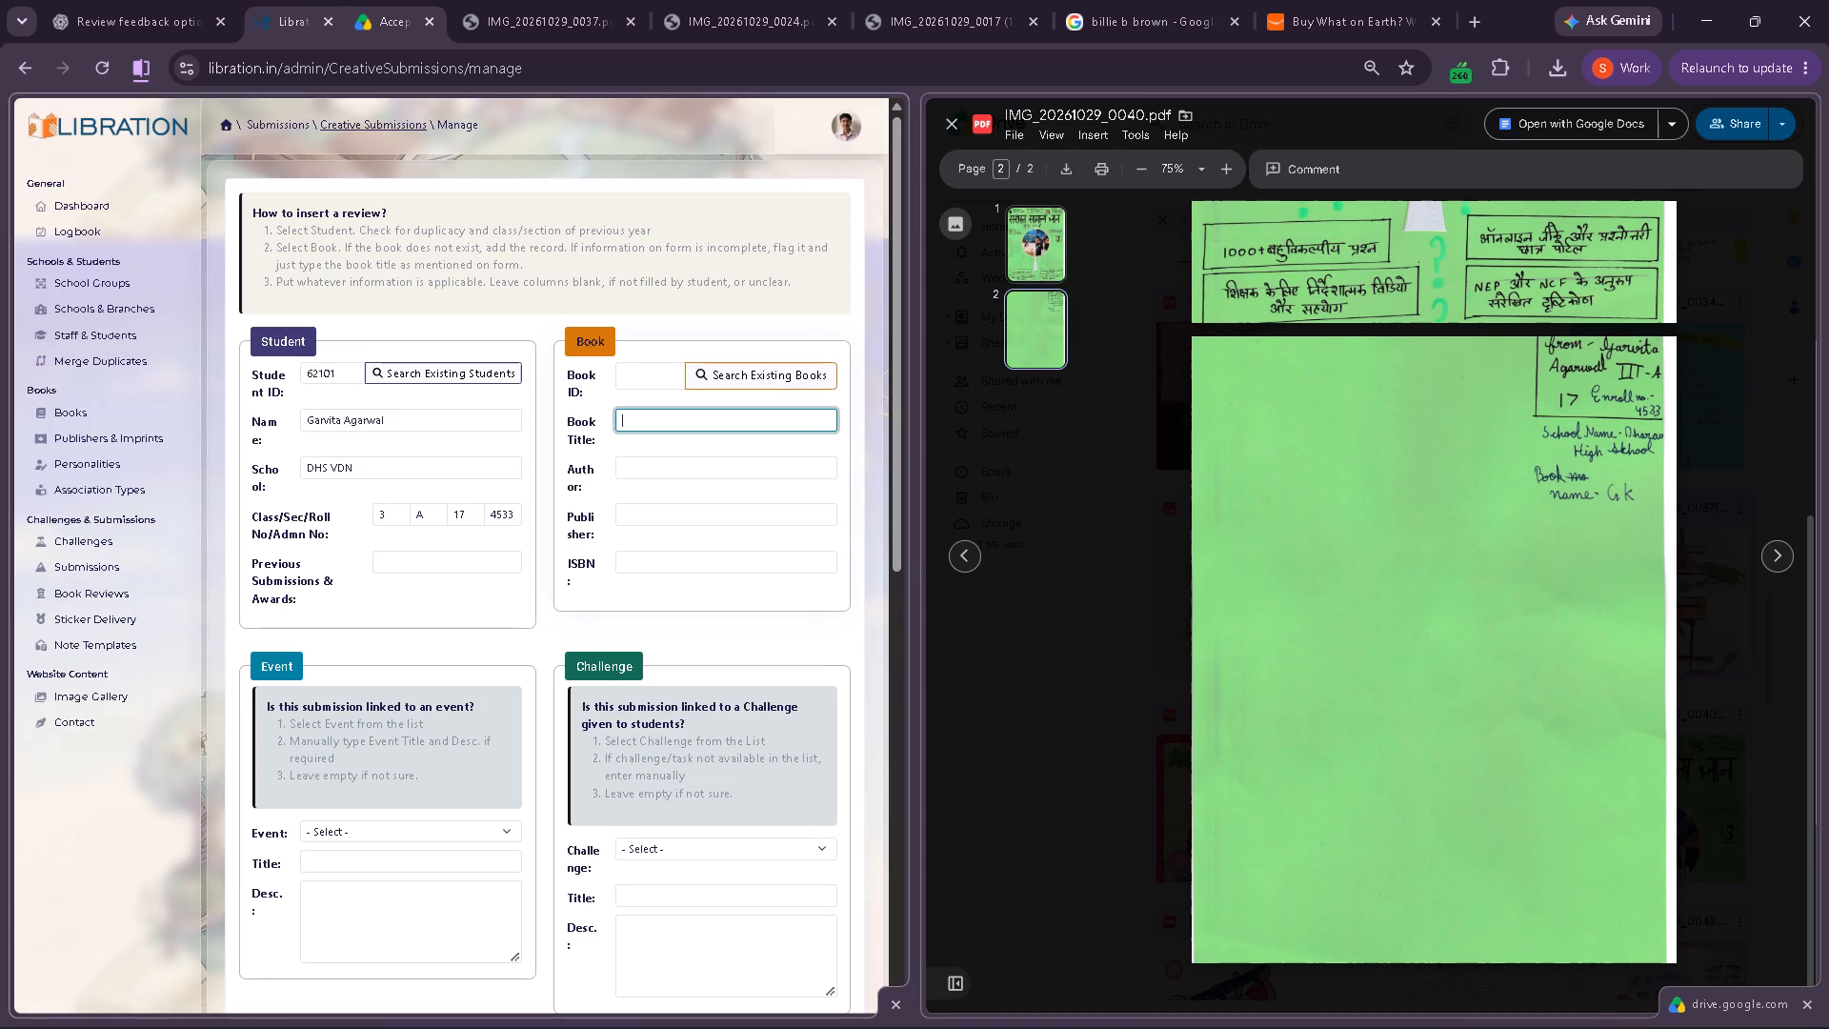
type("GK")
Link the submission to challenge [5a] Re-Cover and enter Re-Cover as the challenge title.
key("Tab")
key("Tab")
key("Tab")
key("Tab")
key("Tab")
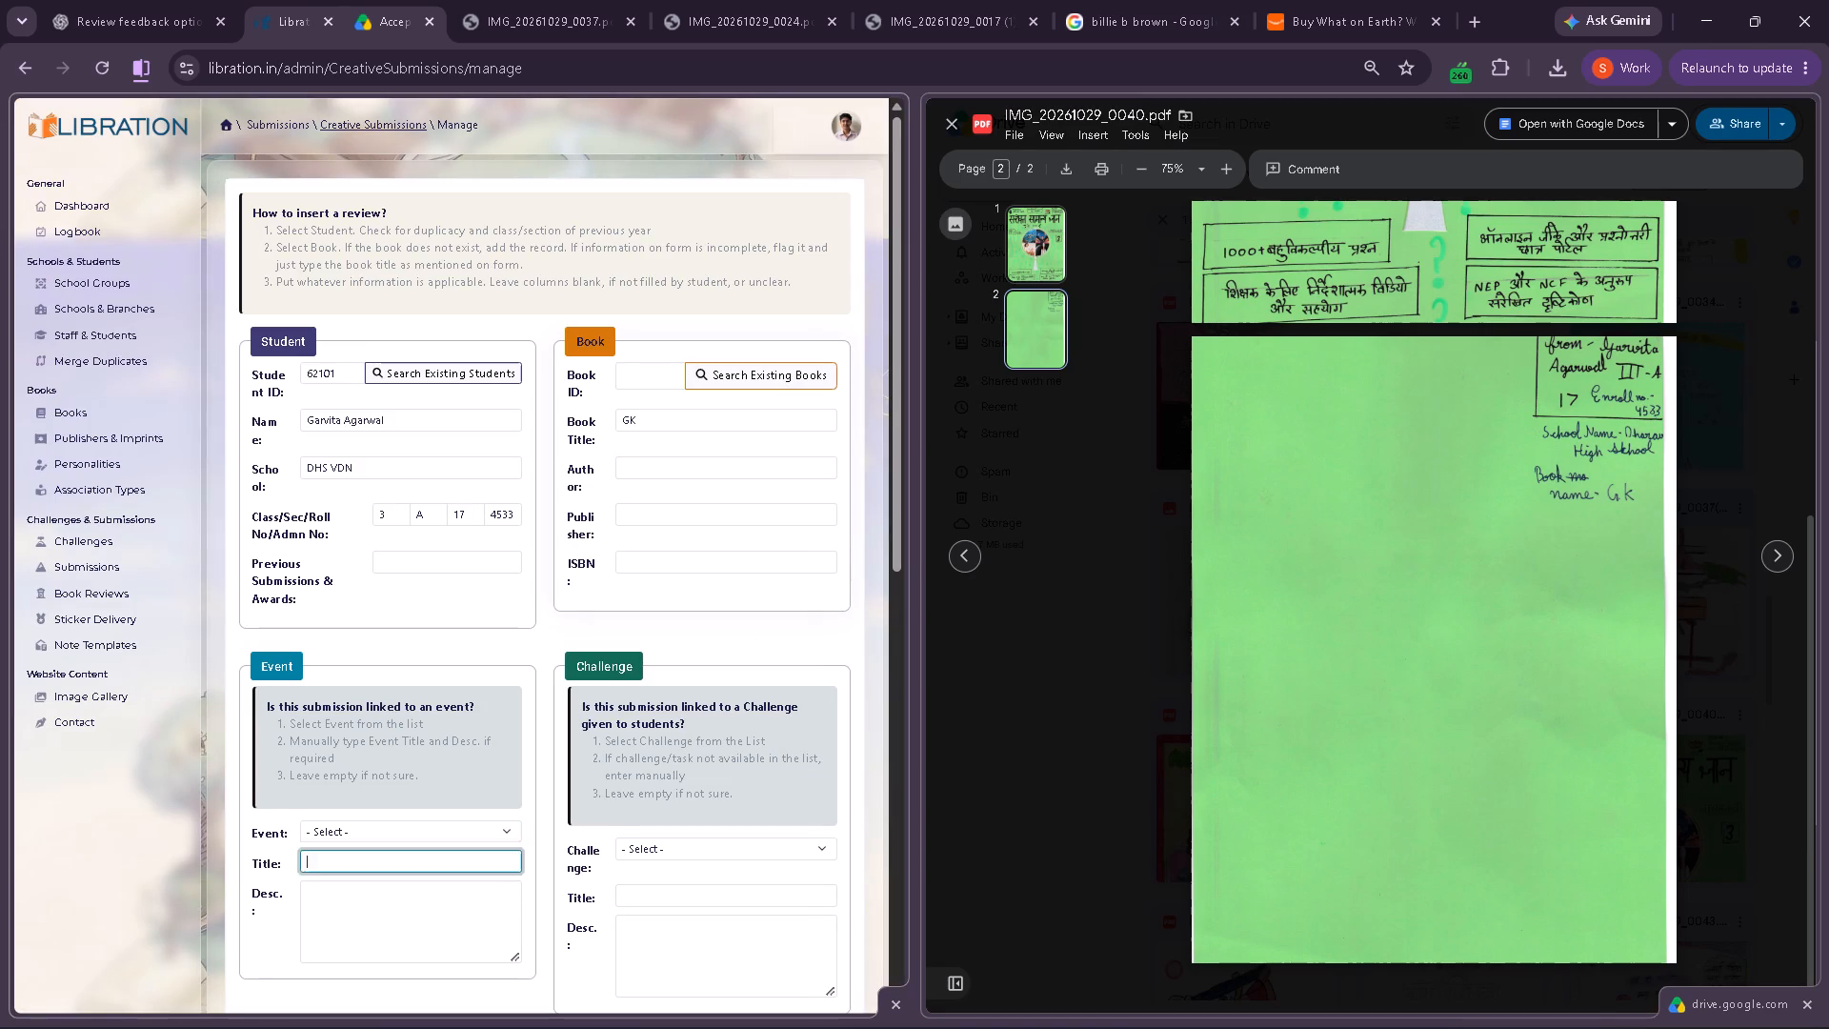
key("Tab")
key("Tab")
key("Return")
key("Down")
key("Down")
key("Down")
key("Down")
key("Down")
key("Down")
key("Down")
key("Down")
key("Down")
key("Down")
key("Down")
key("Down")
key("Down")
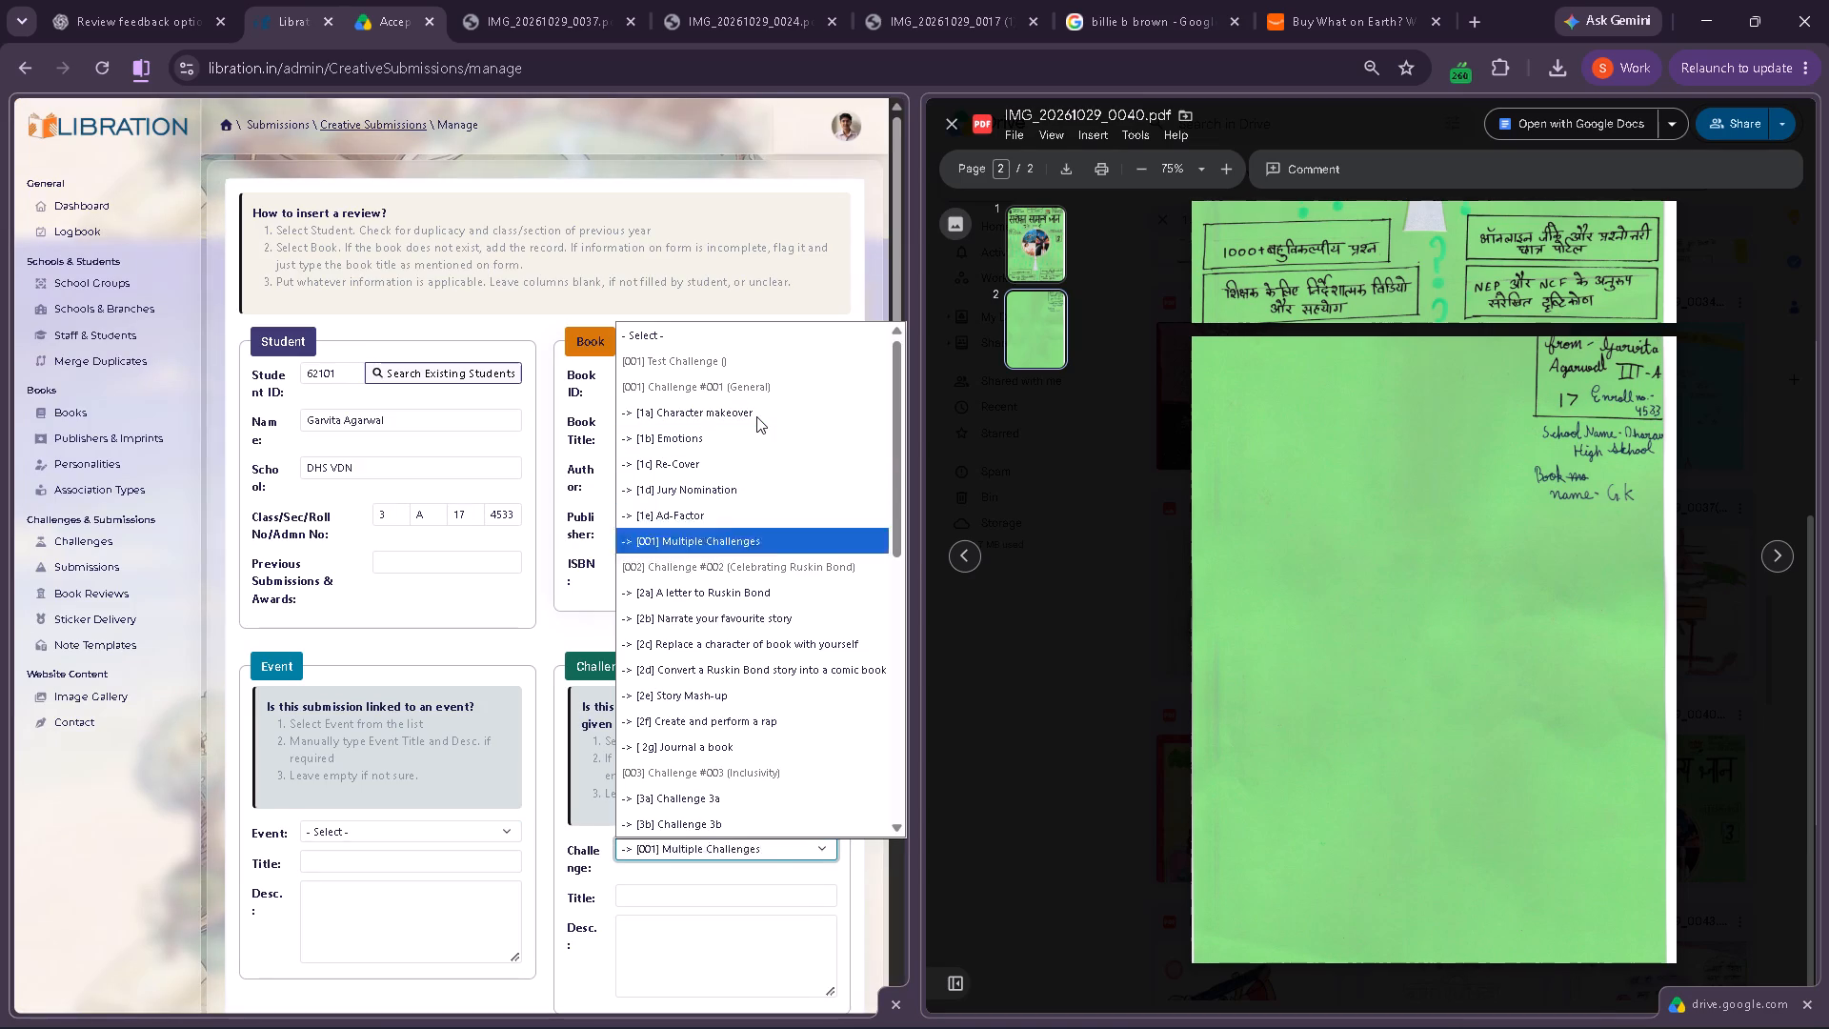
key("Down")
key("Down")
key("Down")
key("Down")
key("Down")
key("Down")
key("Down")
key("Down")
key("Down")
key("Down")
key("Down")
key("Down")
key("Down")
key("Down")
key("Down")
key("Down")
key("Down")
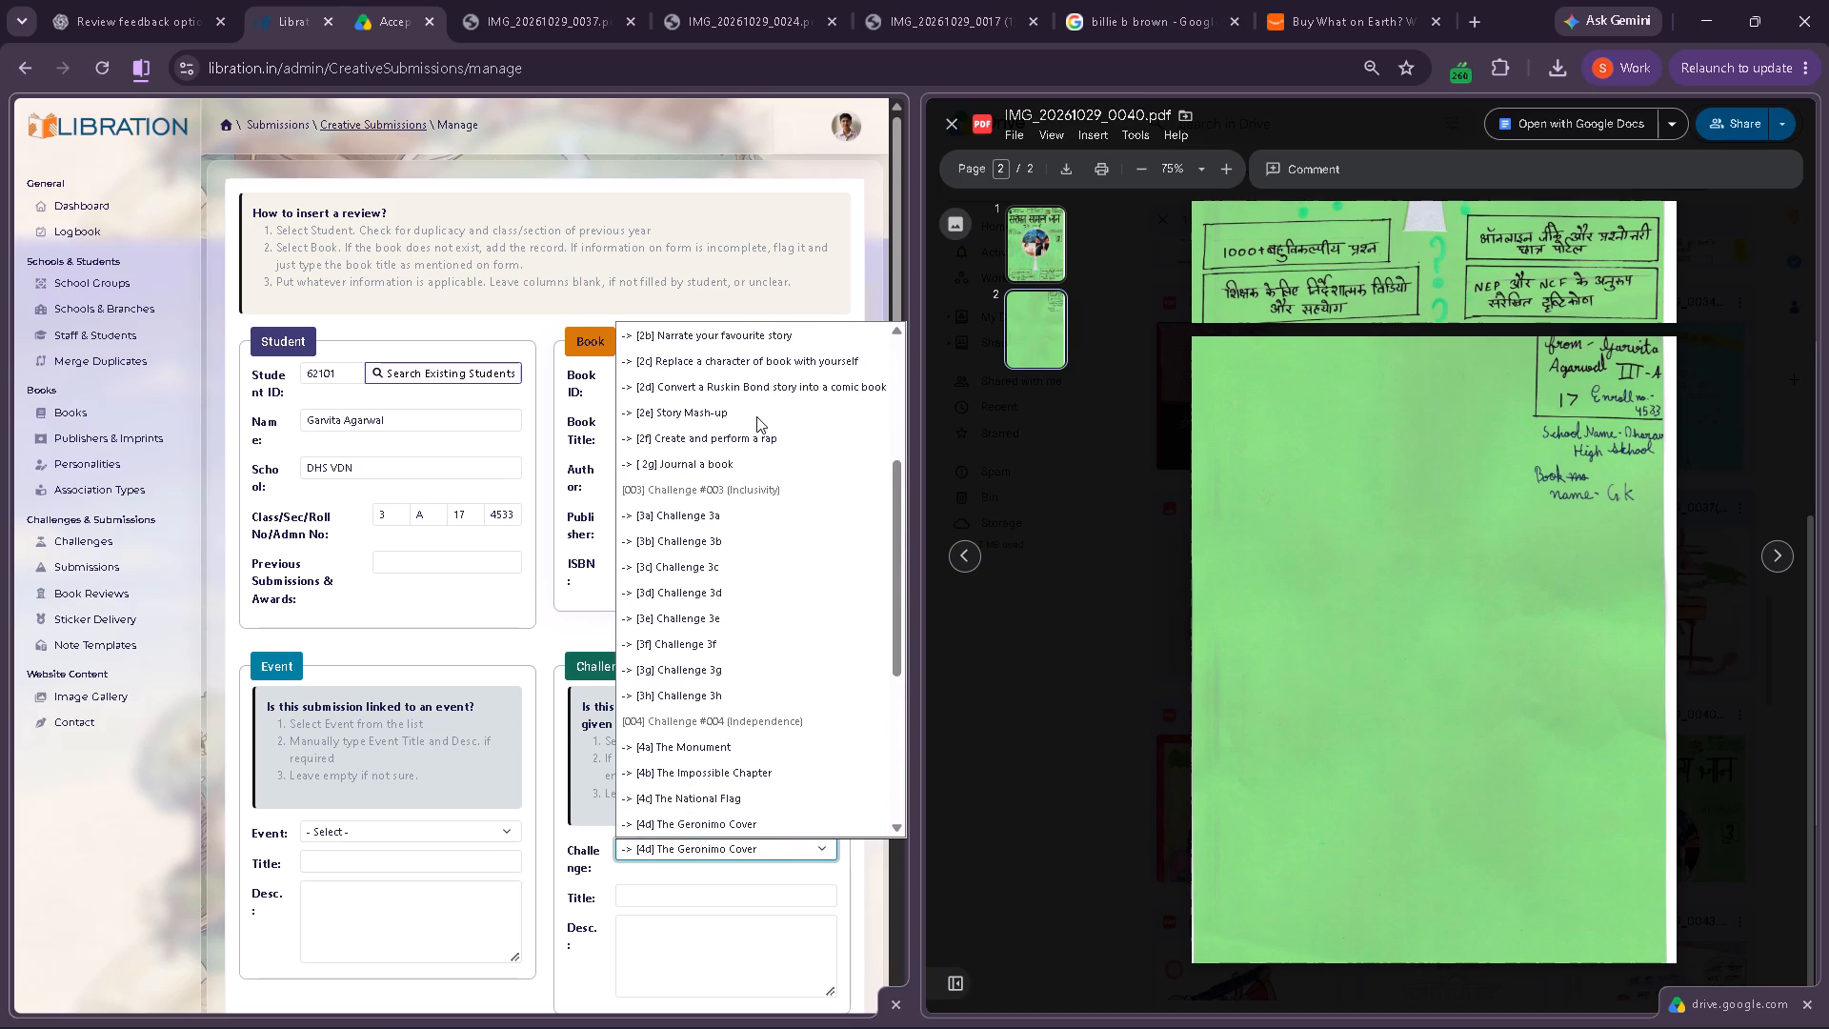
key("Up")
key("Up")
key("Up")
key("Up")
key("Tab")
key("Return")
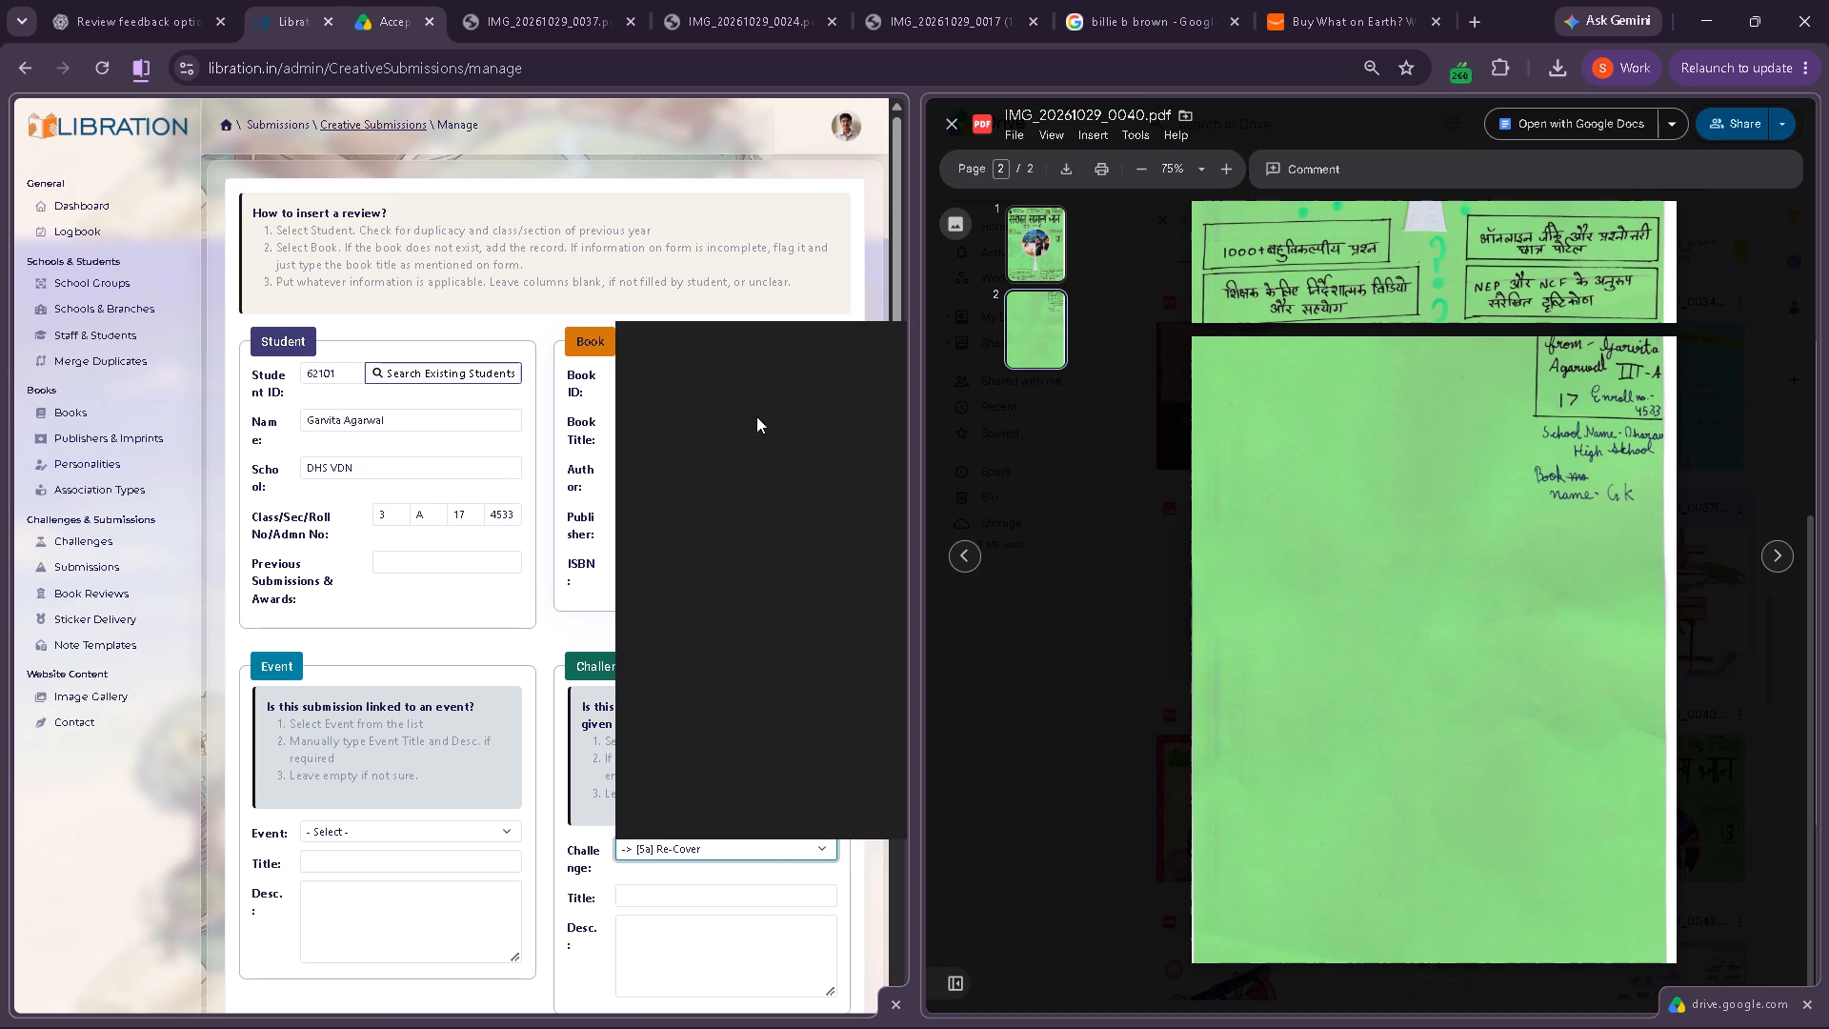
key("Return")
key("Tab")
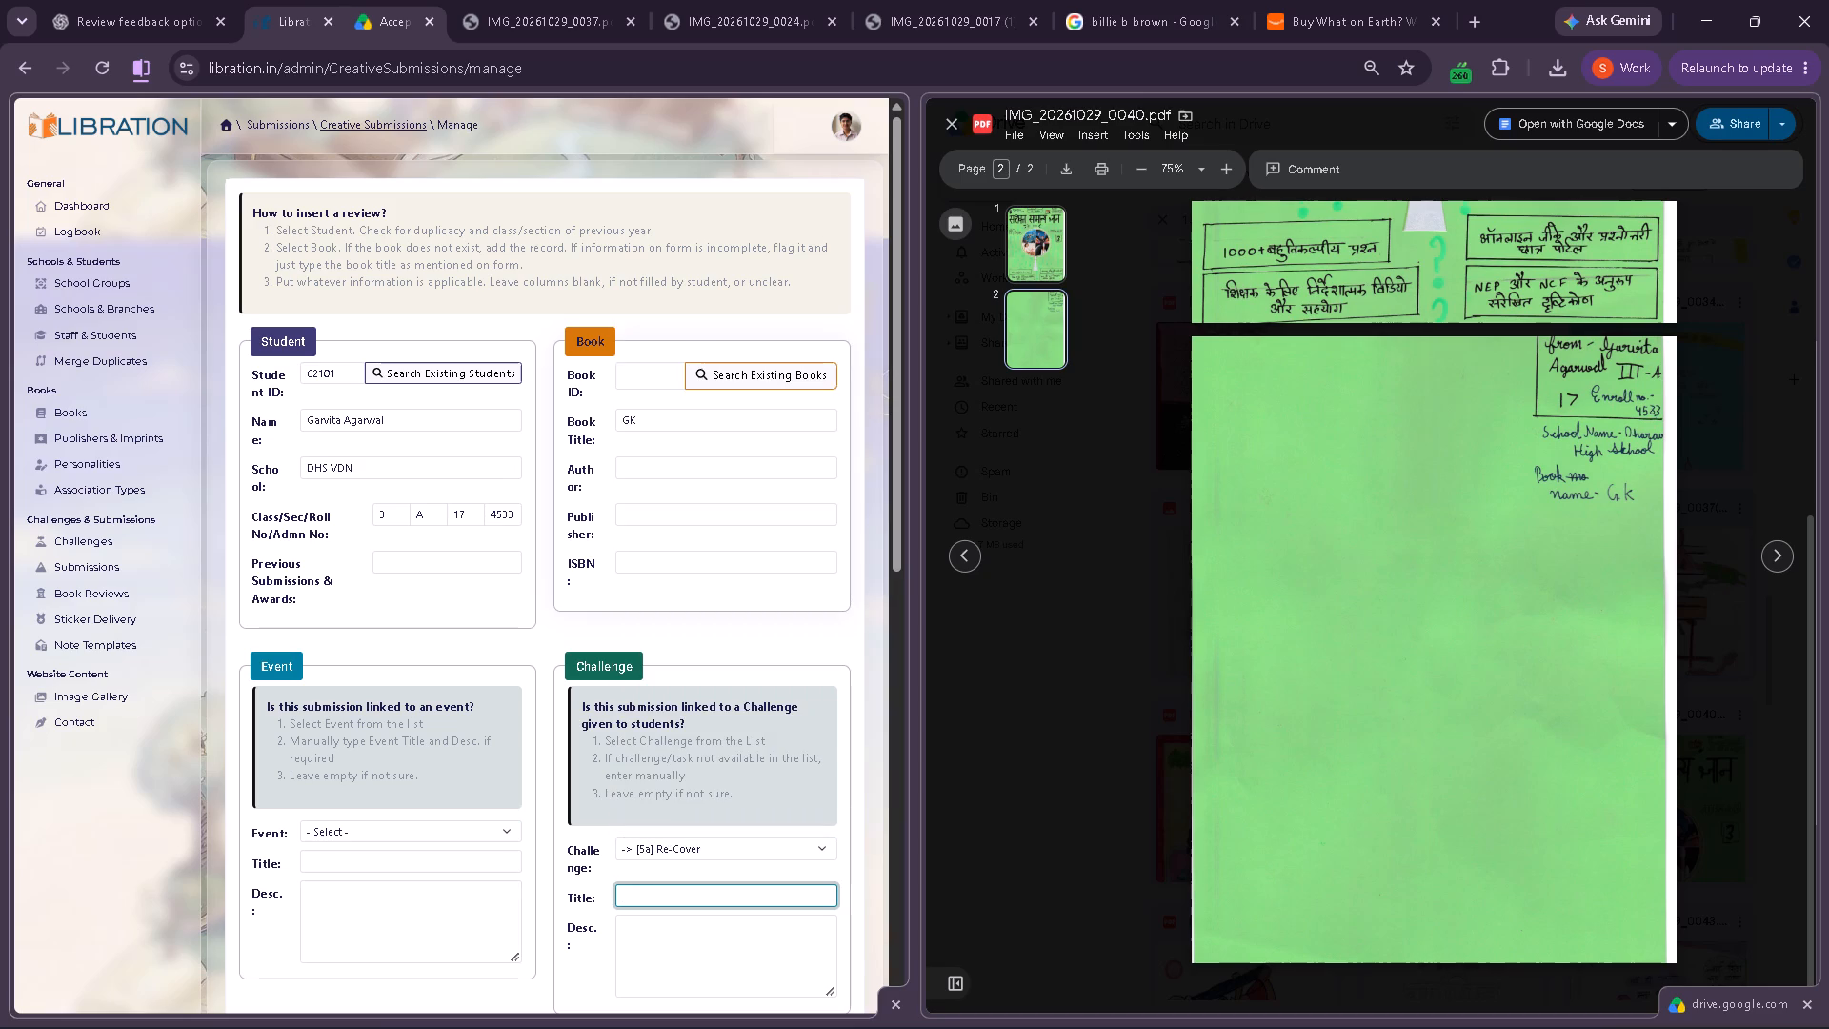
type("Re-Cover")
Attach Screenshot 2026-11-03 115654.png from Downloads as the submission's image file.
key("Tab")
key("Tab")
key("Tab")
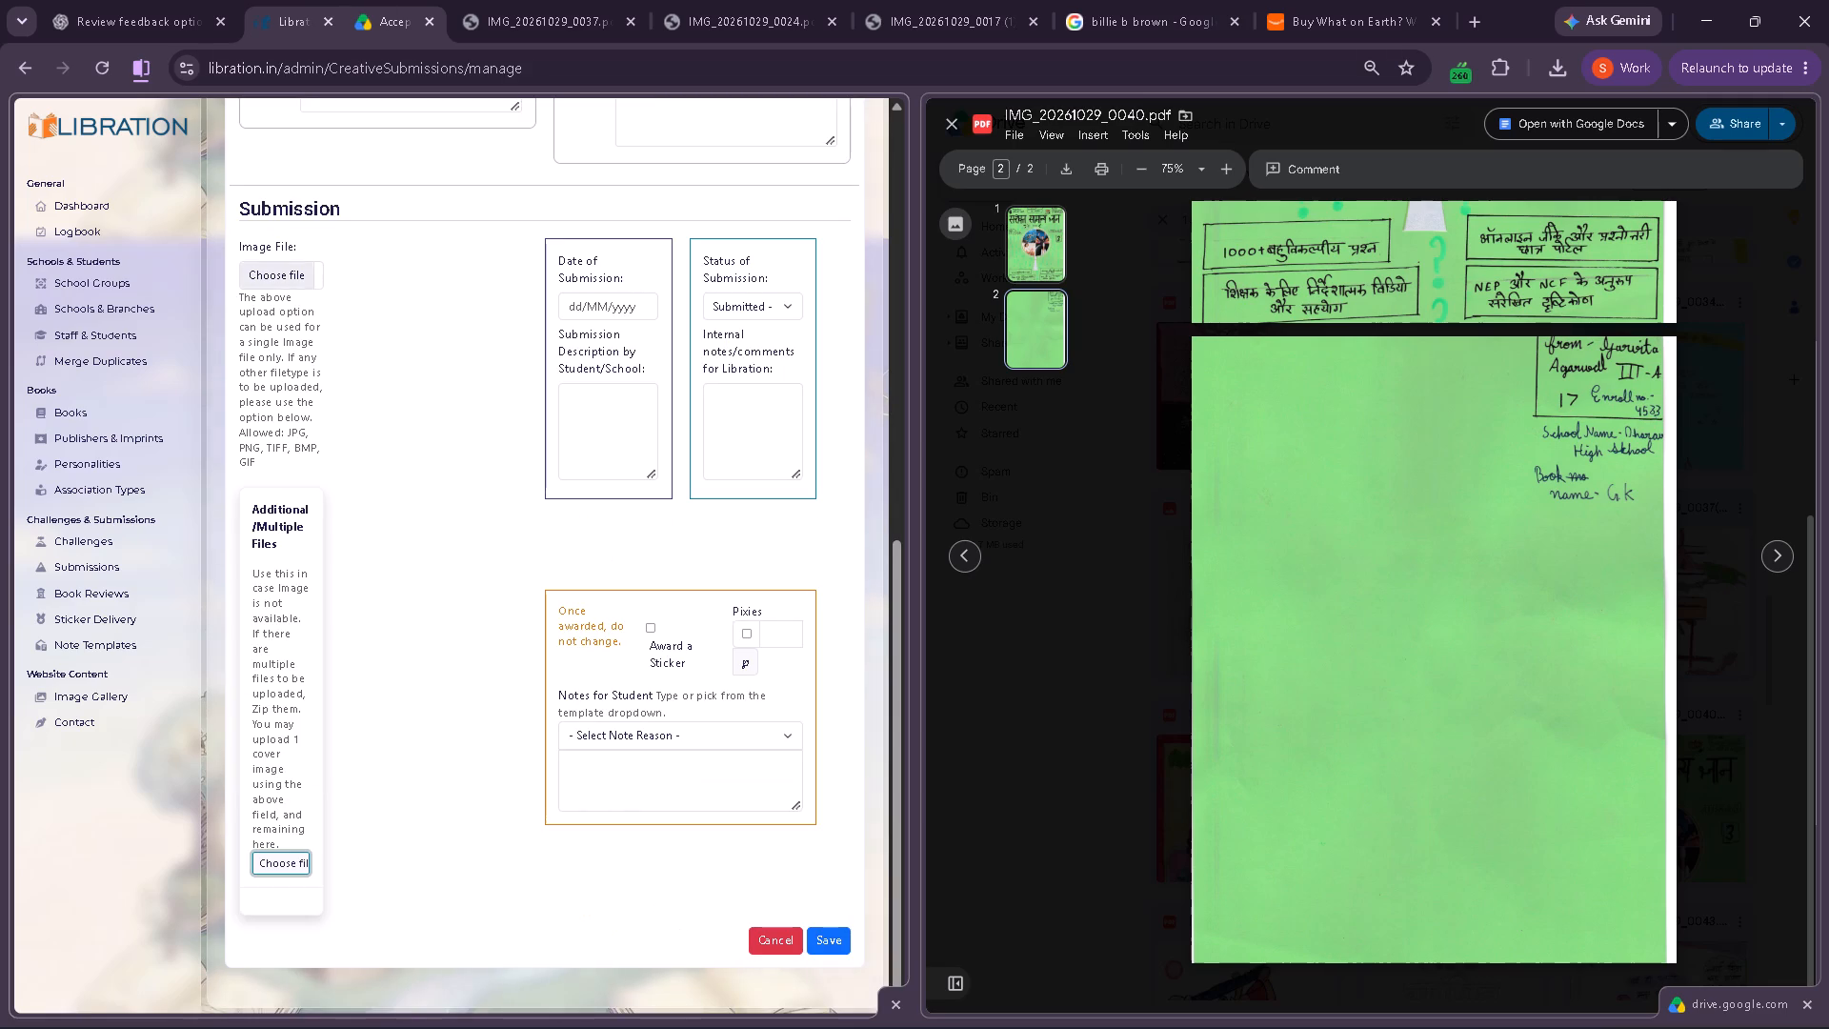
left_click(265, 293)
left_click(276, 277)
left_click(206, 199)
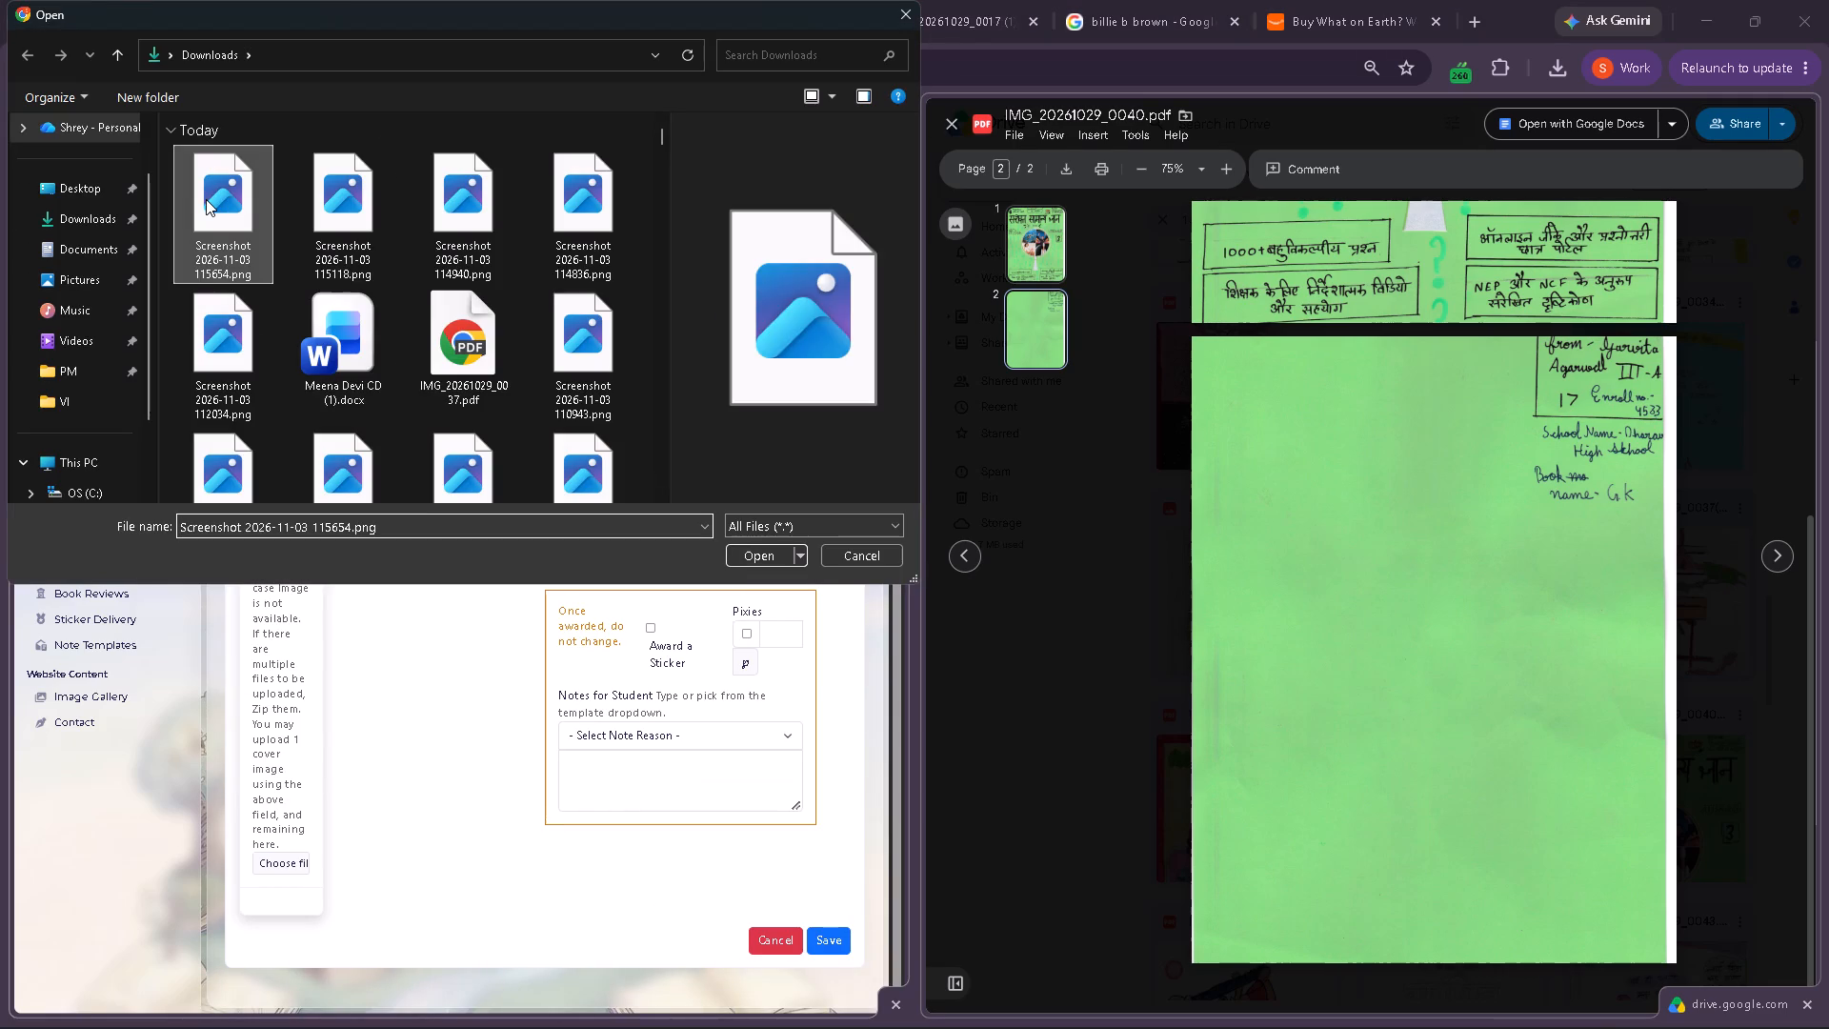
key("Return")
Set the date of submission to 30/10/2026 and the submission status to Approved.
key("Tab")
key("Tab")
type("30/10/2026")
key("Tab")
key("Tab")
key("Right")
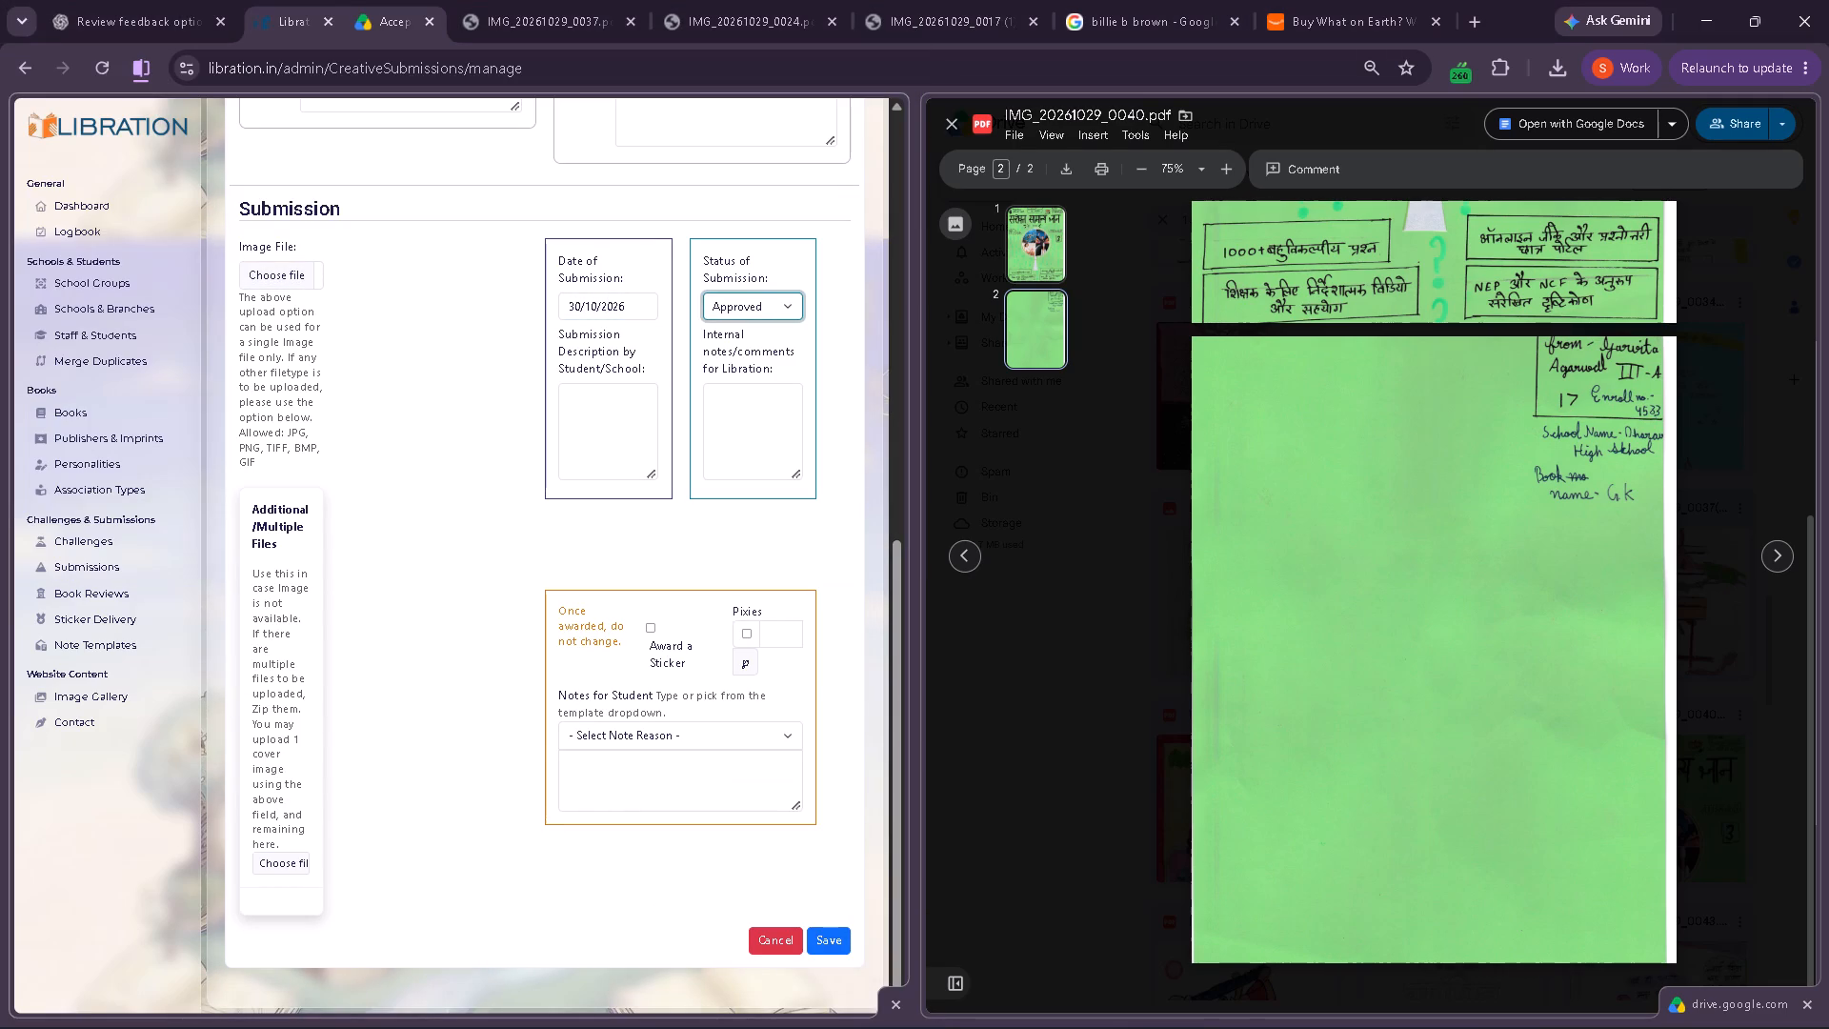
Award a sticker and 300 Pixies to the student, and save the submission.
left_click(665, 656)
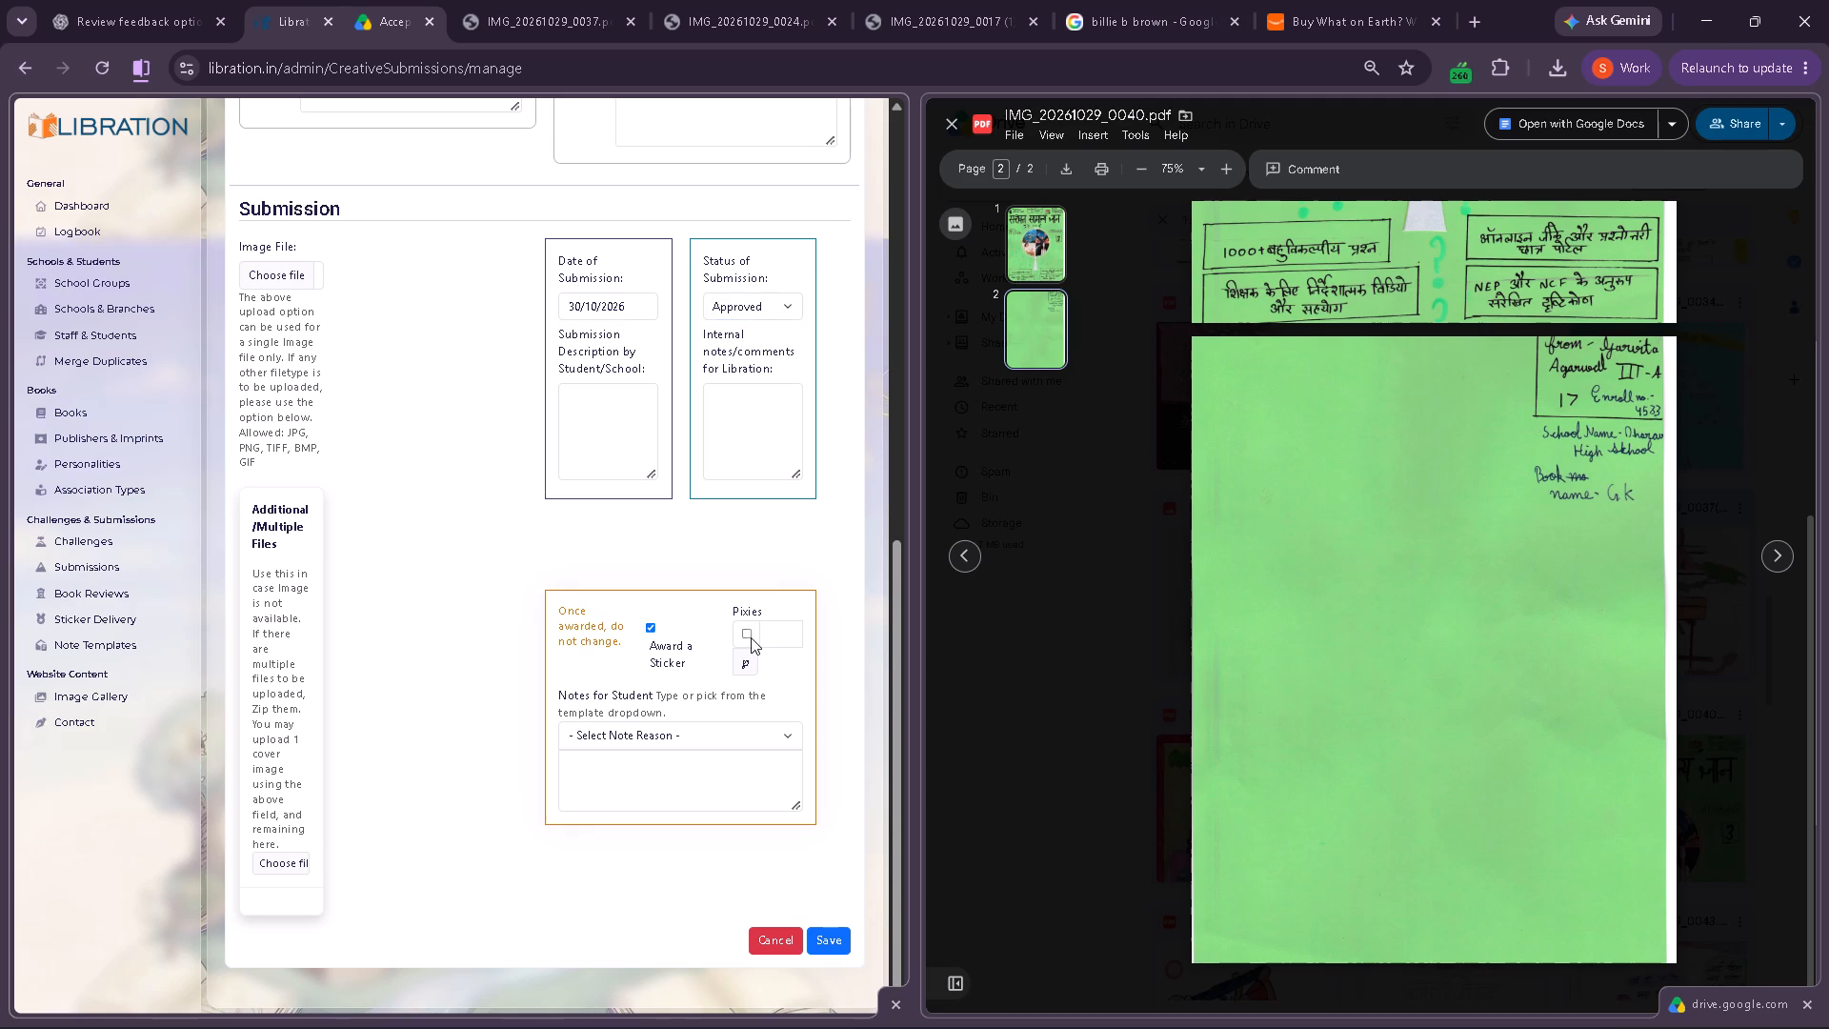
left_click(751, 637)
key("Tab")
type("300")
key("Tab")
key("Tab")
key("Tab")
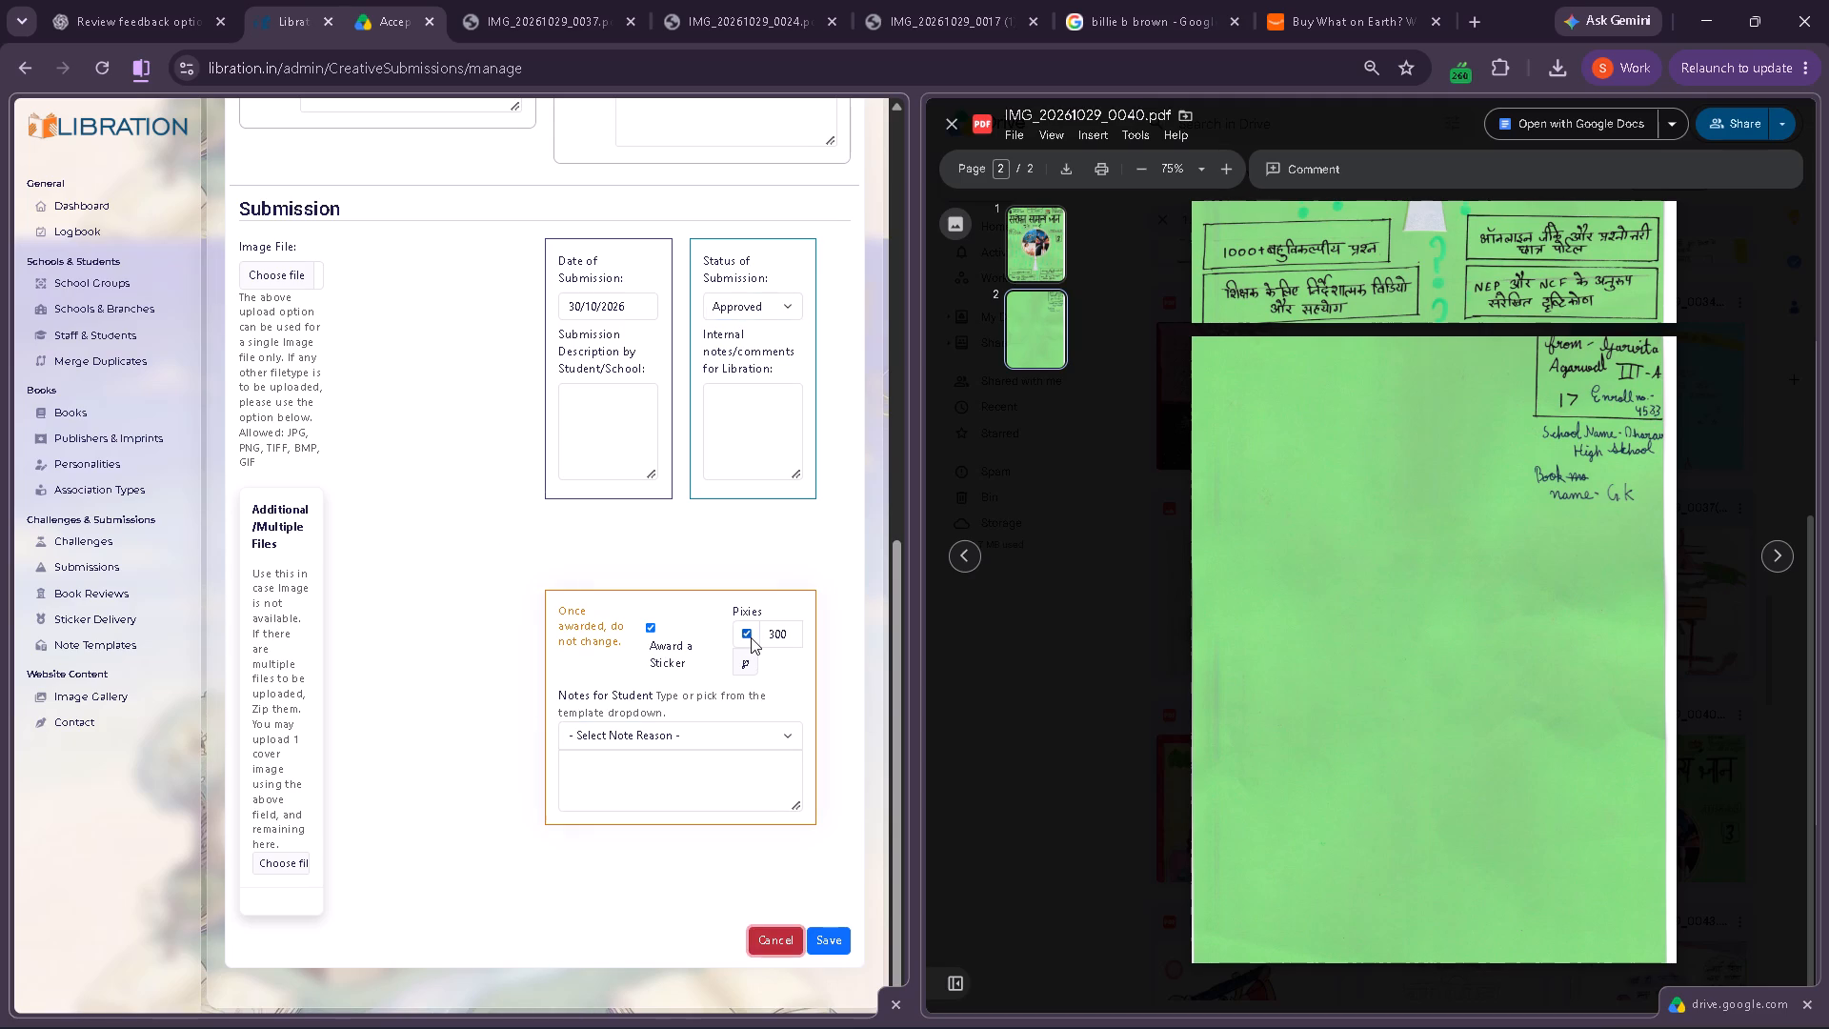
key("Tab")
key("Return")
Rename the scan in Drive as IMG_20261029_0040(done).pdf.
left_click(1050, 115)
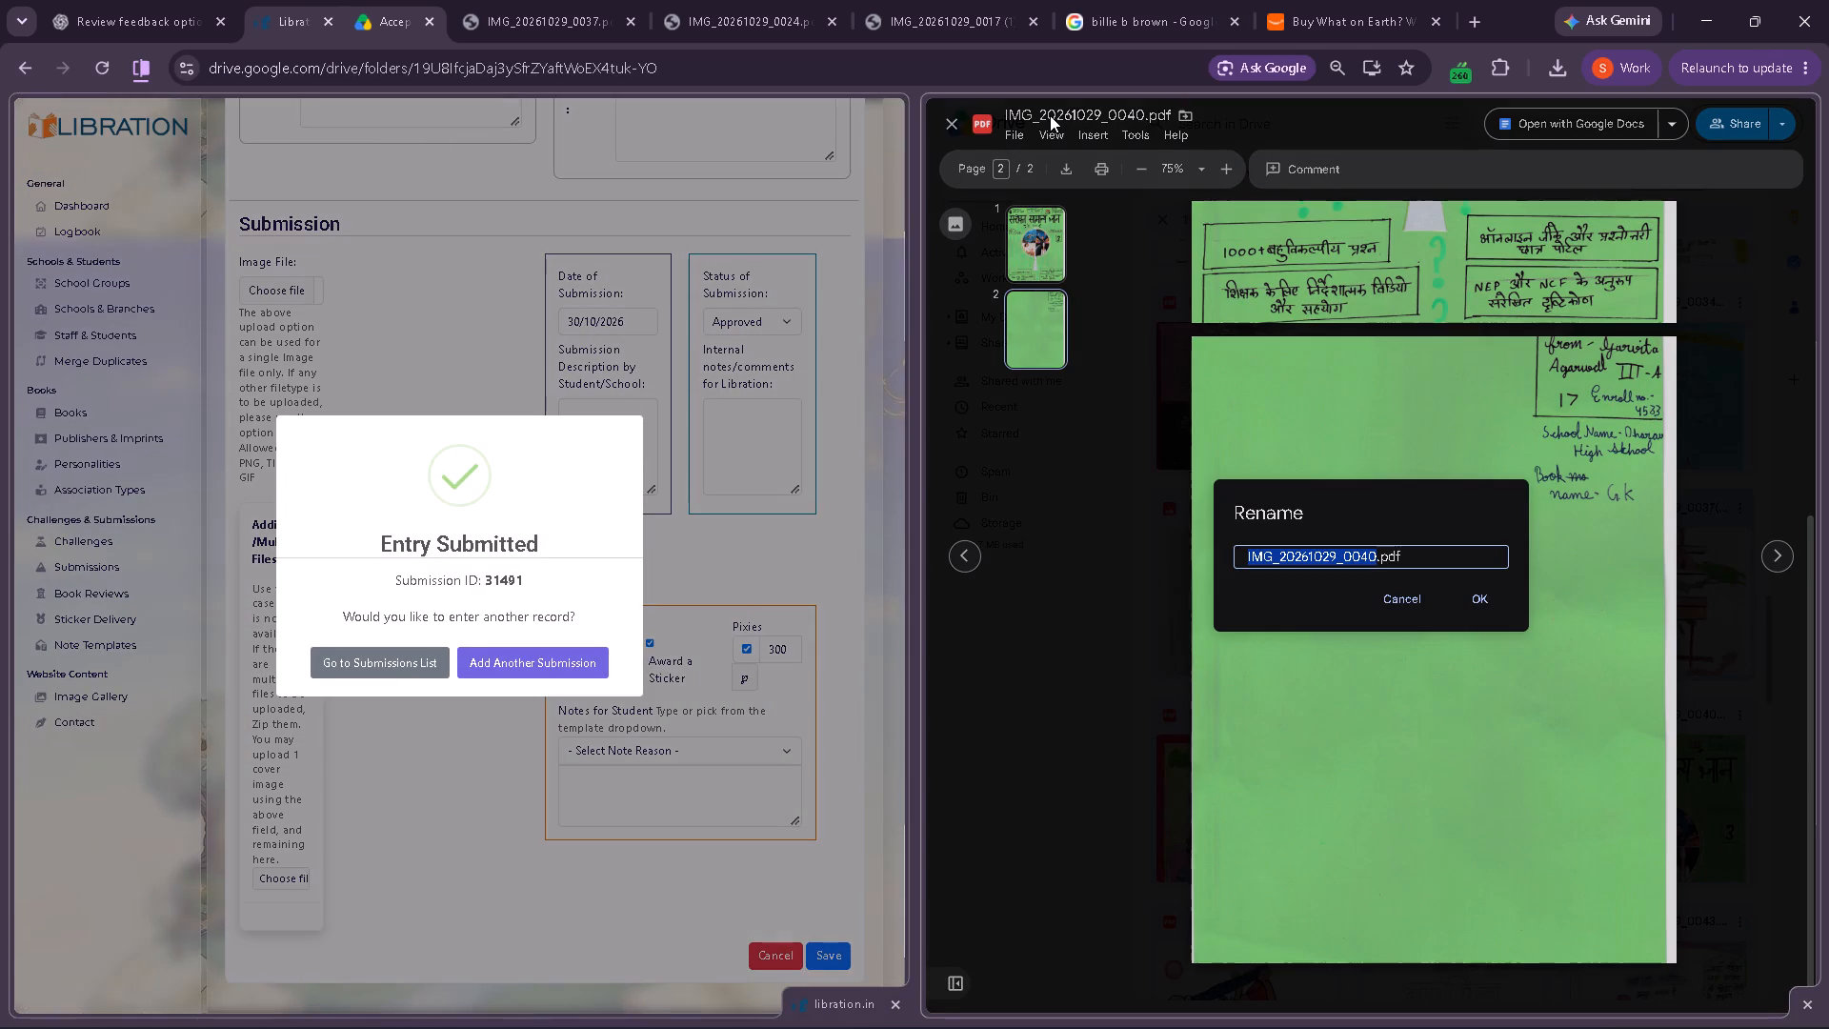
key("Right")
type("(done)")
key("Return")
Move on to the next scan, IMG_20261029_0041.pdf, and download it.
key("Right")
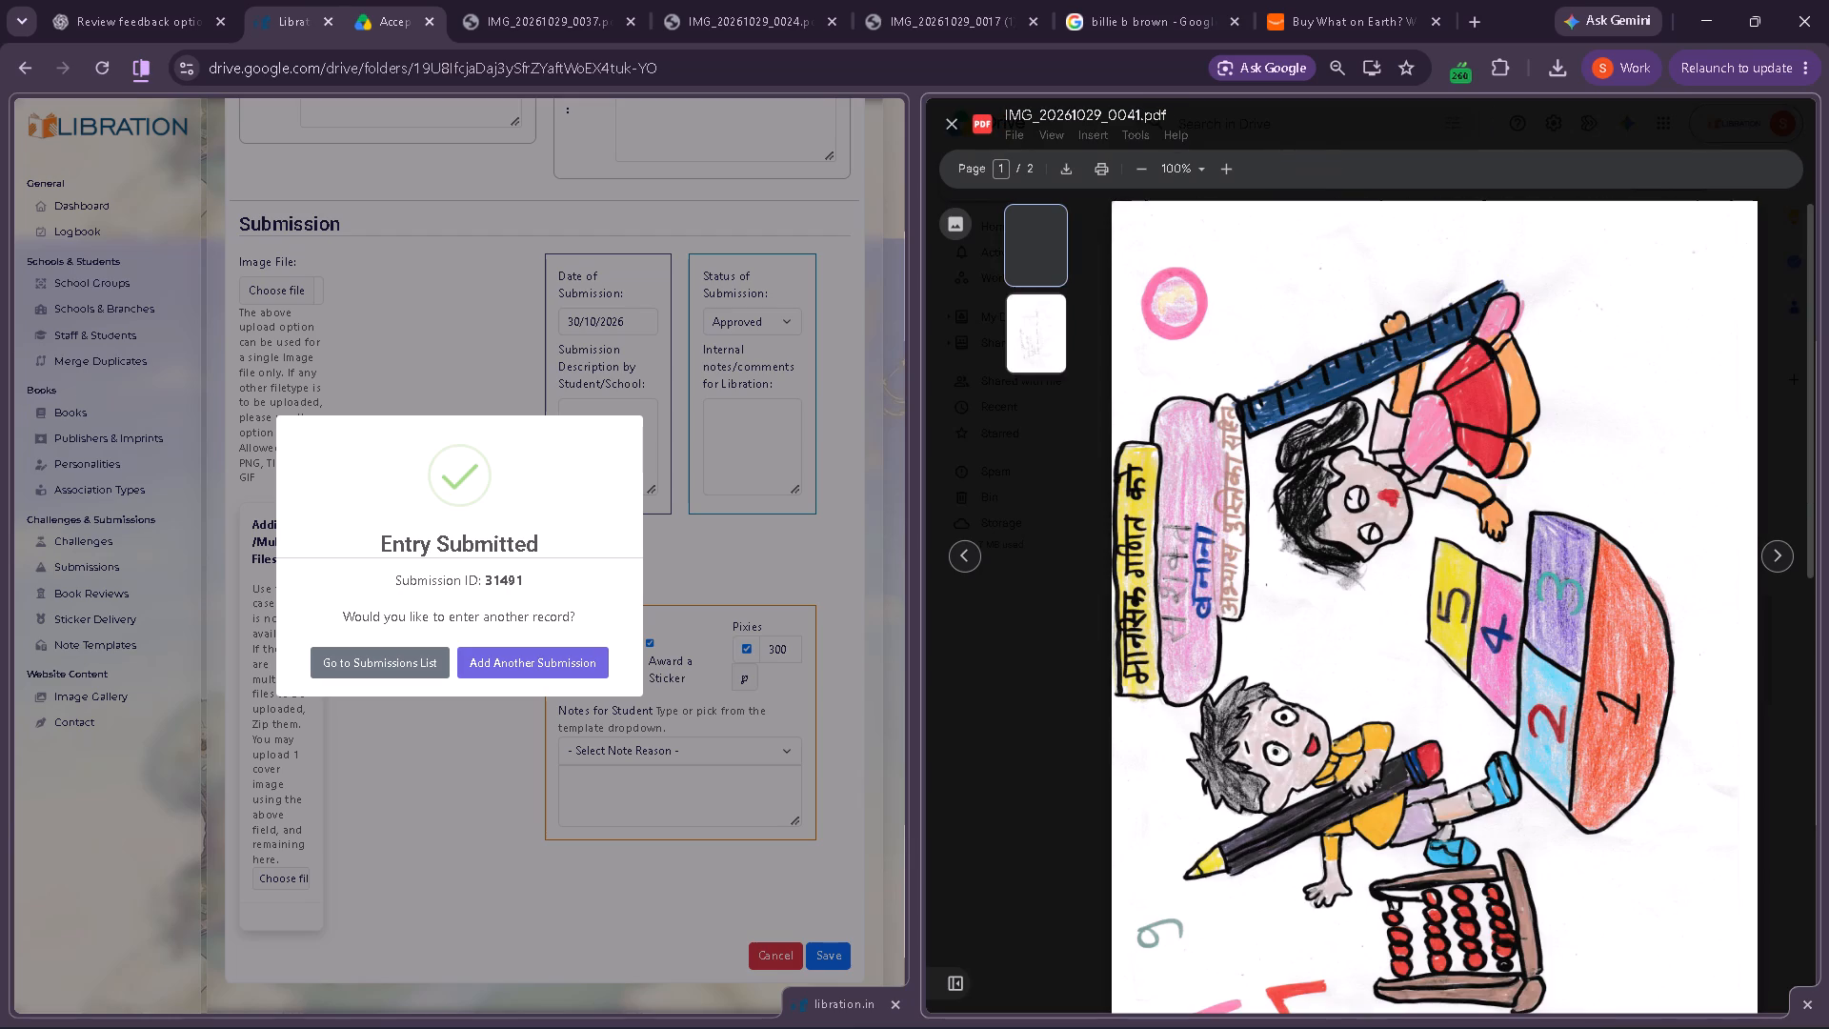
left_click(1071, 167)
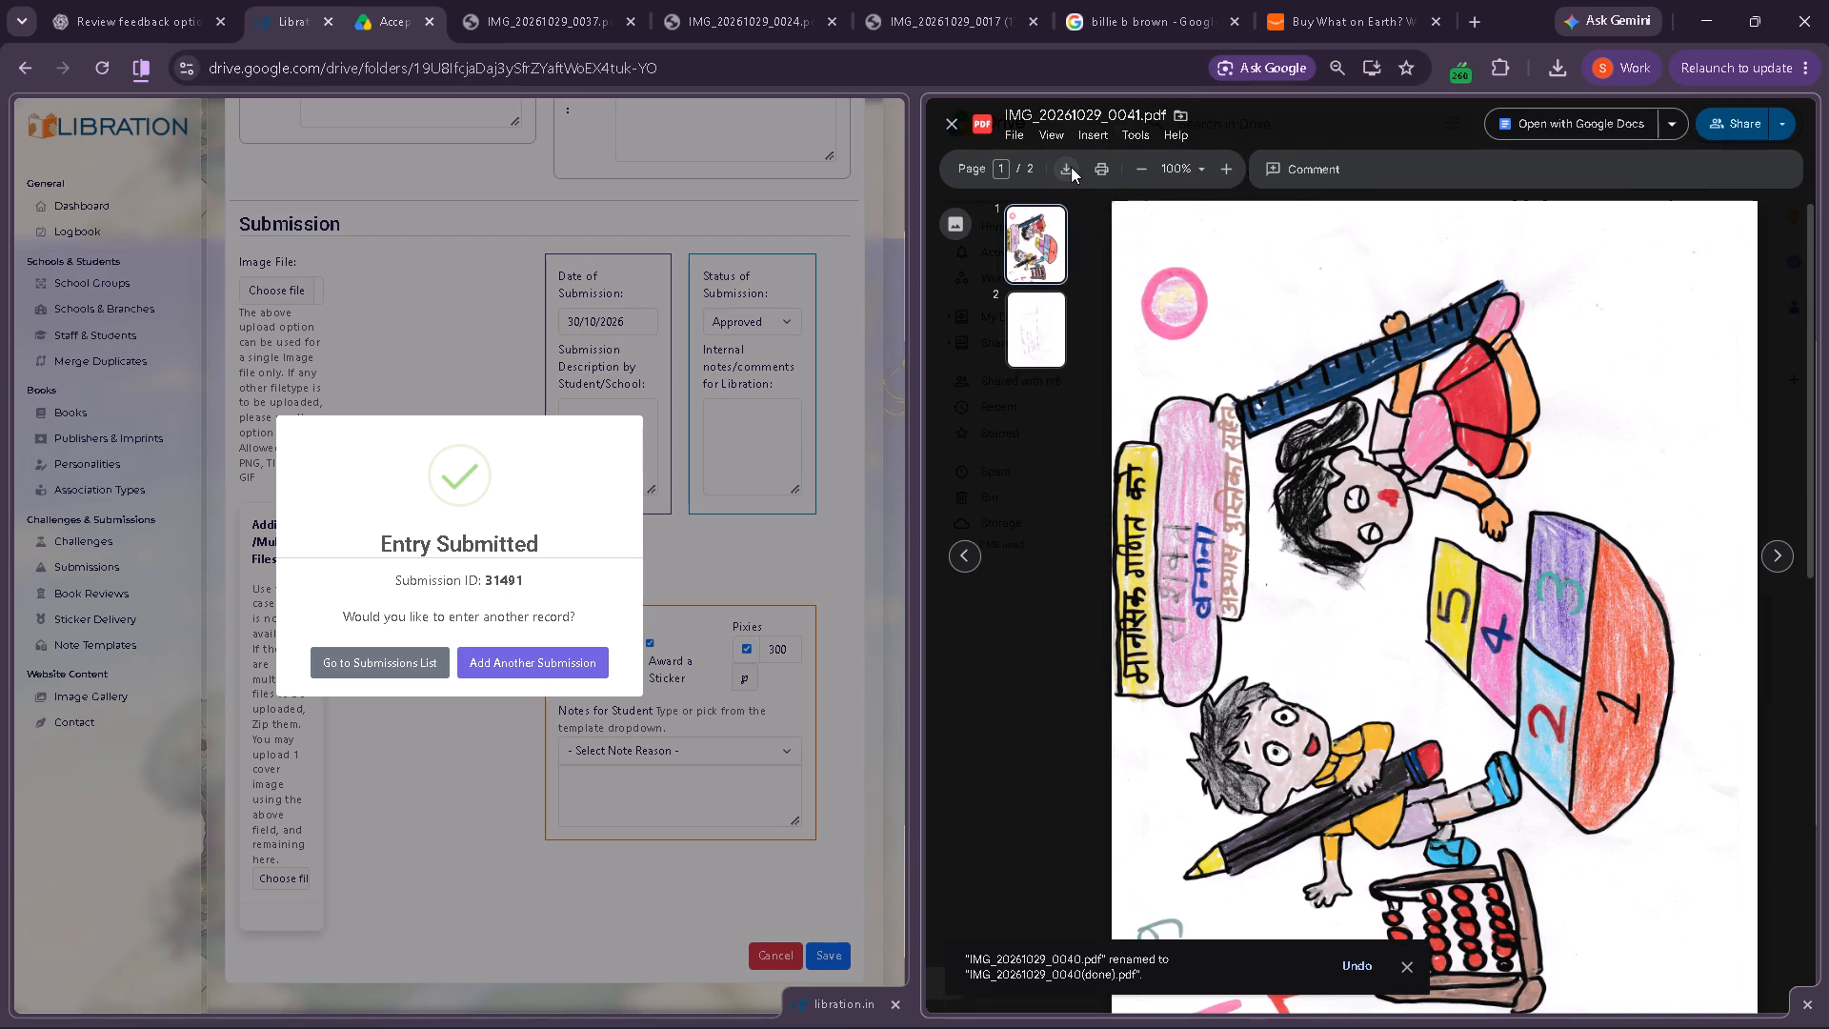
Start another submission record and search the existing students for the name on the scan's second page, Abhimanyu.
left_click(558, 655)
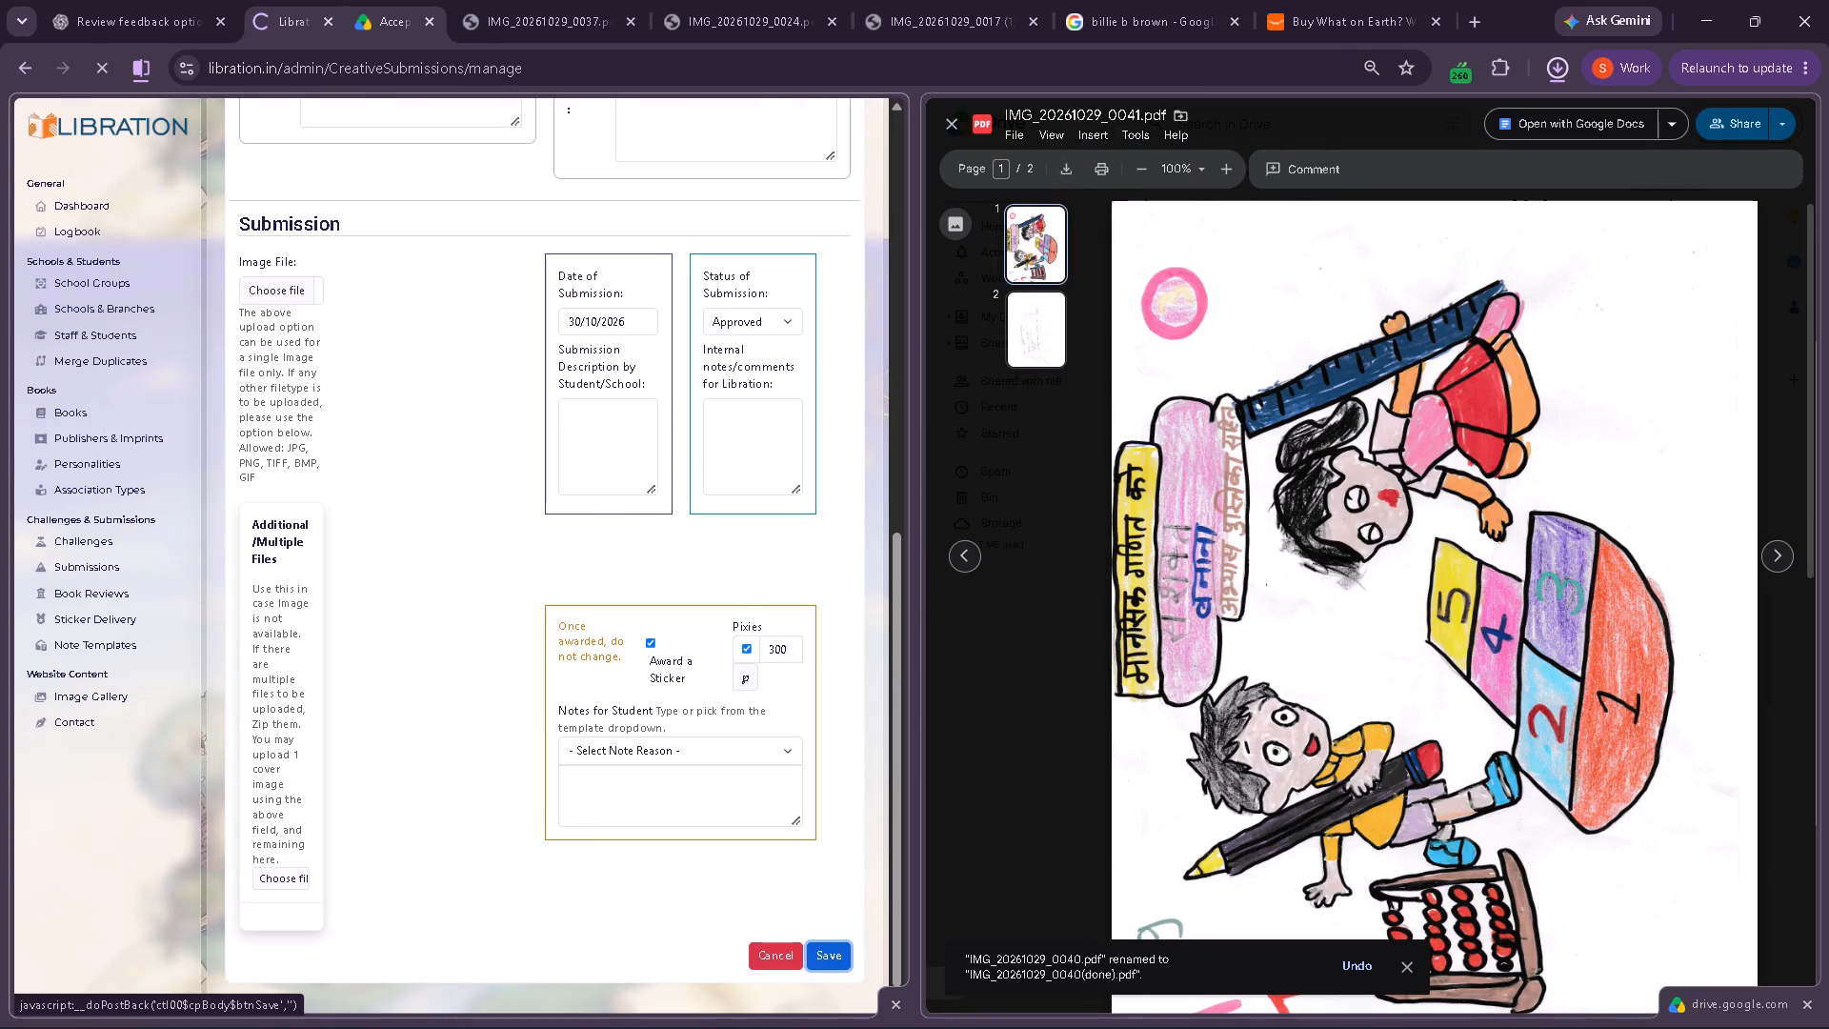
scroll(1398, 386, "down", 12)
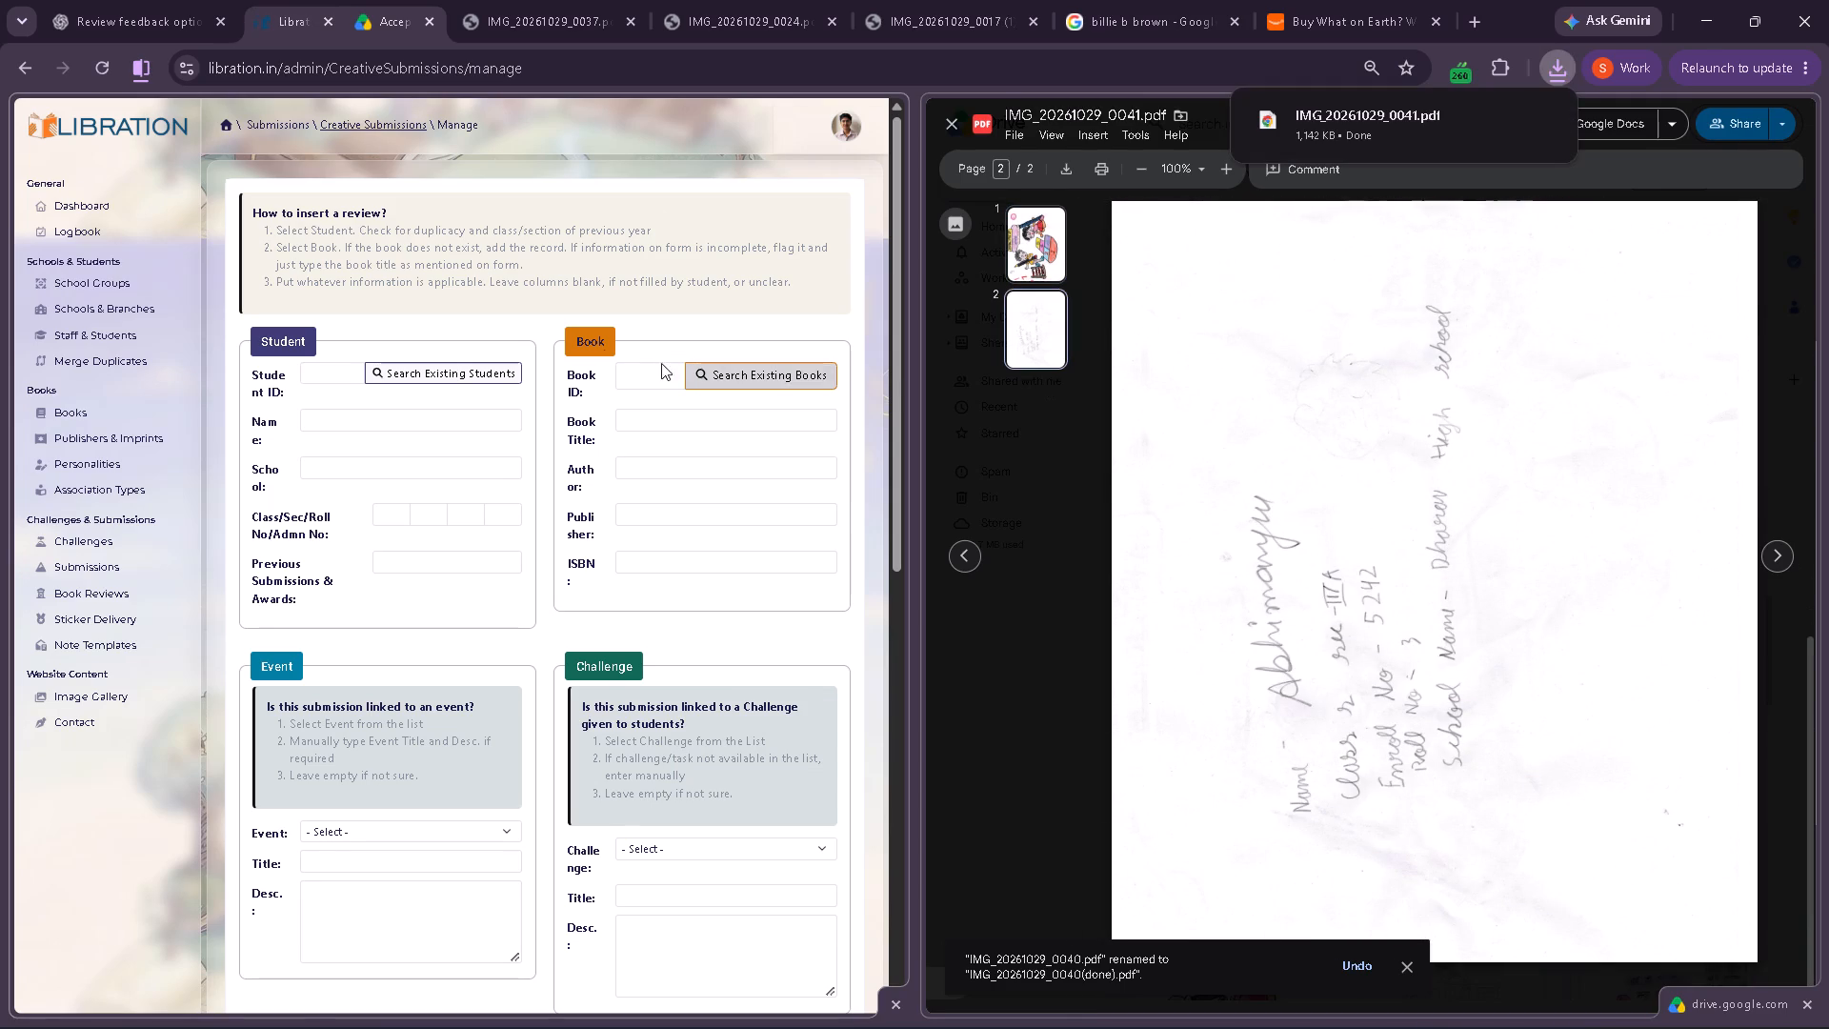
left_click(455, 361)
left_click(467, 245)
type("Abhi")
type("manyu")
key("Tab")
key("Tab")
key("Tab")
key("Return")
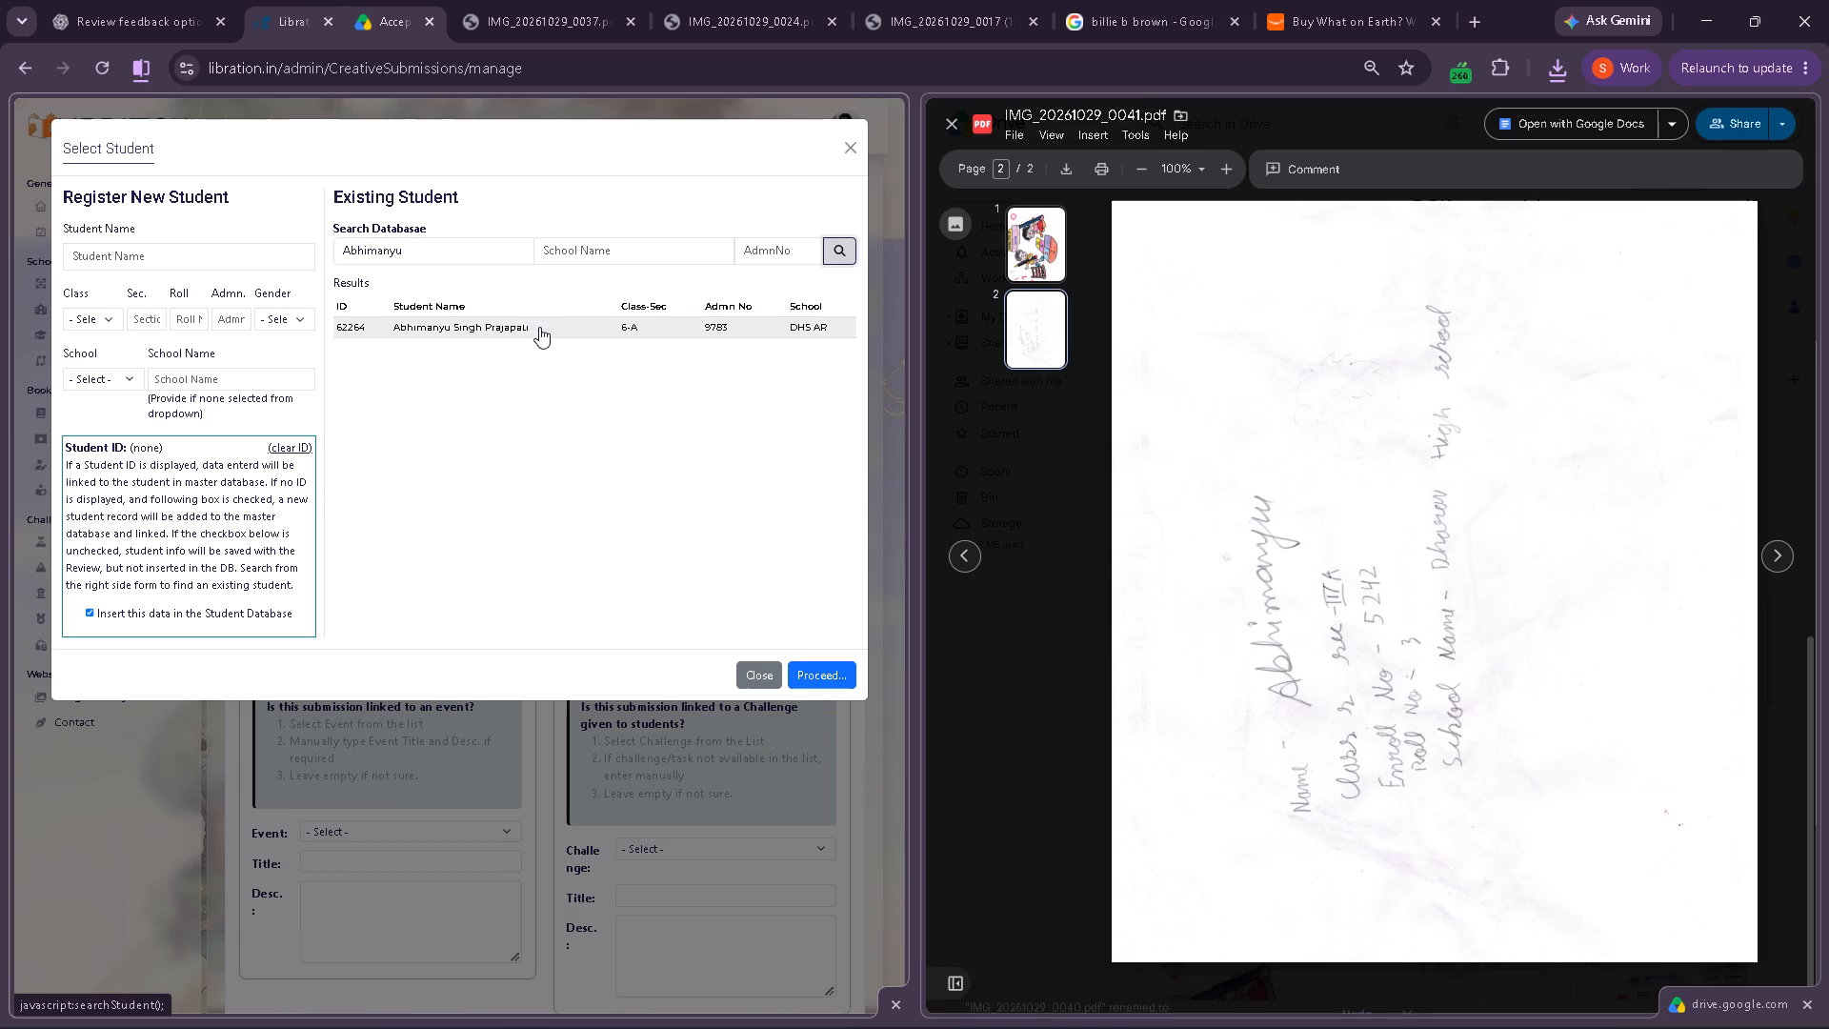
Move the name Abhimanyu from the student search into the new student registration's name.
left_click(469, 252)
key("ctrl+a")
key("ctrl+x")
left_click(232, 258, "ctrl")
key("ctrl+c")
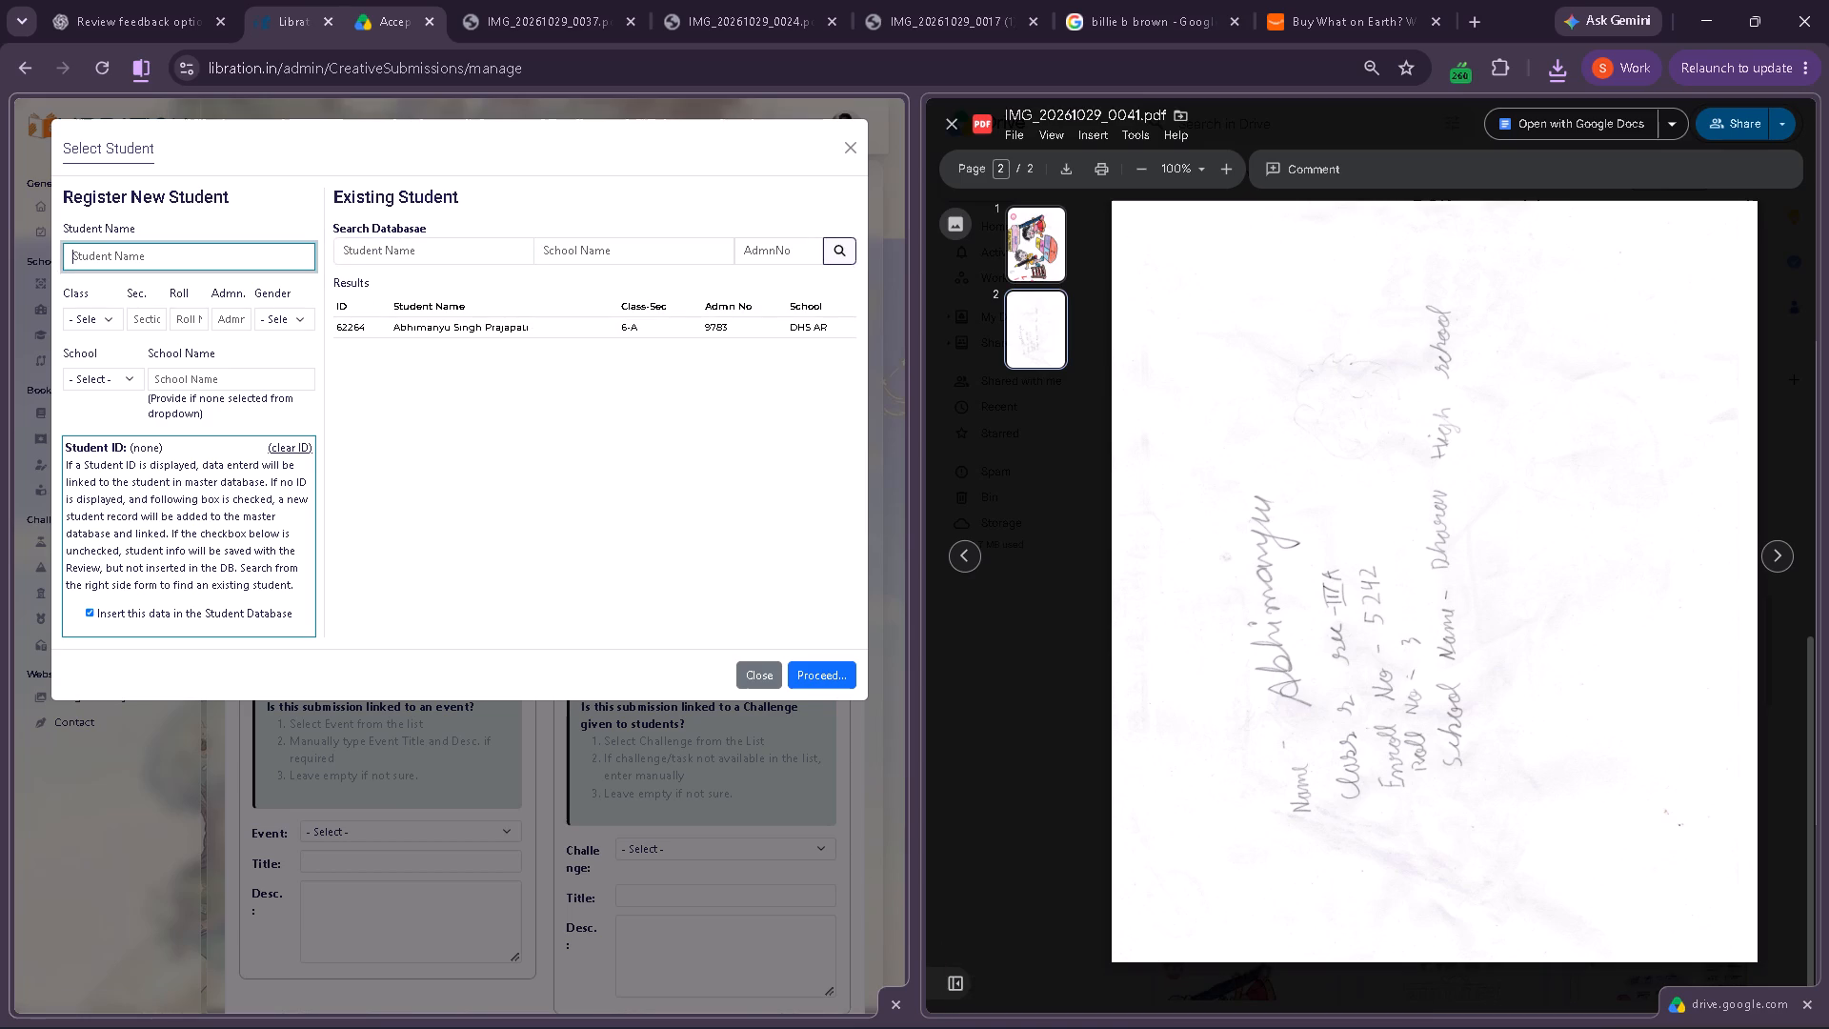
key("ctrl+v")
Open the downloaded IMG_20261029_0041.pdf and close the three older scan PDFs.
left_click(1551, 64)
left_click(1423, 151)
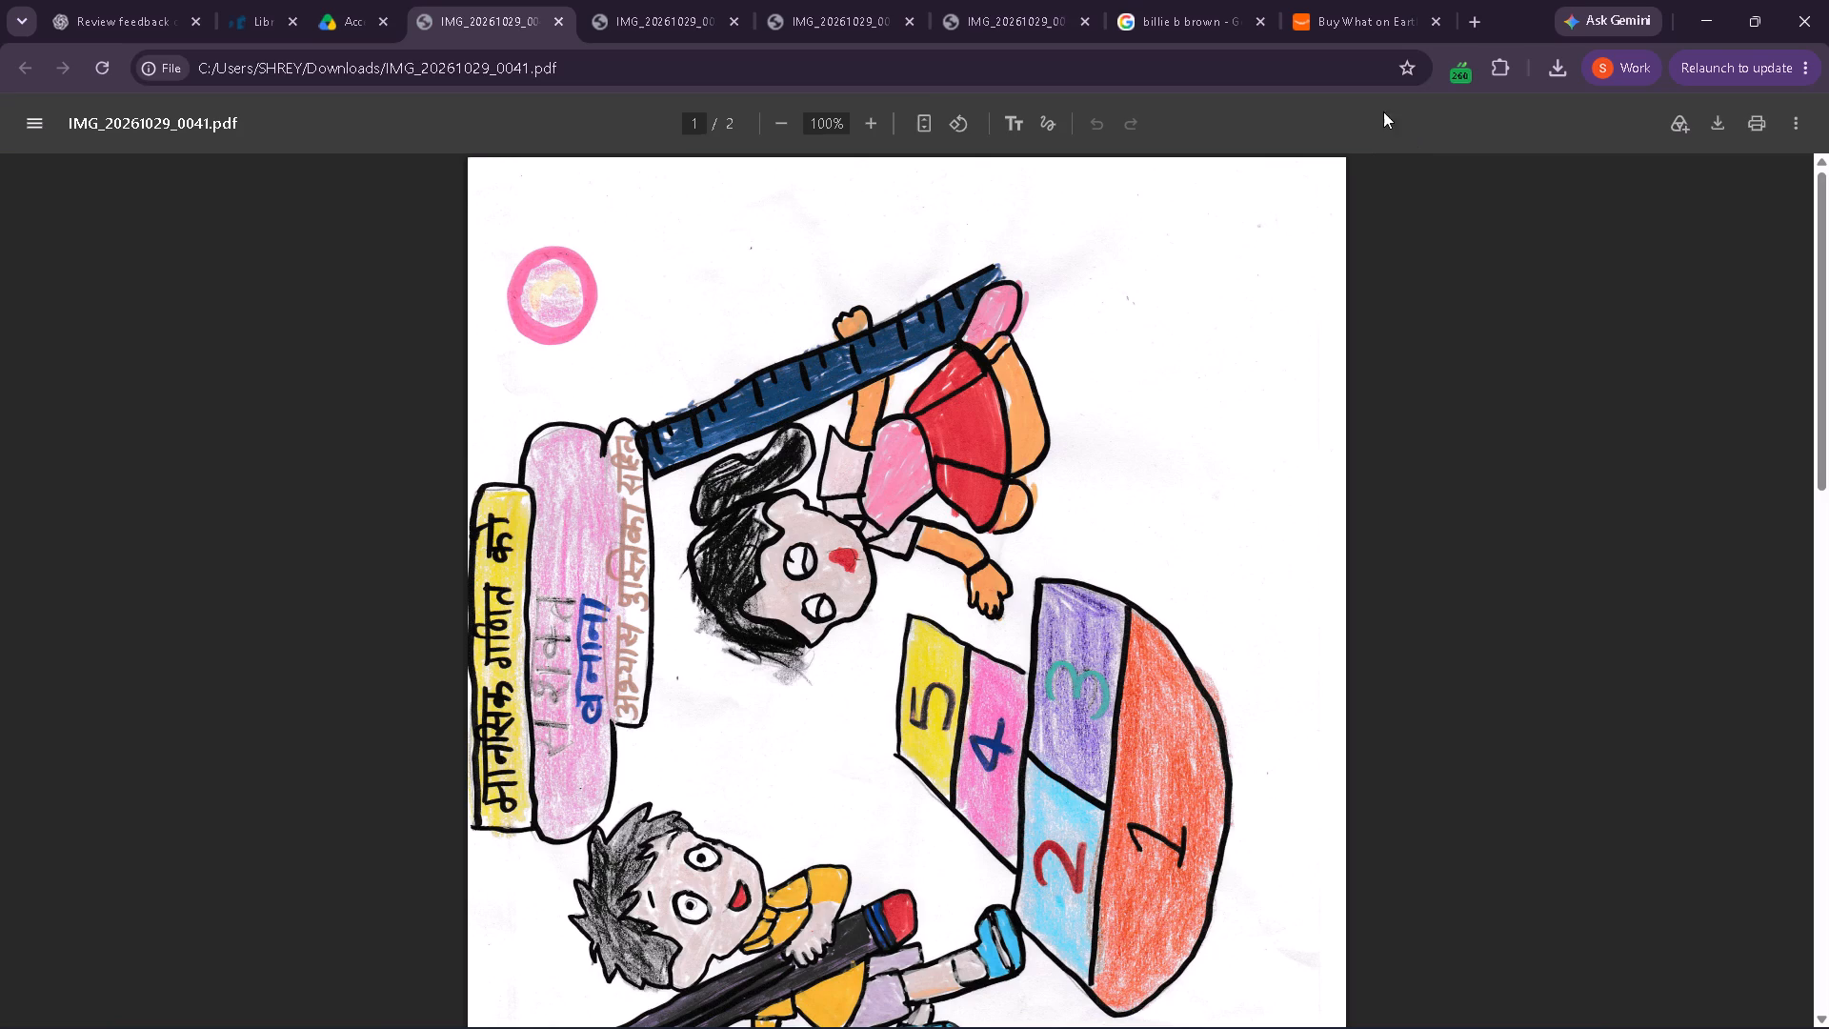
left_click(1084, 26)
left_click(905, 18)
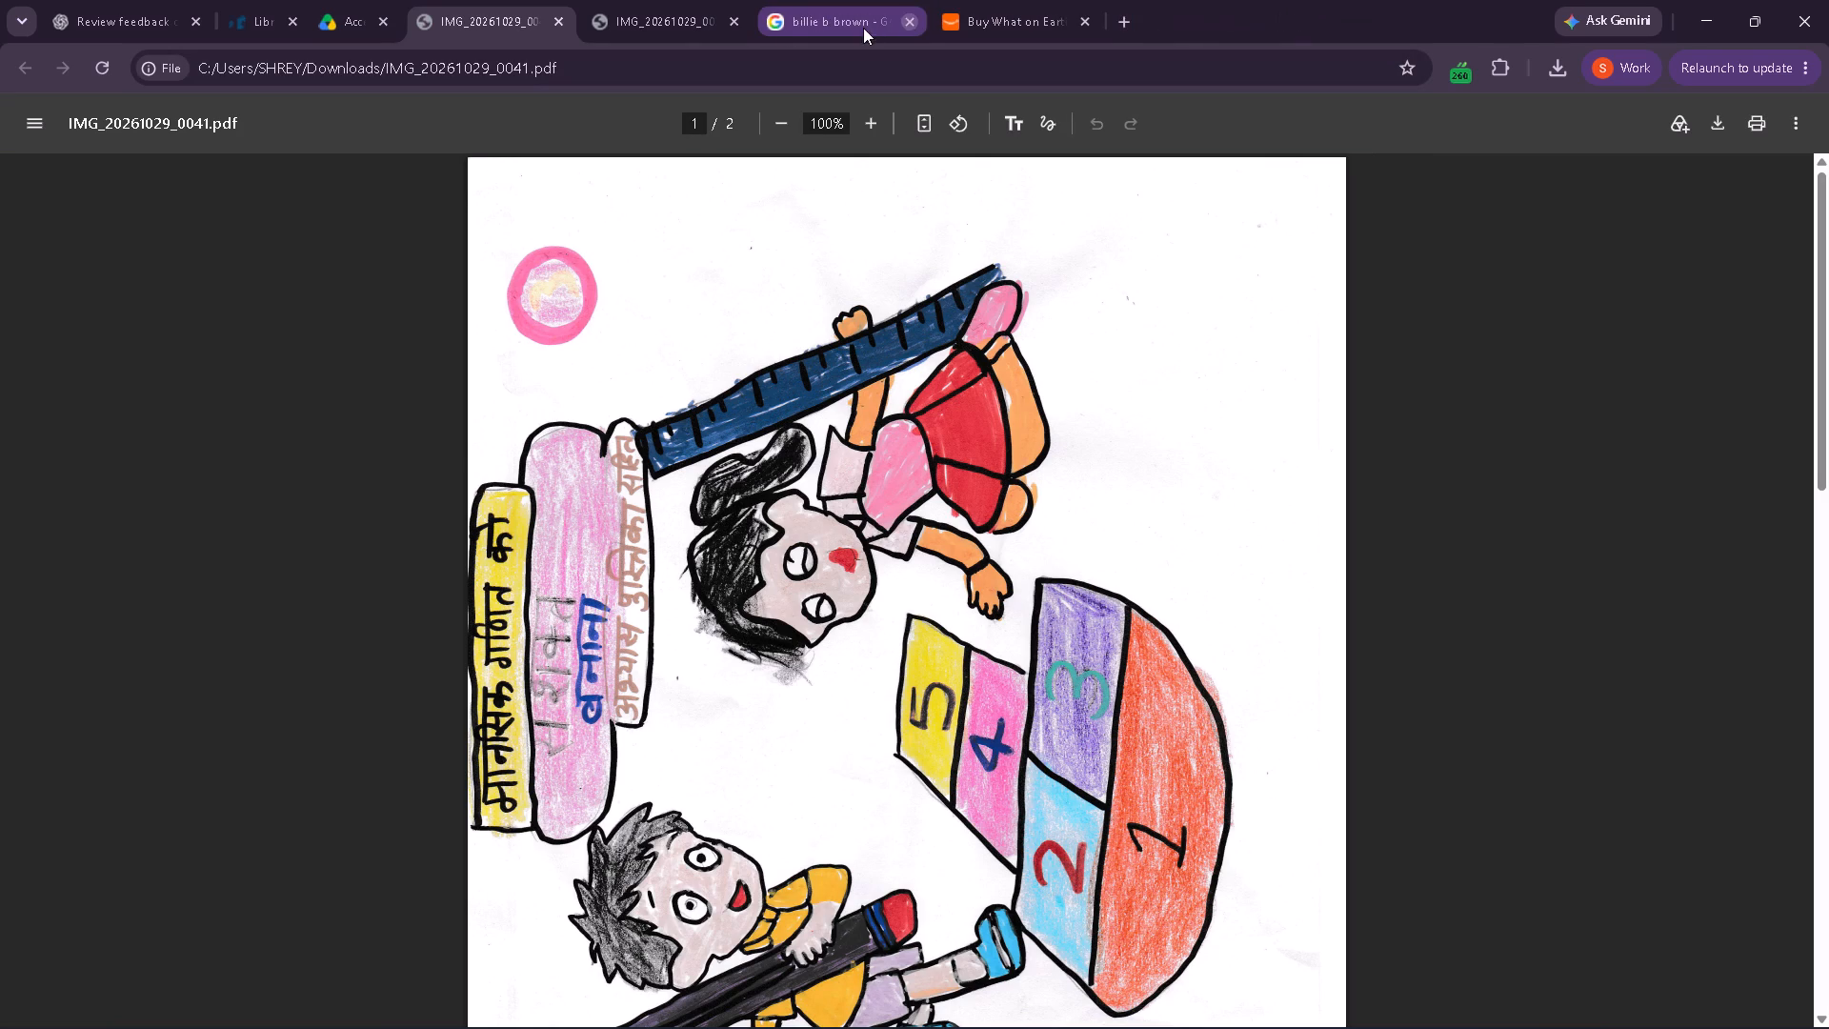
left_click(739, 20)
Rotate the IMG_20261029_0041.pdf scan so the artwork stands upright.
left_click(958, 119)
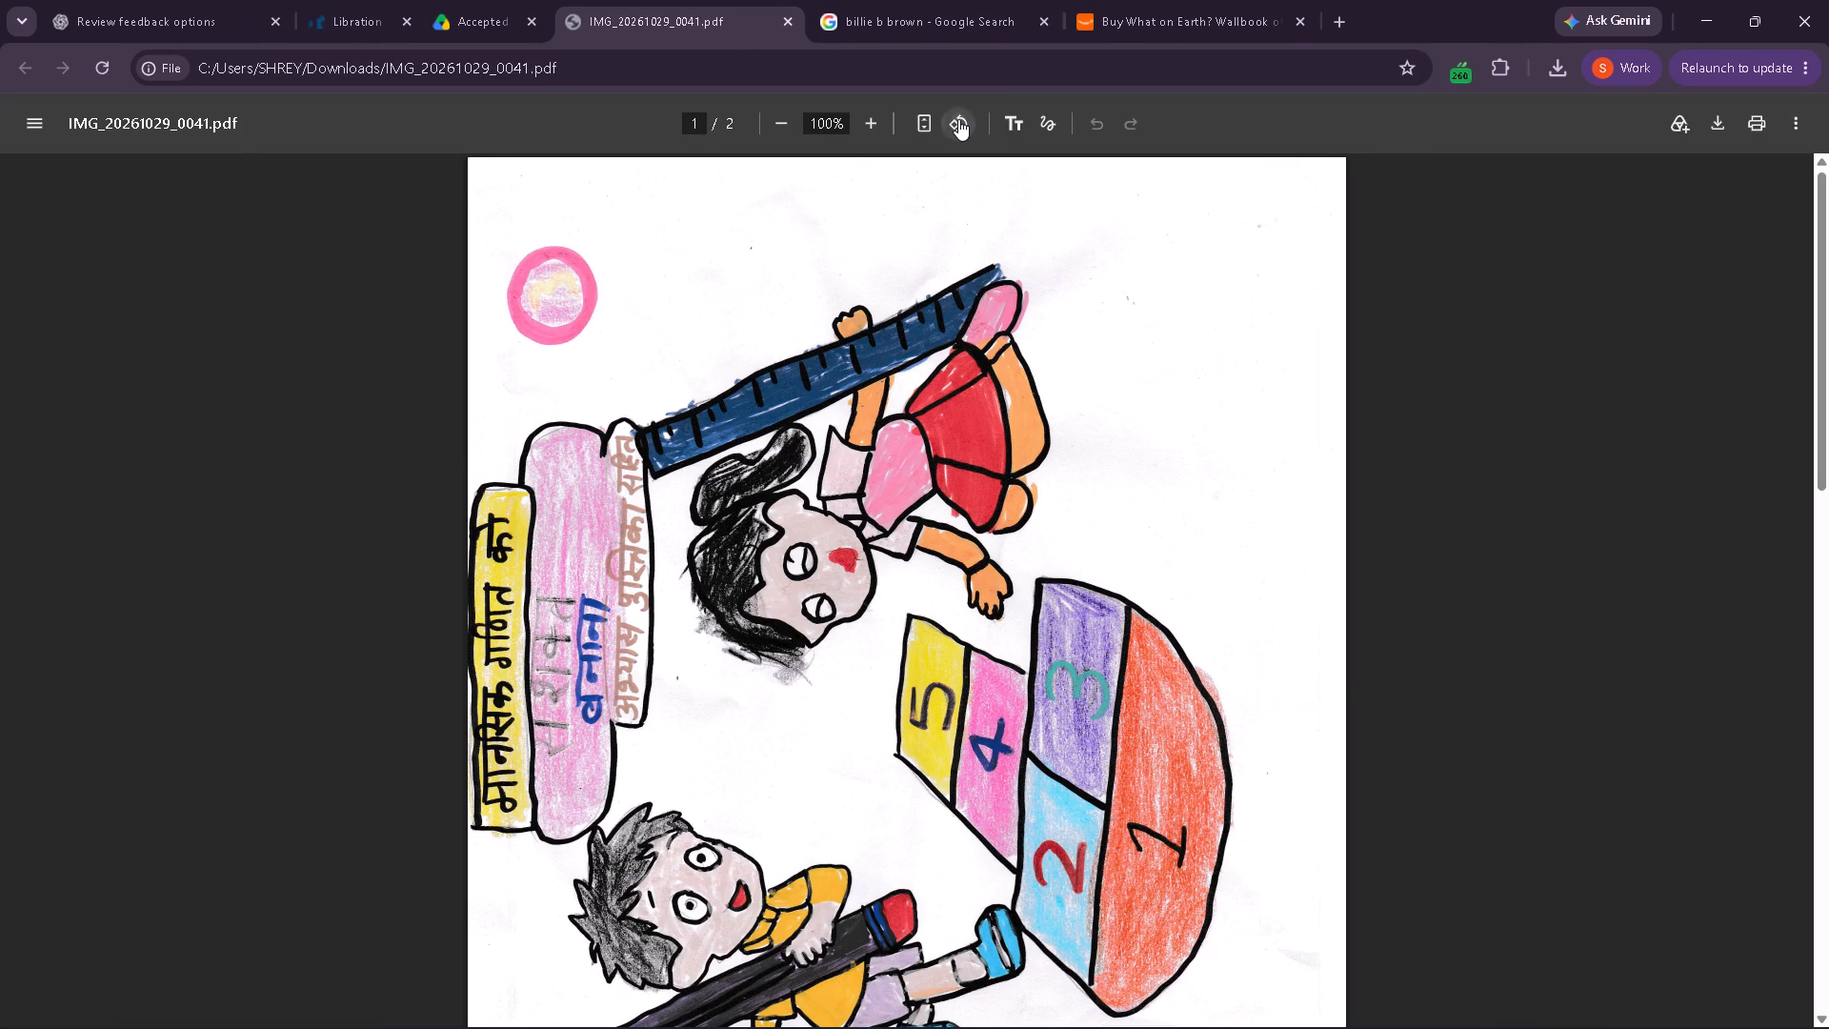
left_click(958, 119)
left_click(958, 119)
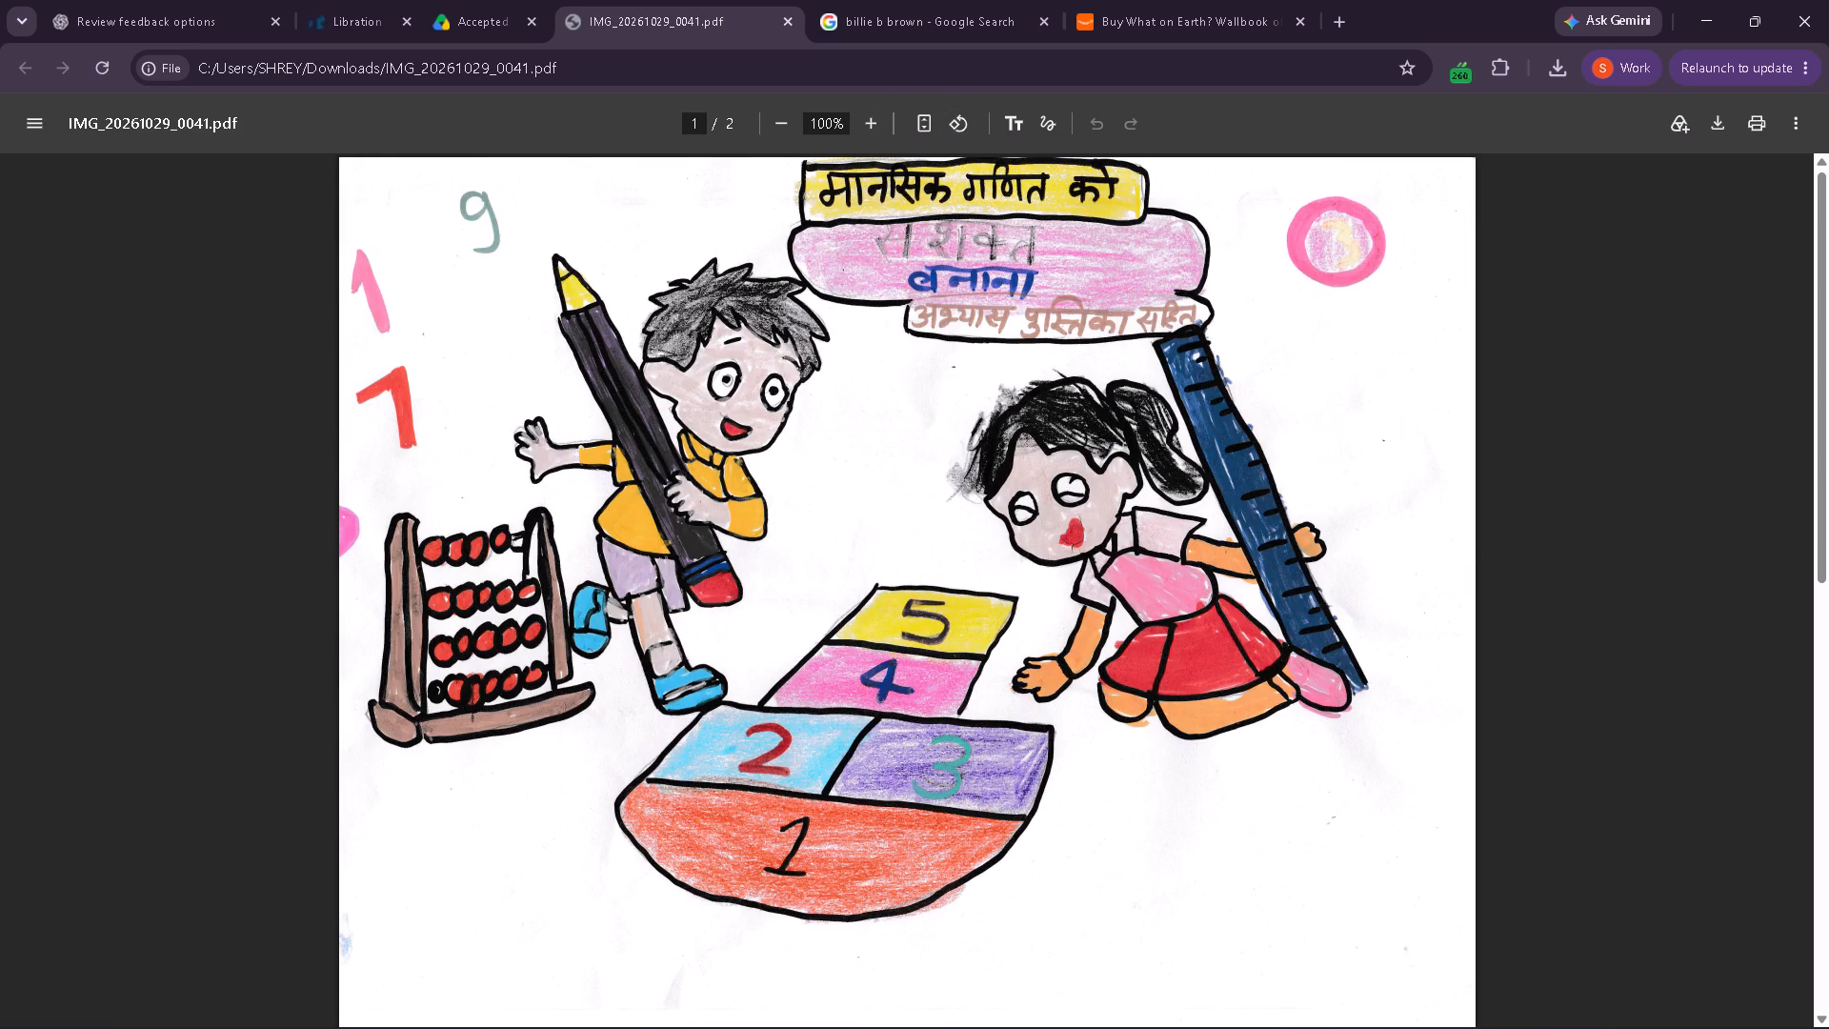
Capture a screenshot of the full upright artwork on page 1 of IMG_20261029_0041.pdf.
left_click(774, 123)
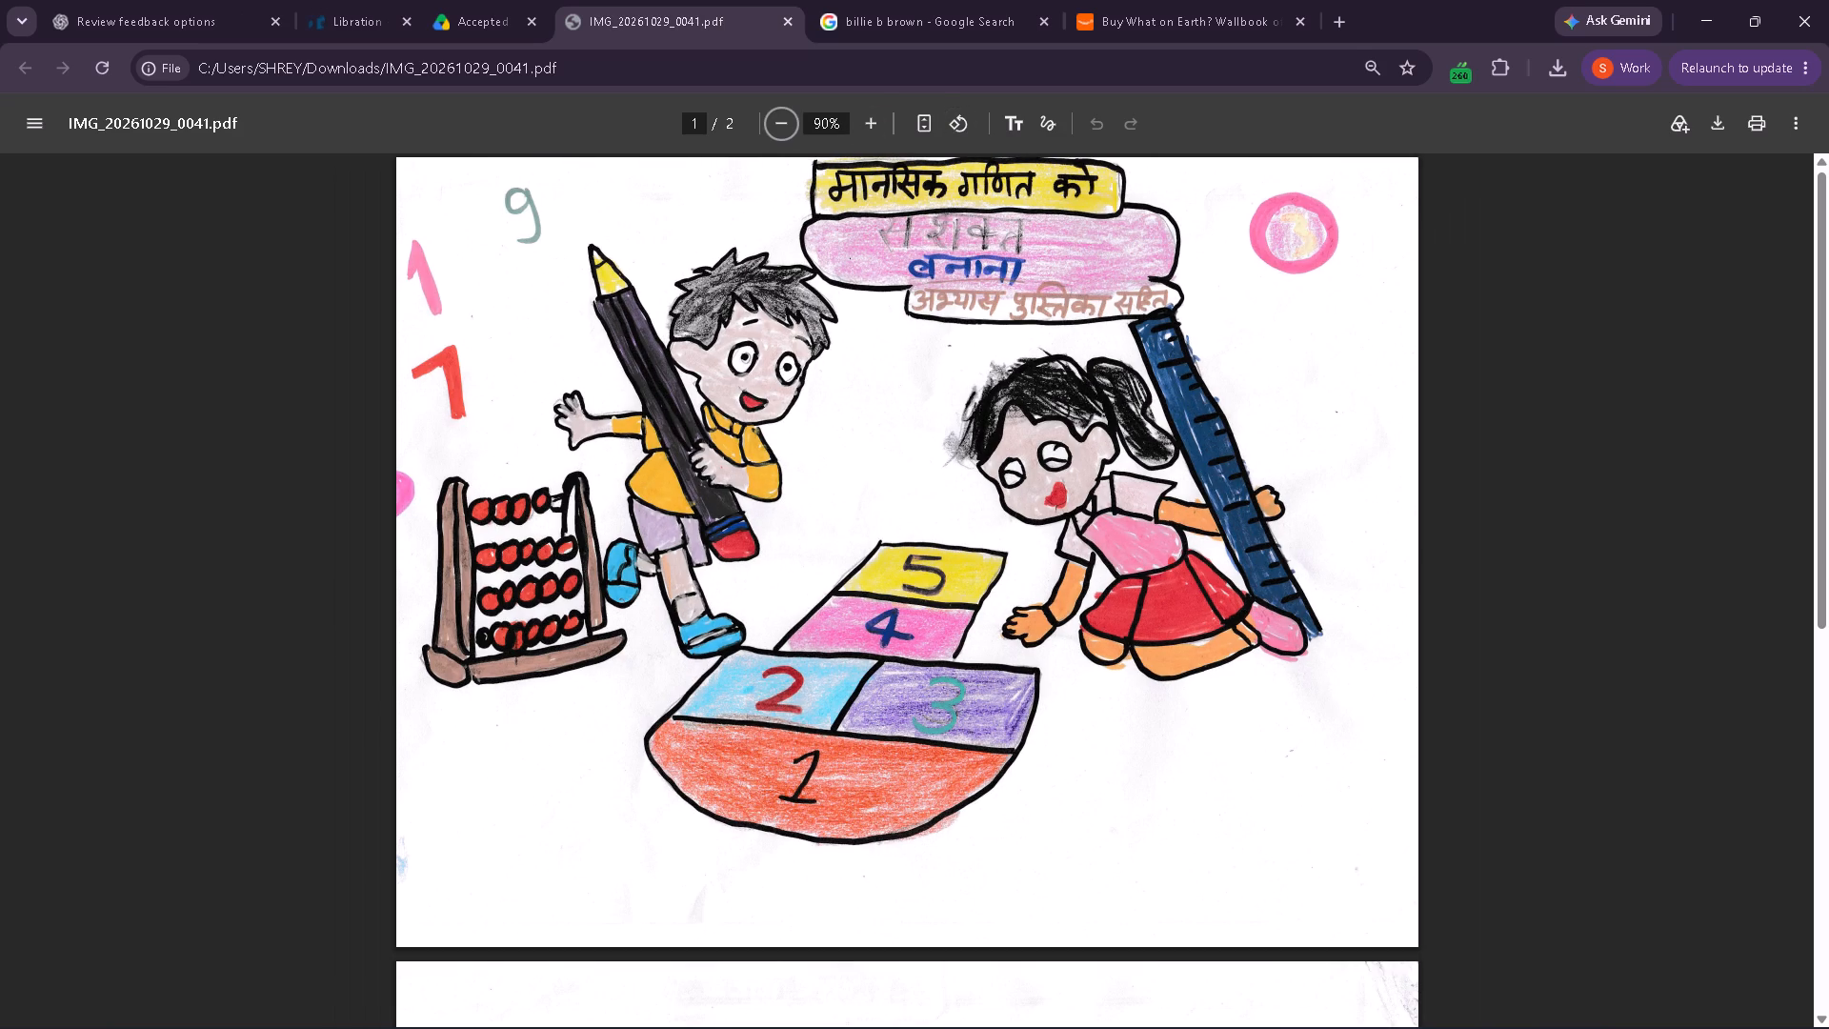
key("shift+super+s")
left_click_drag(396, 157, 1379, 898)
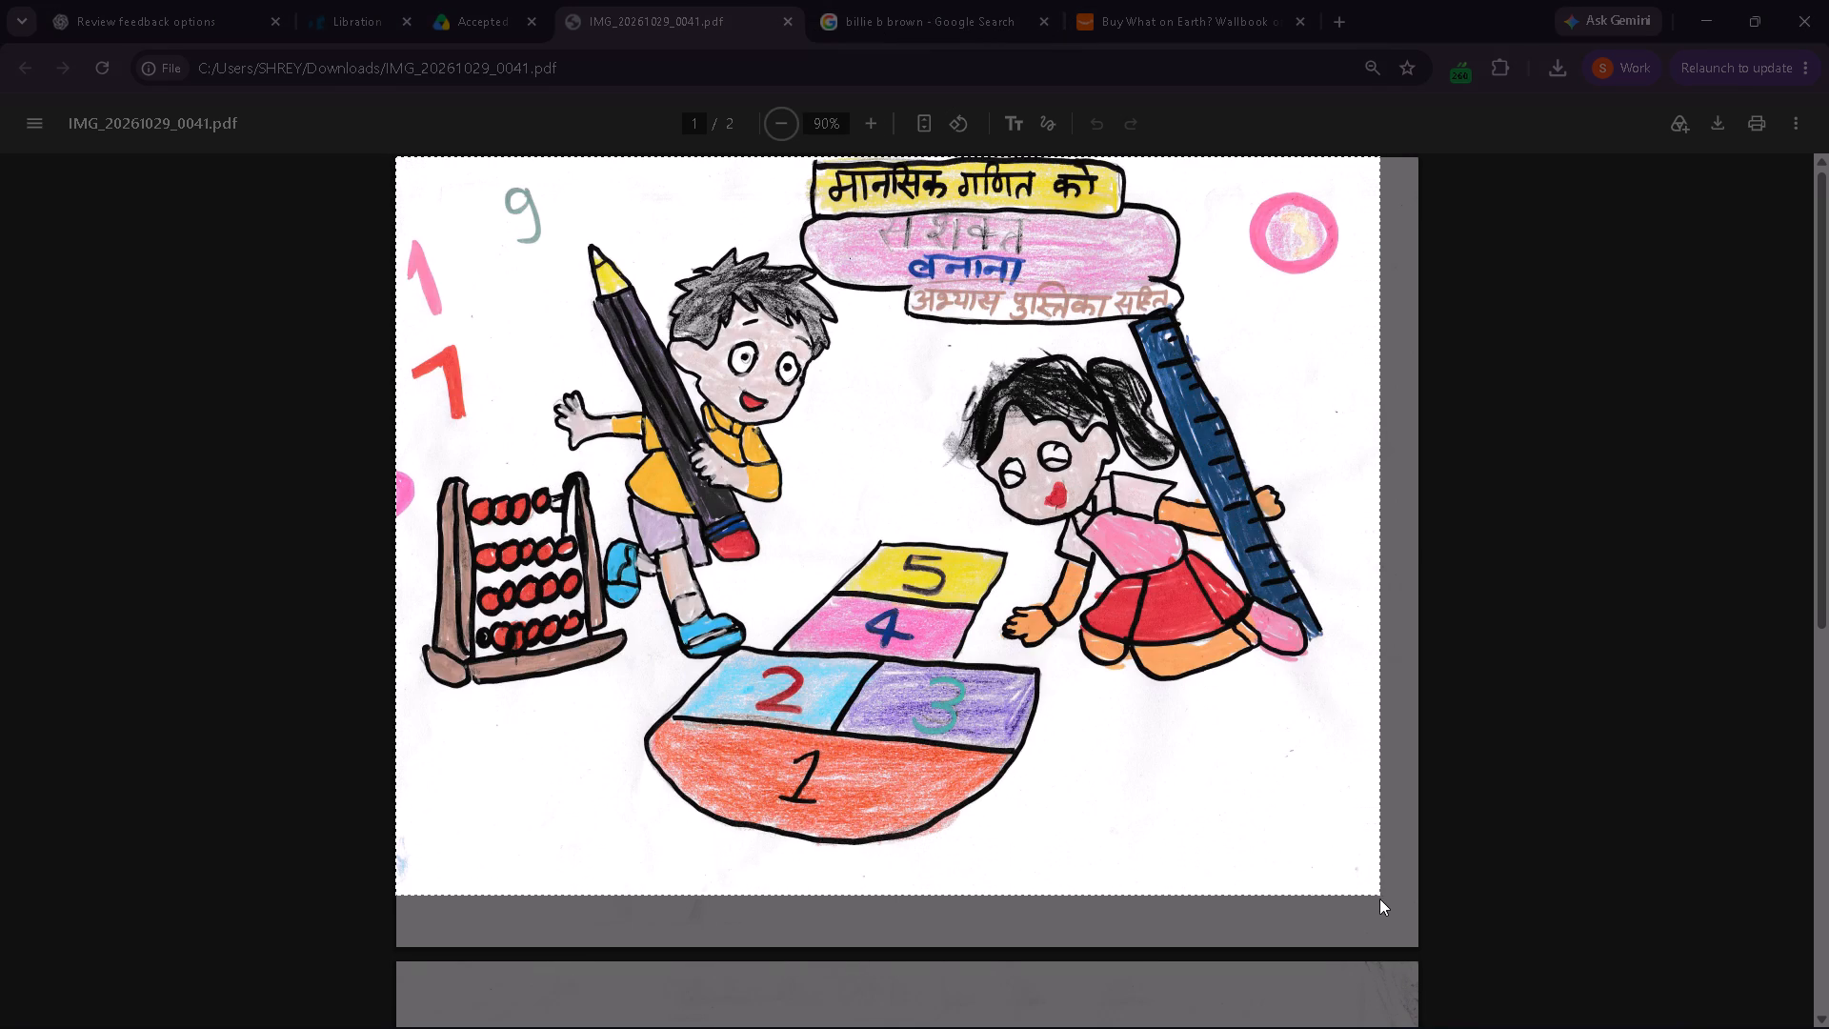
left_click_drag(1379, 898, 1419, 948)
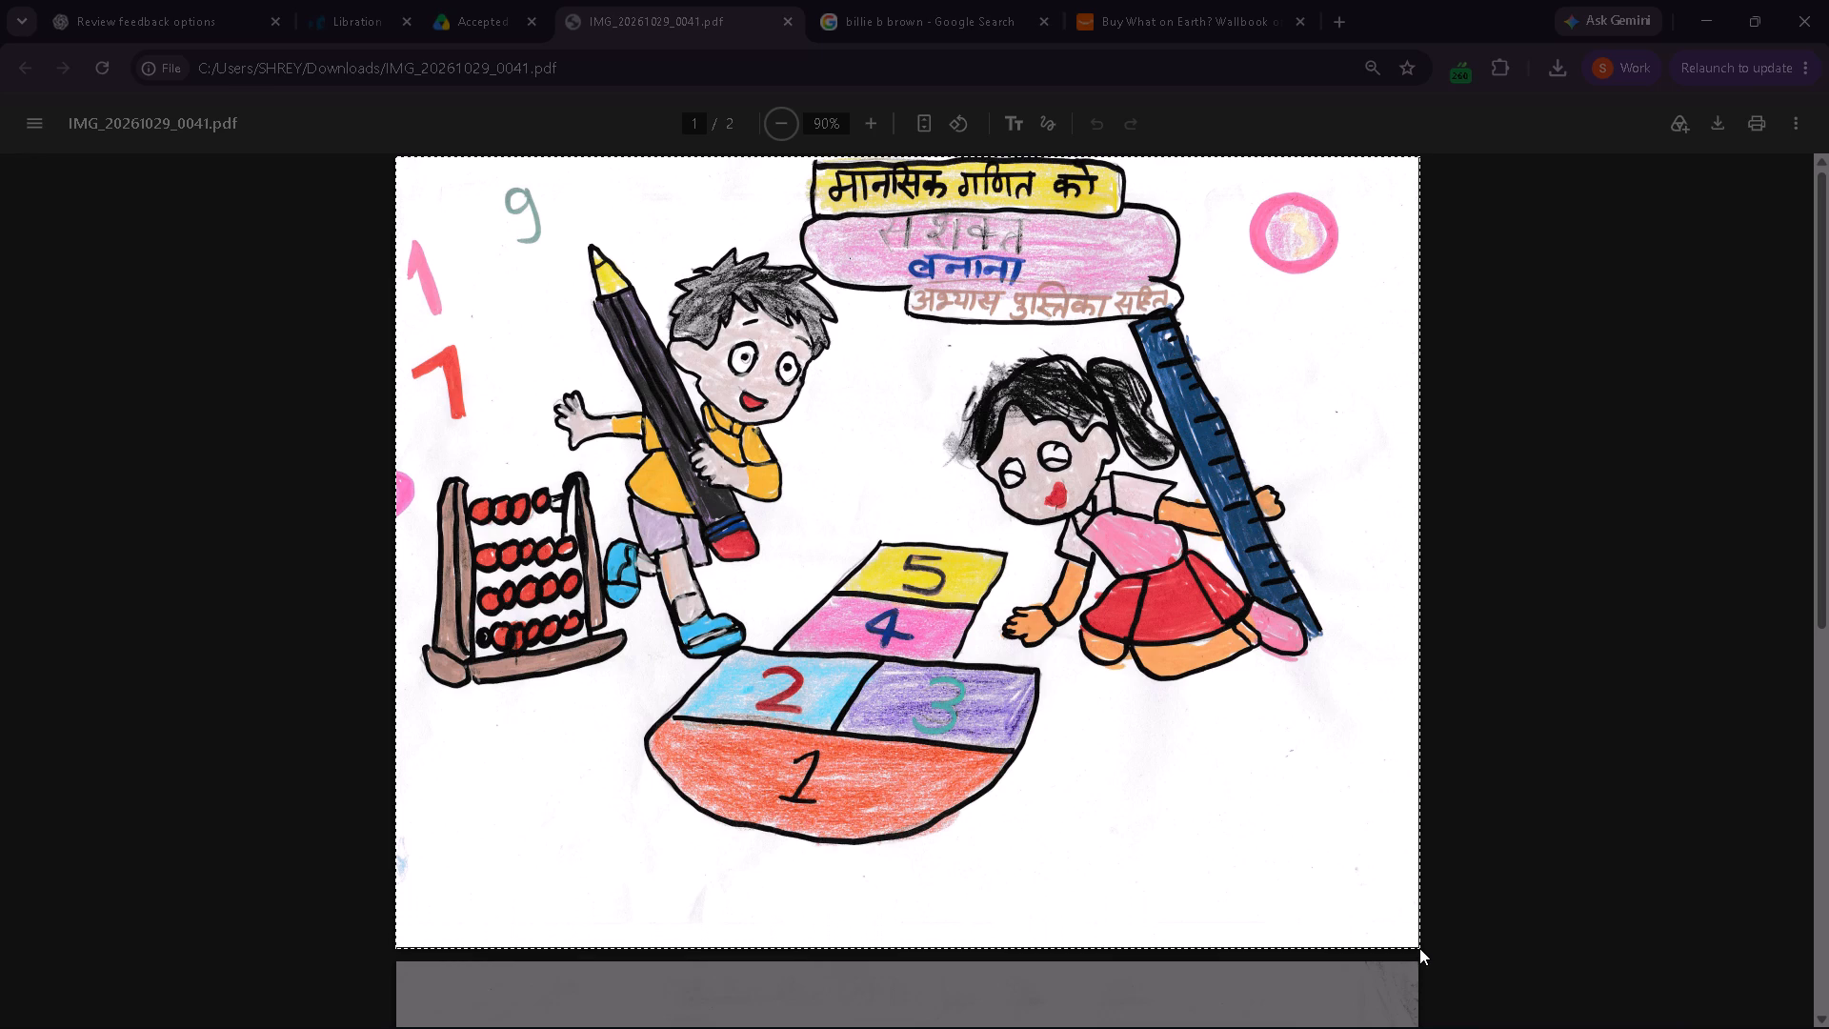
left_click_drag(1419, 948, 1417, 944)
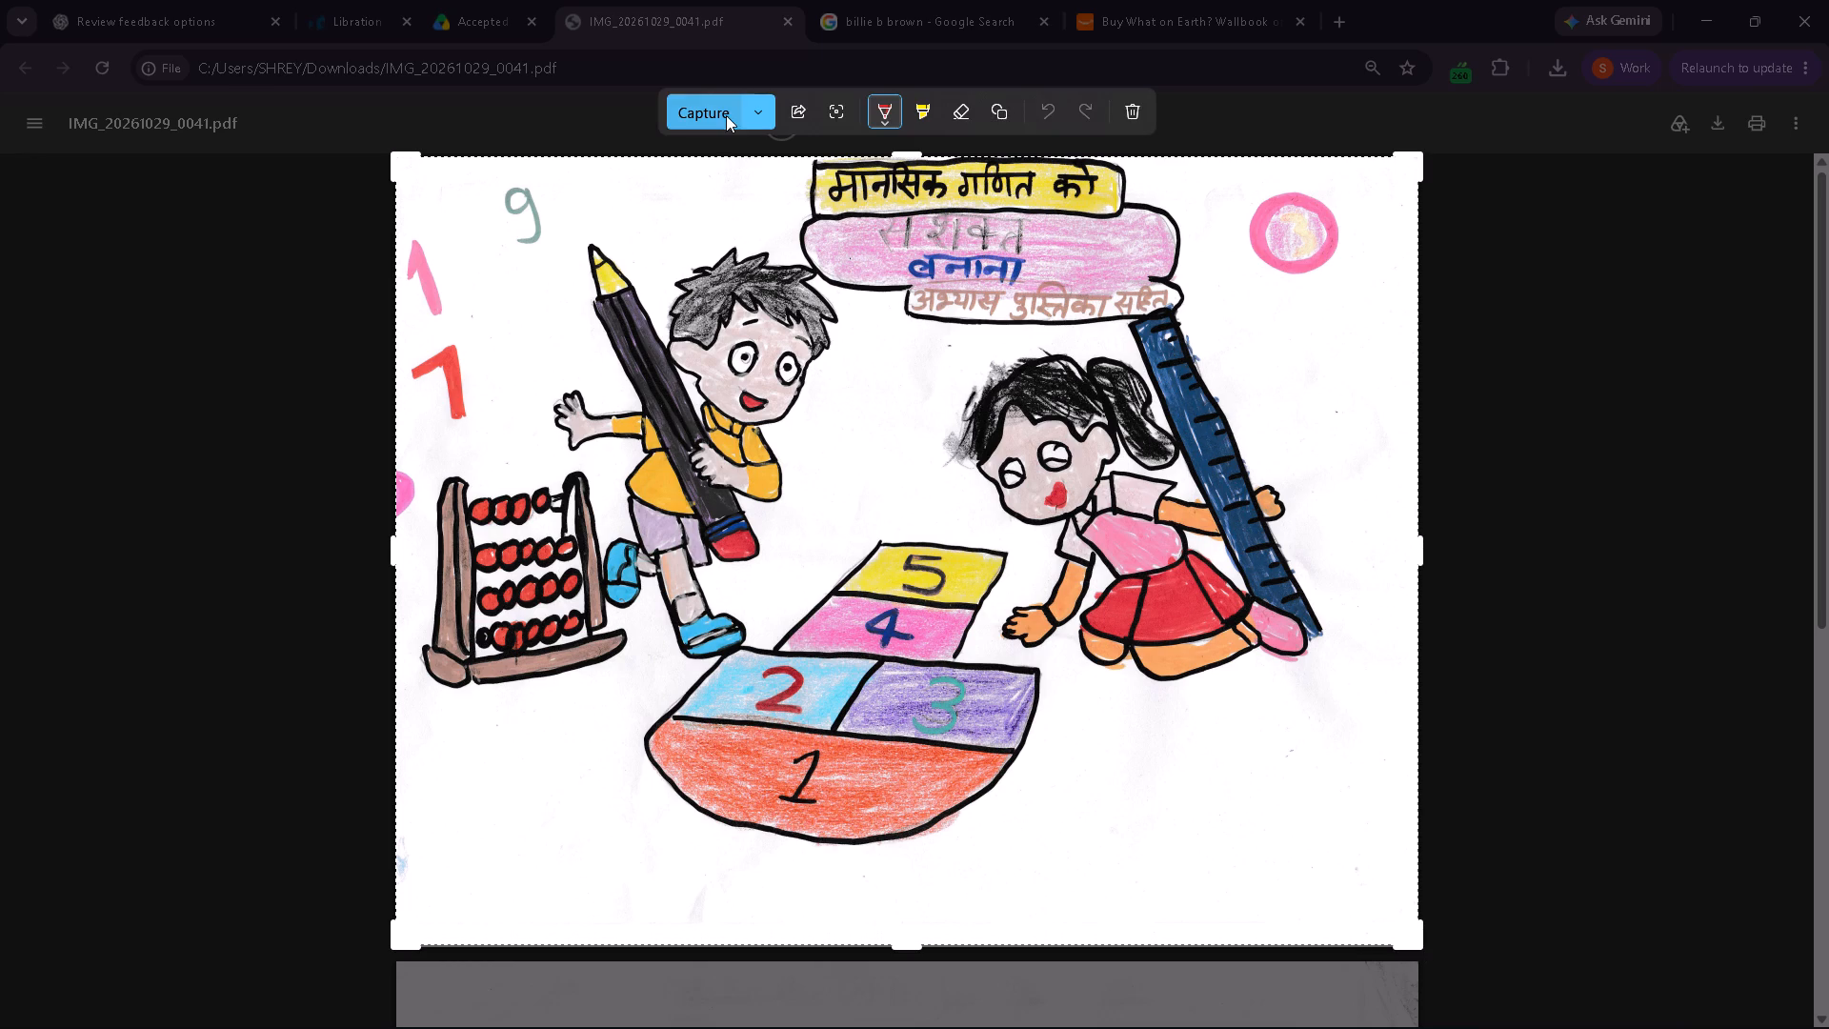
left_click(726, 115)
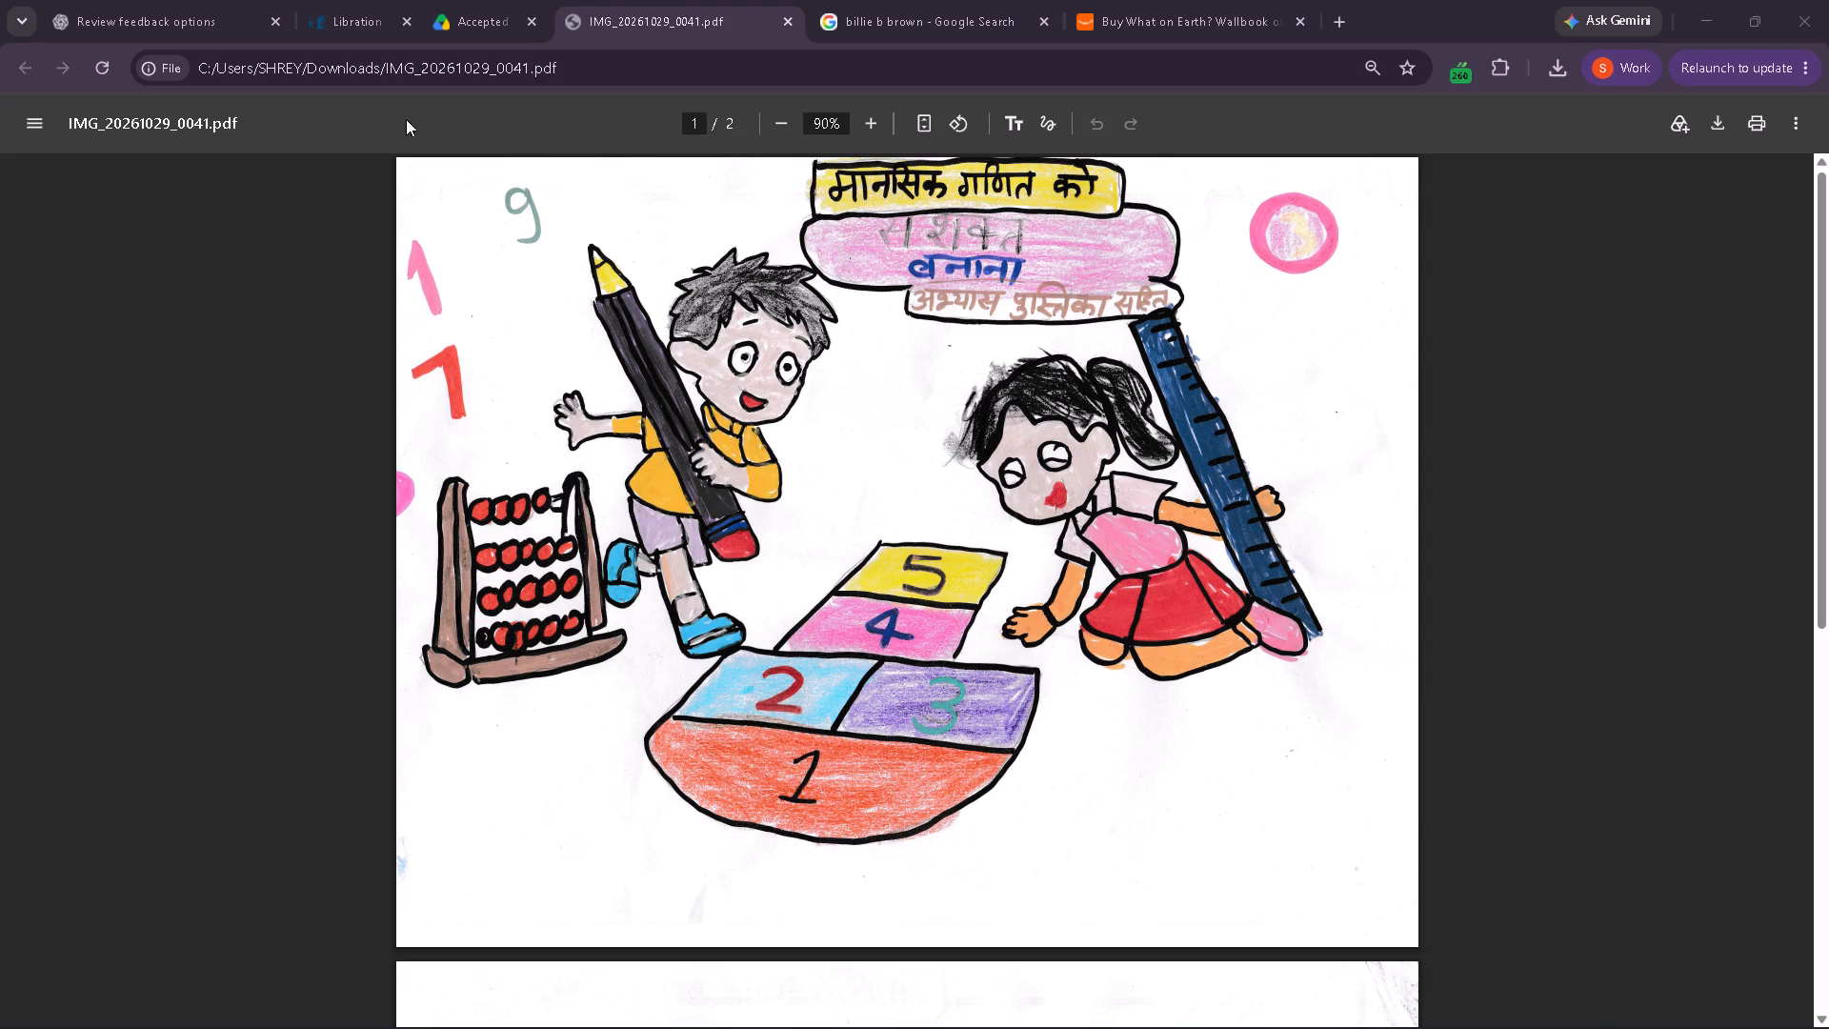
left_click(339, 0)
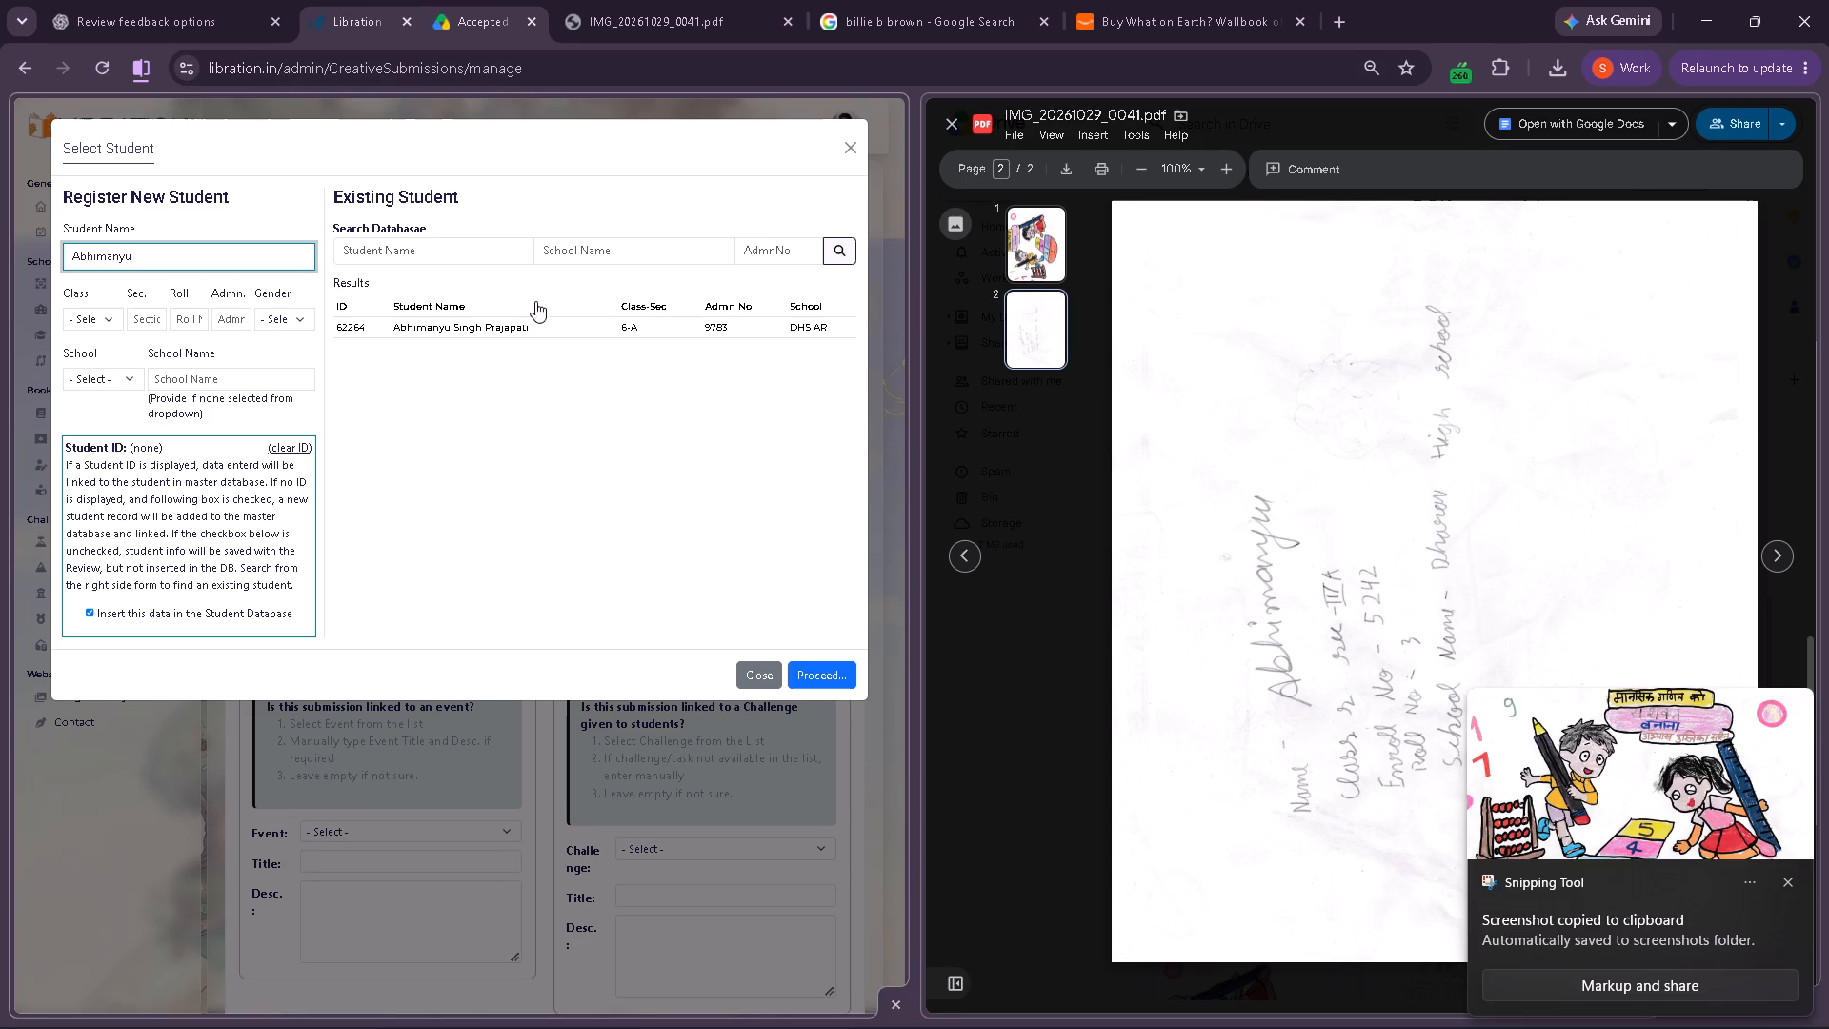
key("Tab")
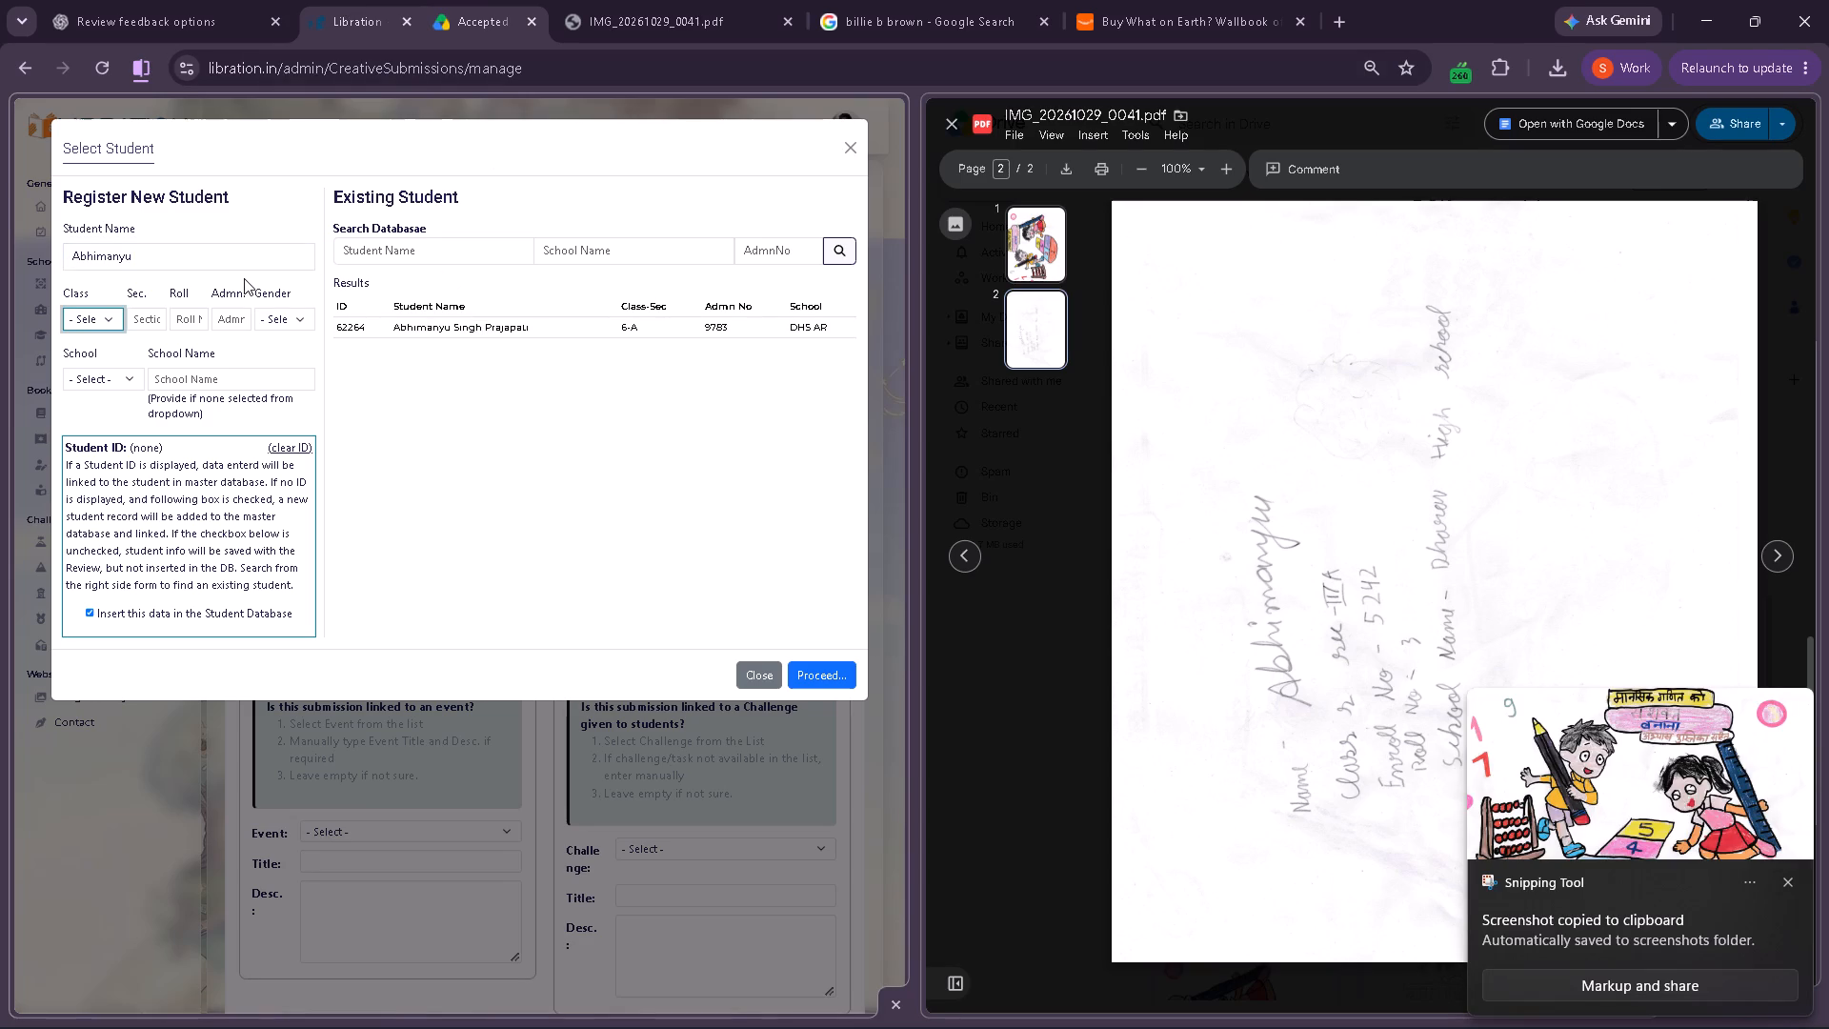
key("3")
key("Tab")
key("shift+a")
key("Tab")
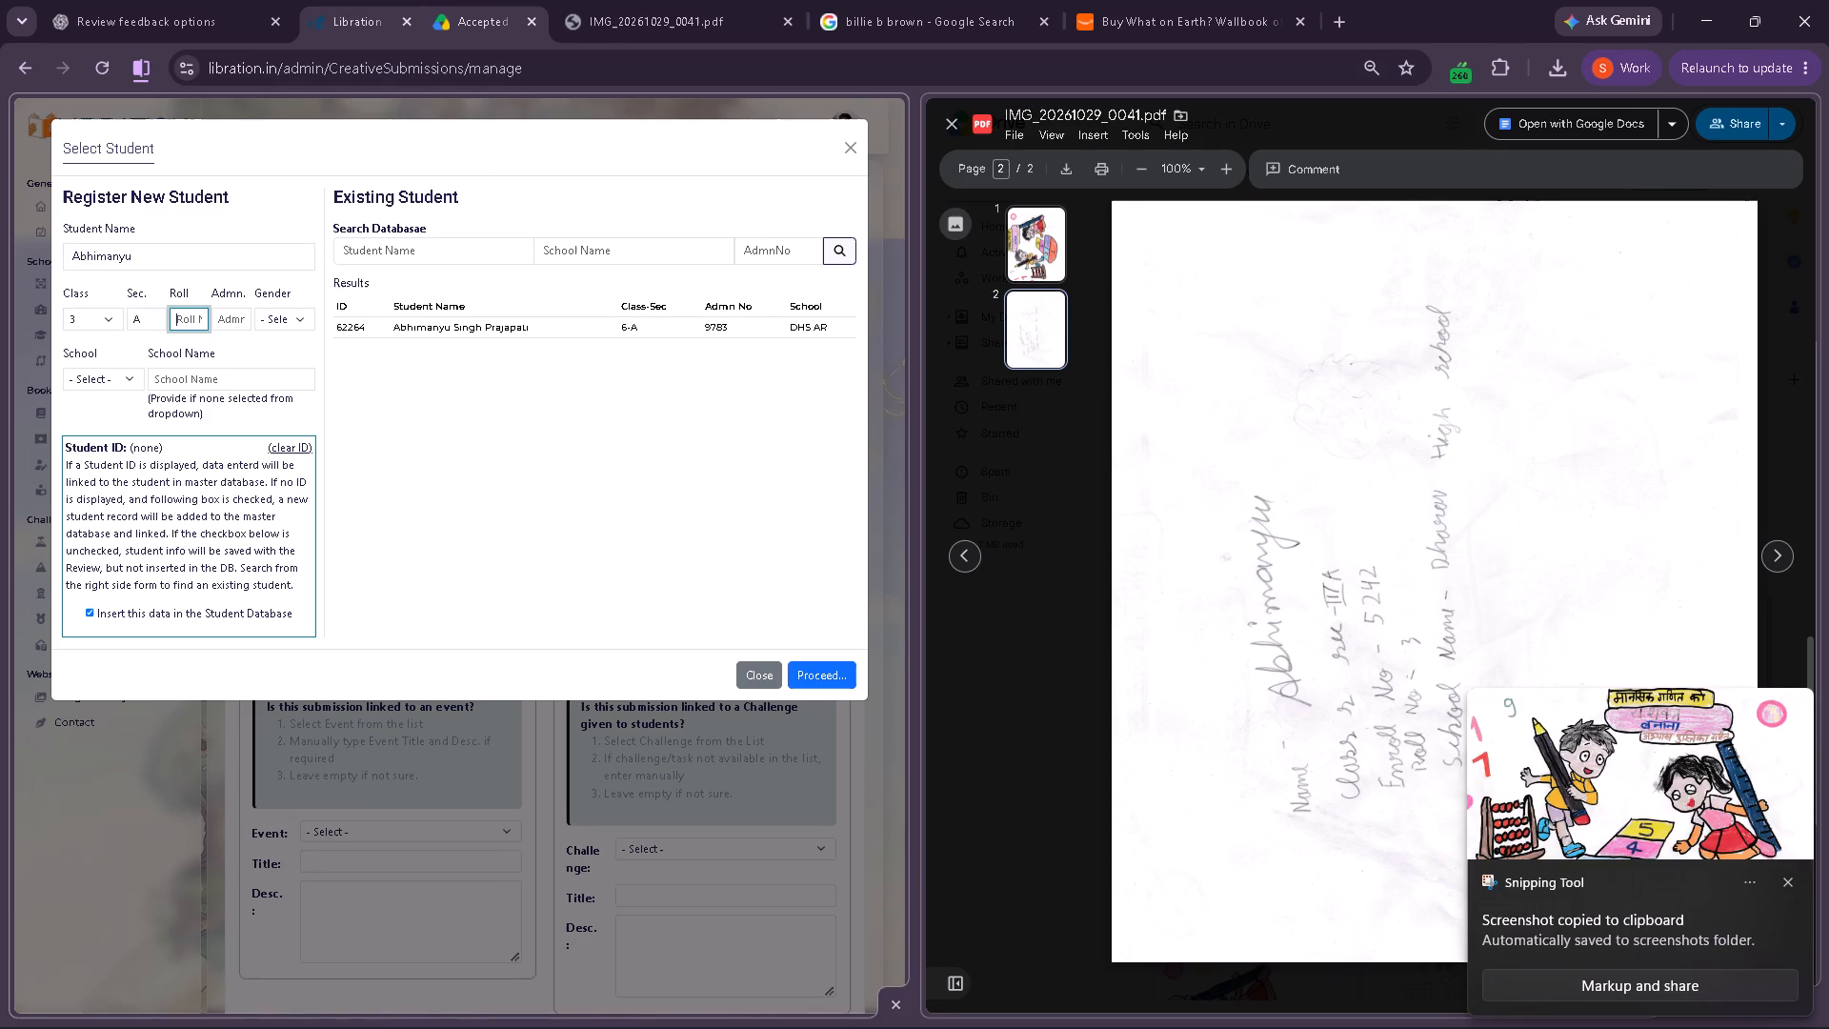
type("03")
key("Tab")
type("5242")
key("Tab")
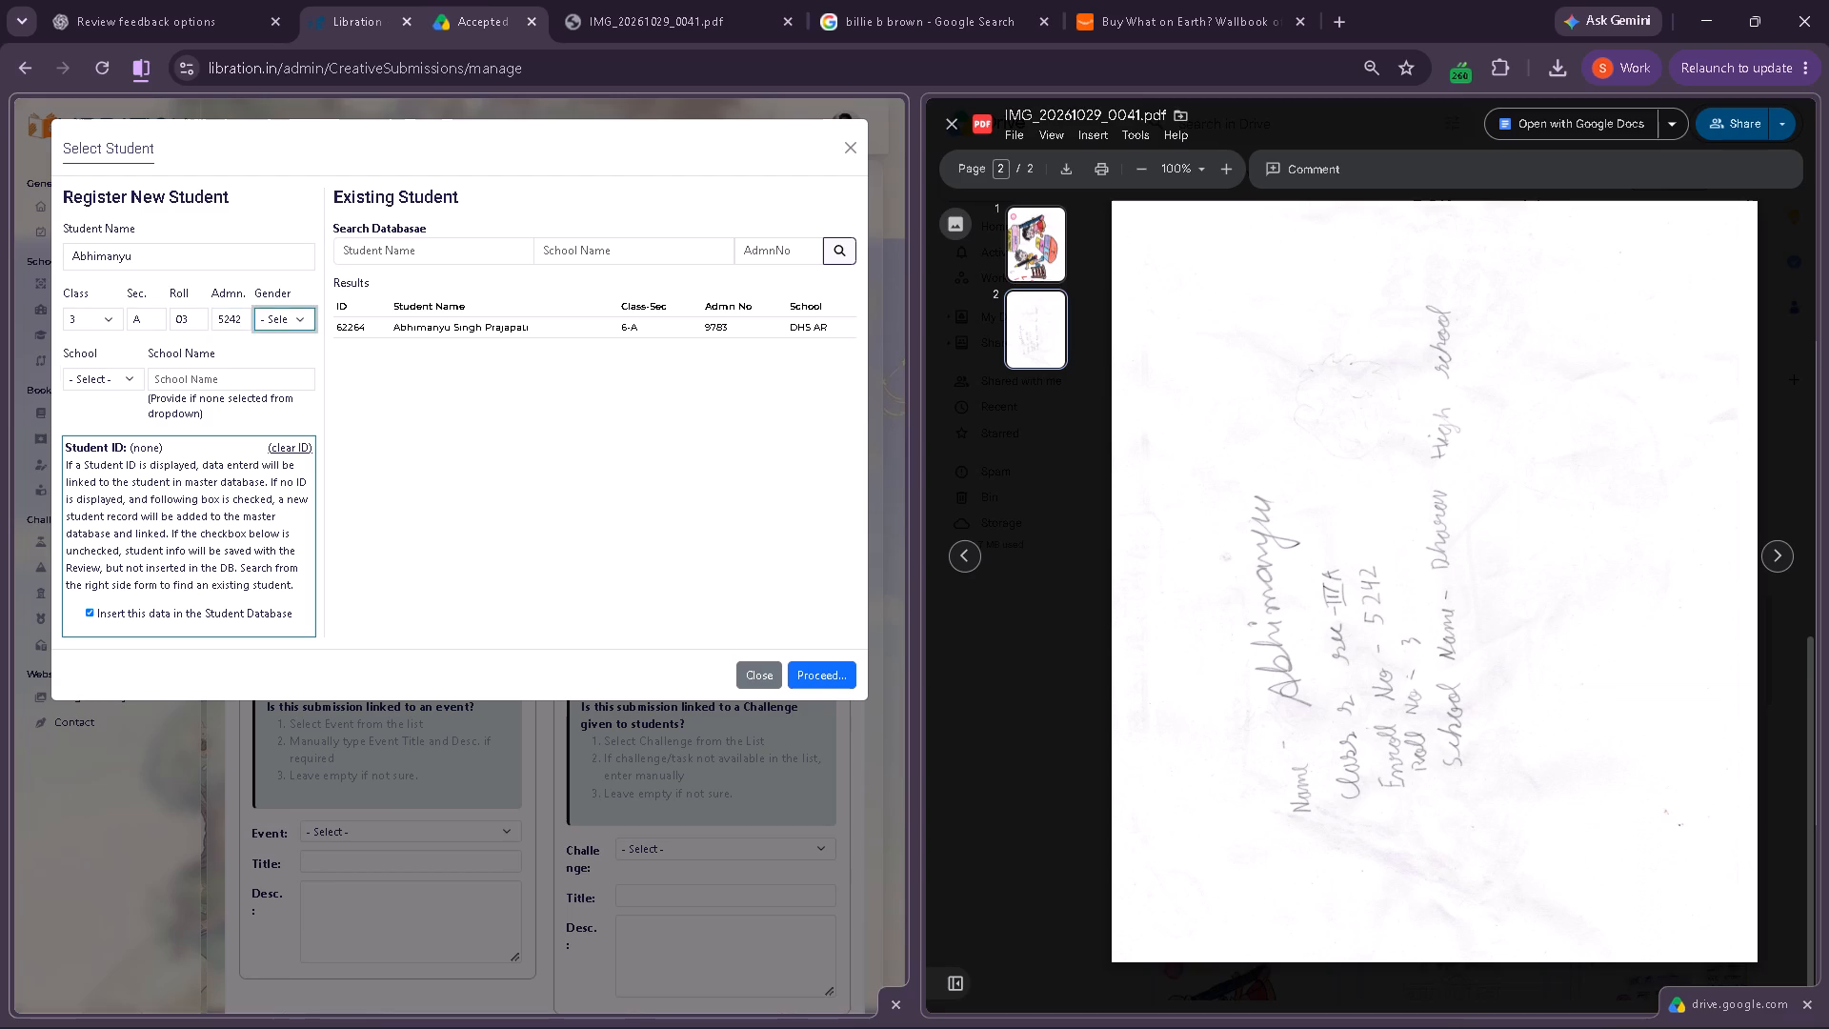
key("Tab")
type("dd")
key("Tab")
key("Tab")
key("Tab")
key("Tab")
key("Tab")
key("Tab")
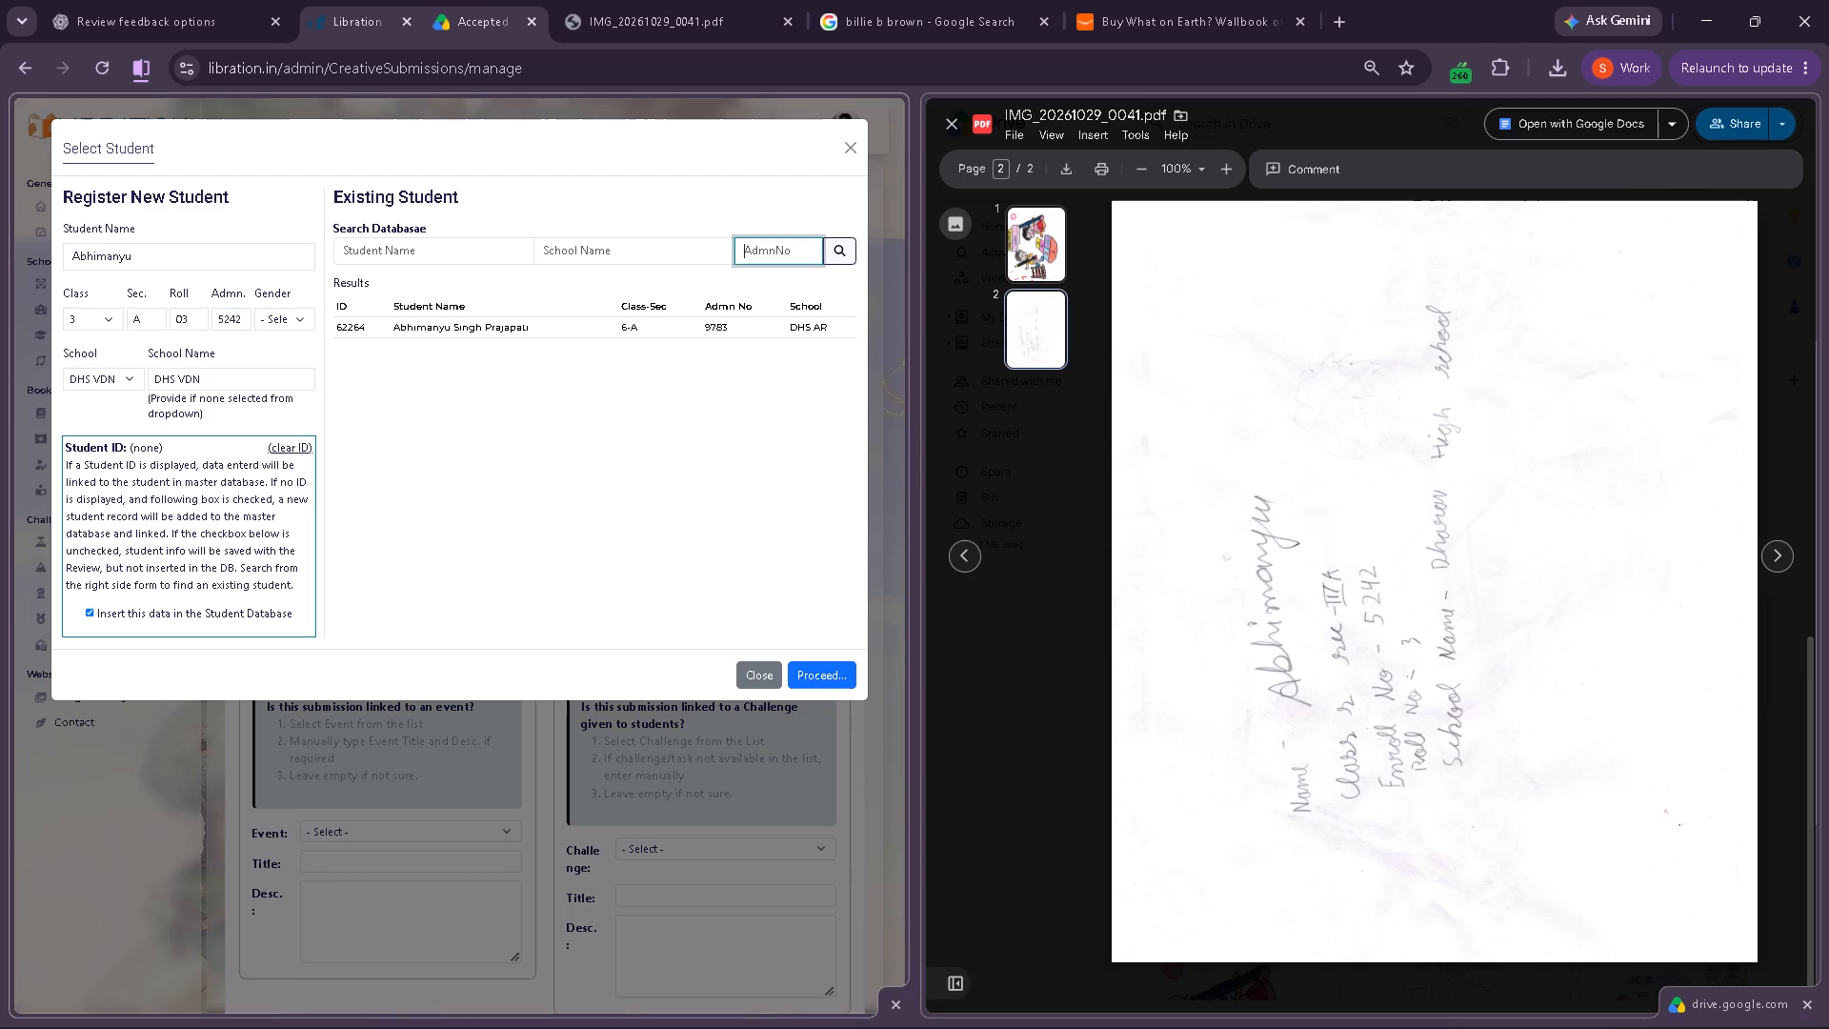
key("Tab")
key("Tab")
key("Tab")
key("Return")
Enter Maths as the submission's book title.
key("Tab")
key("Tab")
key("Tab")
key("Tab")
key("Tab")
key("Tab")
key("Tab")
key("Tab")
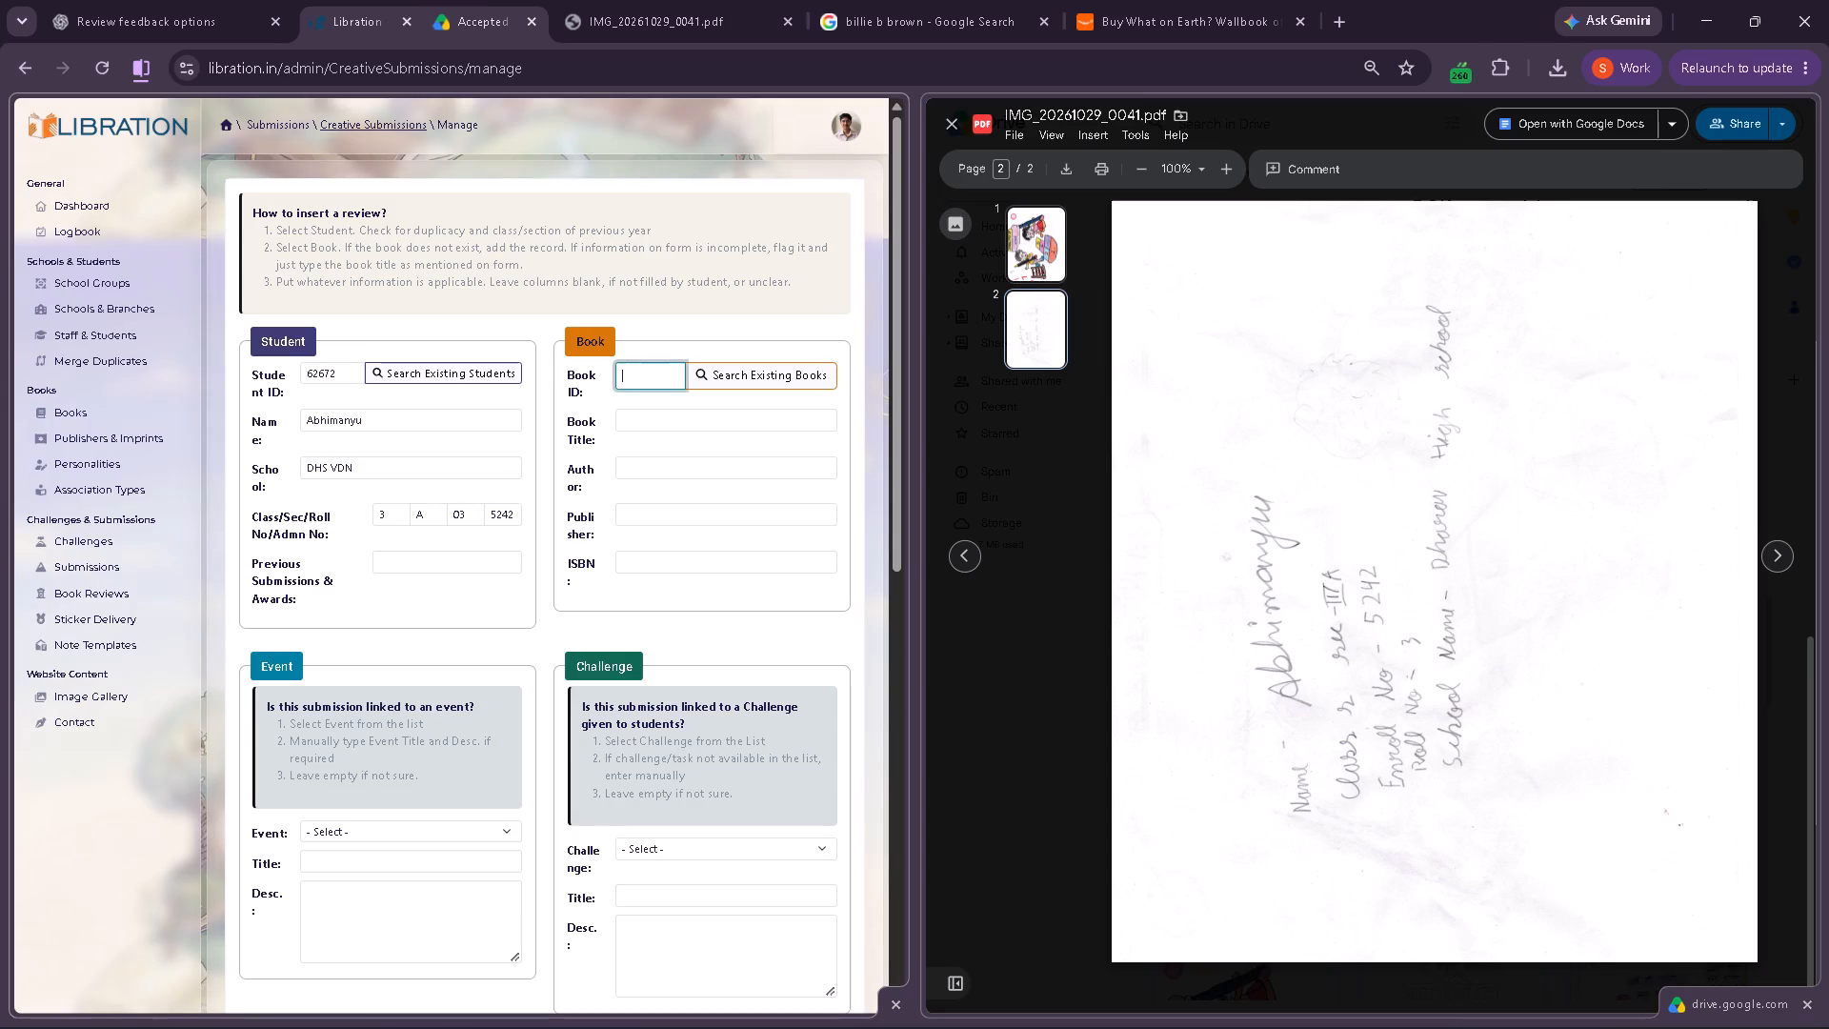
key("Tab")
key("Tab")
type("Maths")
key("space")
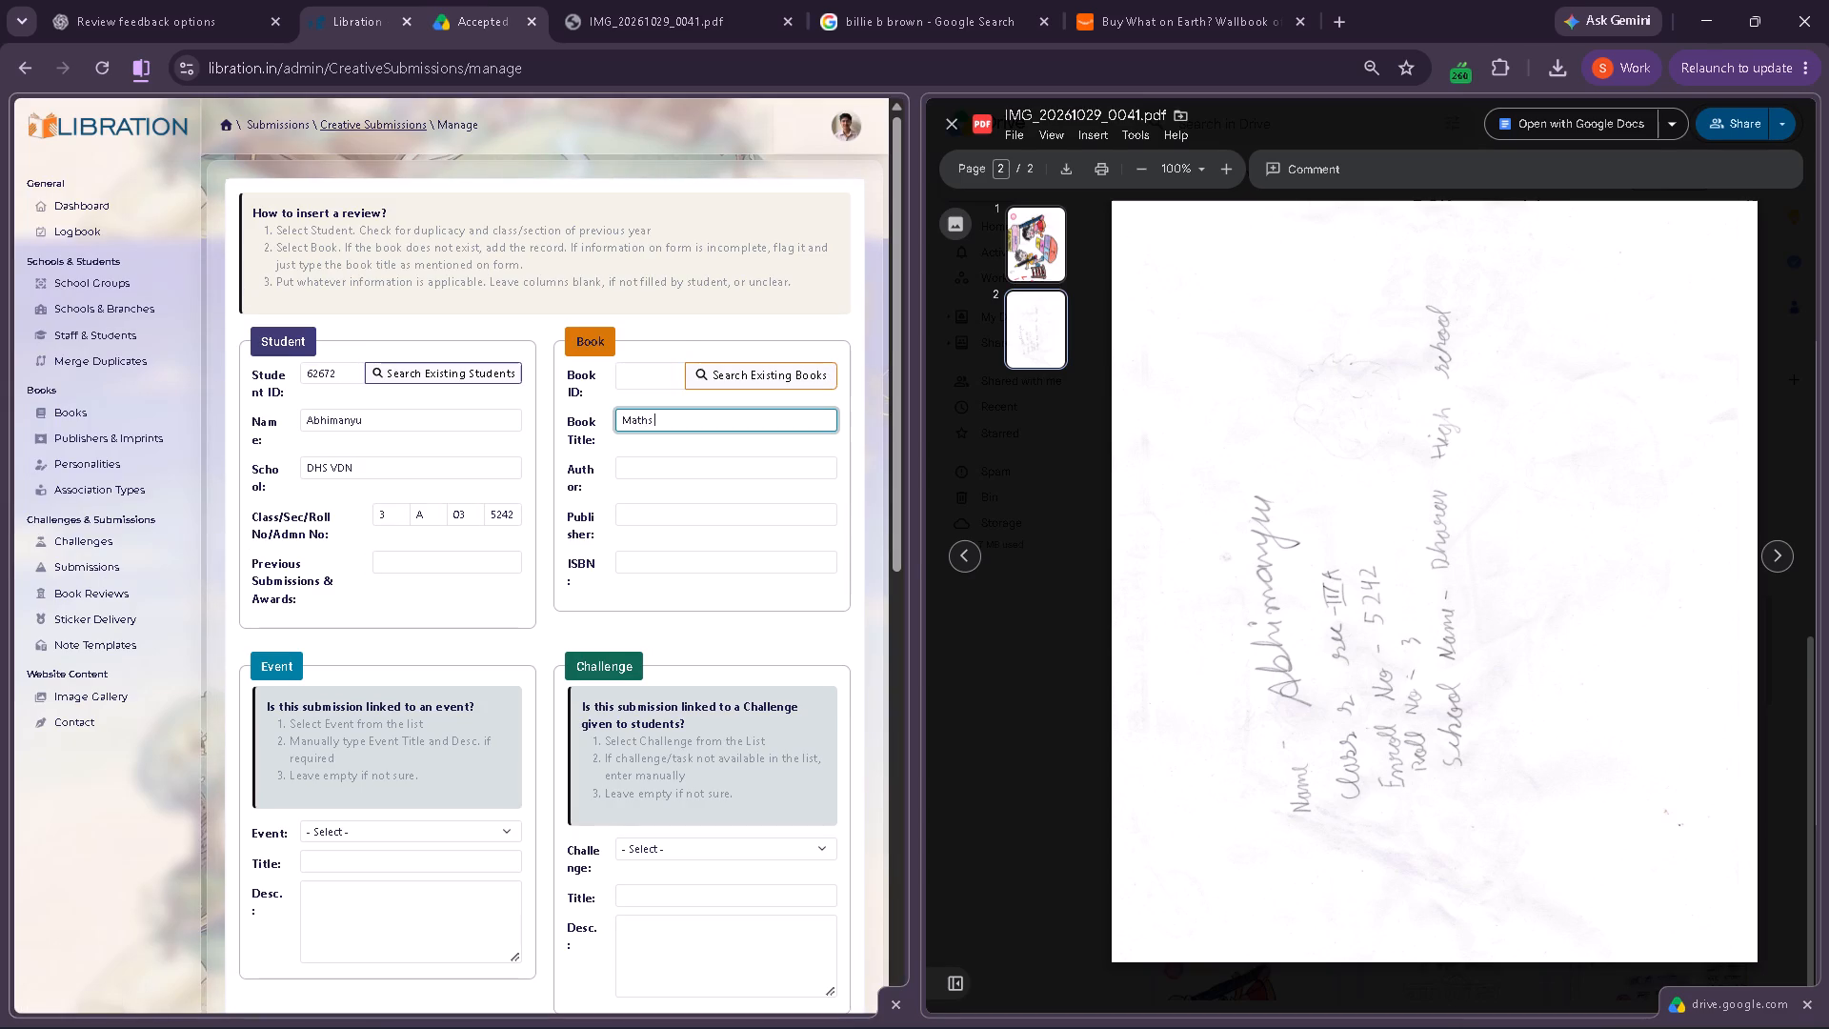
Link the submission to challenge [5a] Re-Cover and enter Re-Cover as the challenge title.
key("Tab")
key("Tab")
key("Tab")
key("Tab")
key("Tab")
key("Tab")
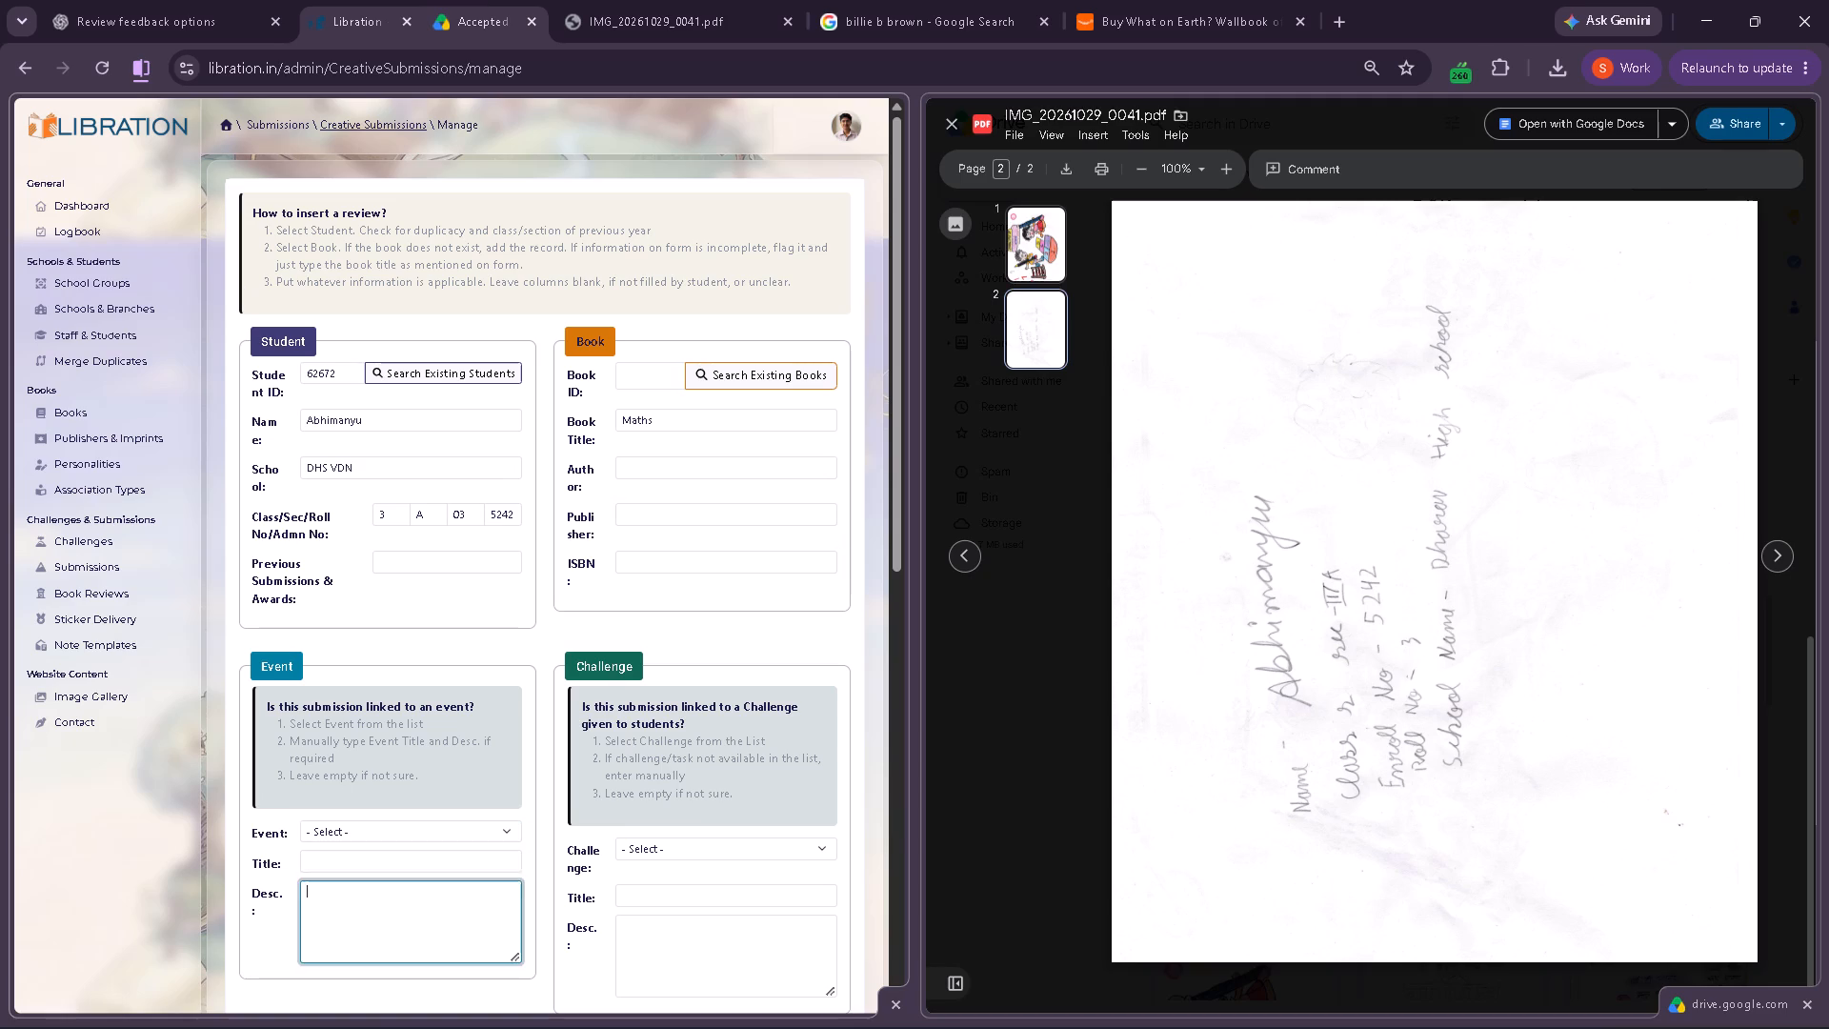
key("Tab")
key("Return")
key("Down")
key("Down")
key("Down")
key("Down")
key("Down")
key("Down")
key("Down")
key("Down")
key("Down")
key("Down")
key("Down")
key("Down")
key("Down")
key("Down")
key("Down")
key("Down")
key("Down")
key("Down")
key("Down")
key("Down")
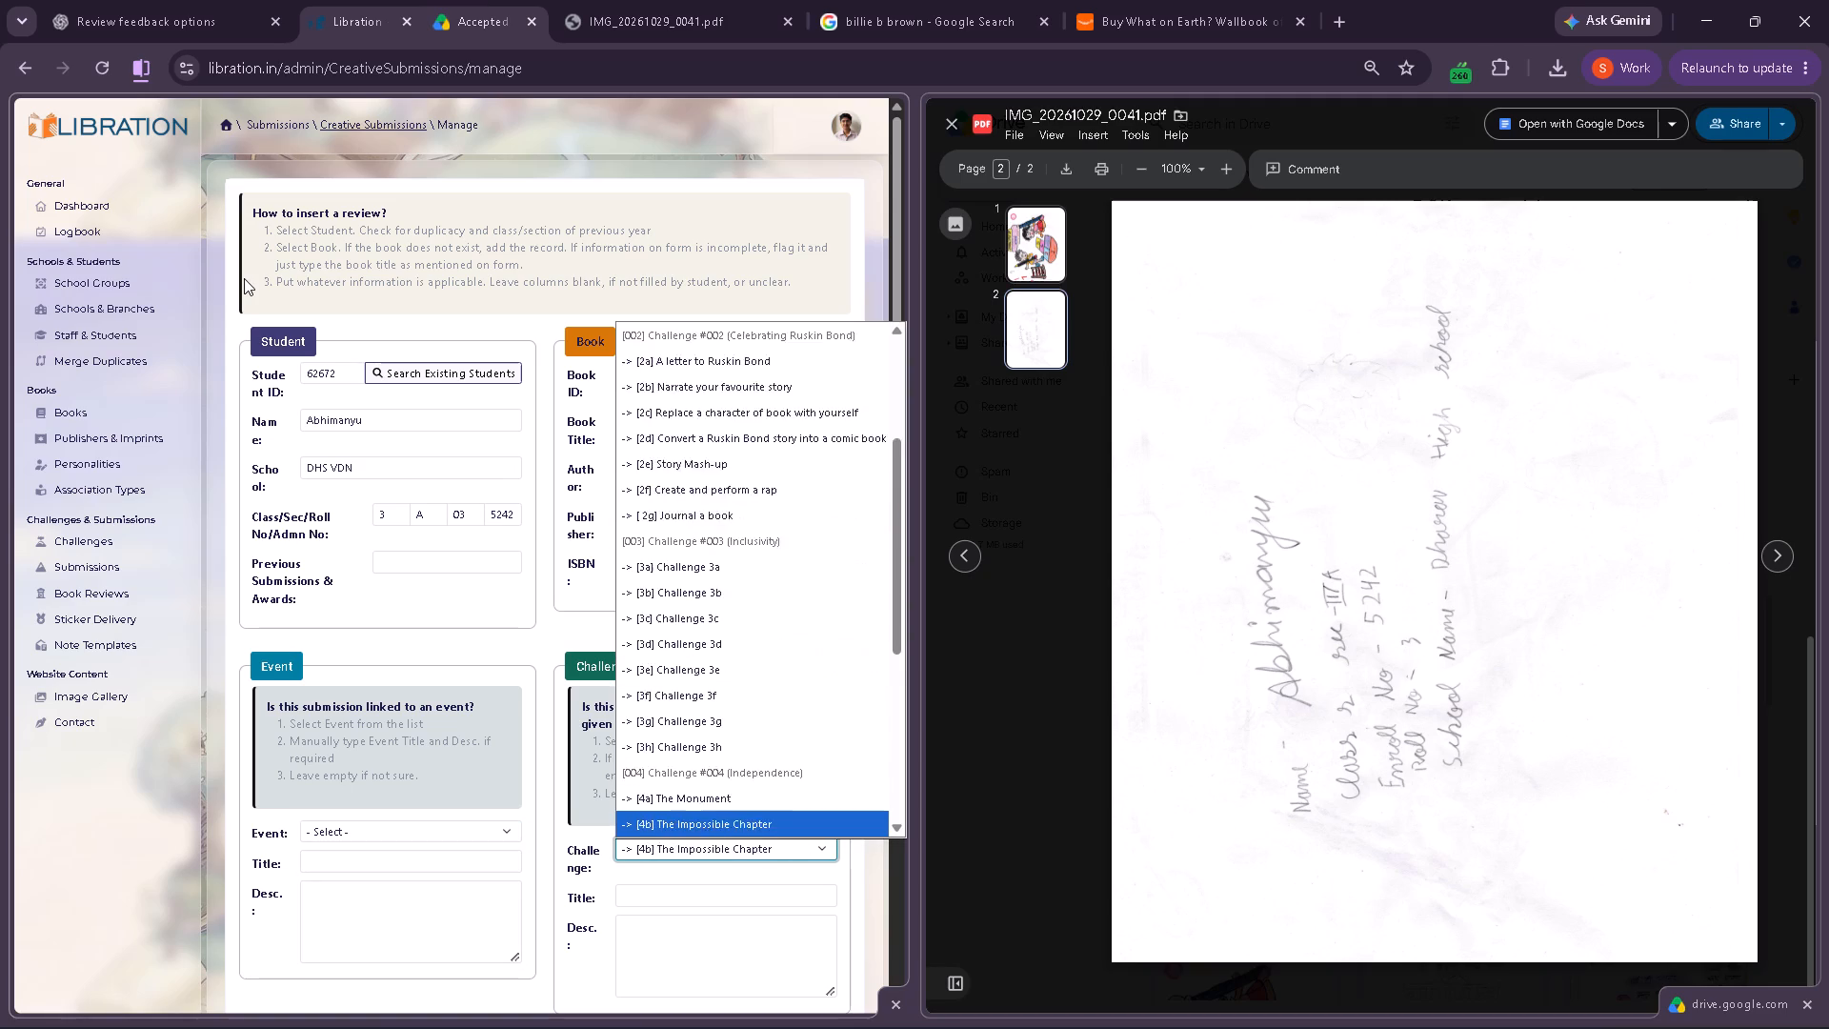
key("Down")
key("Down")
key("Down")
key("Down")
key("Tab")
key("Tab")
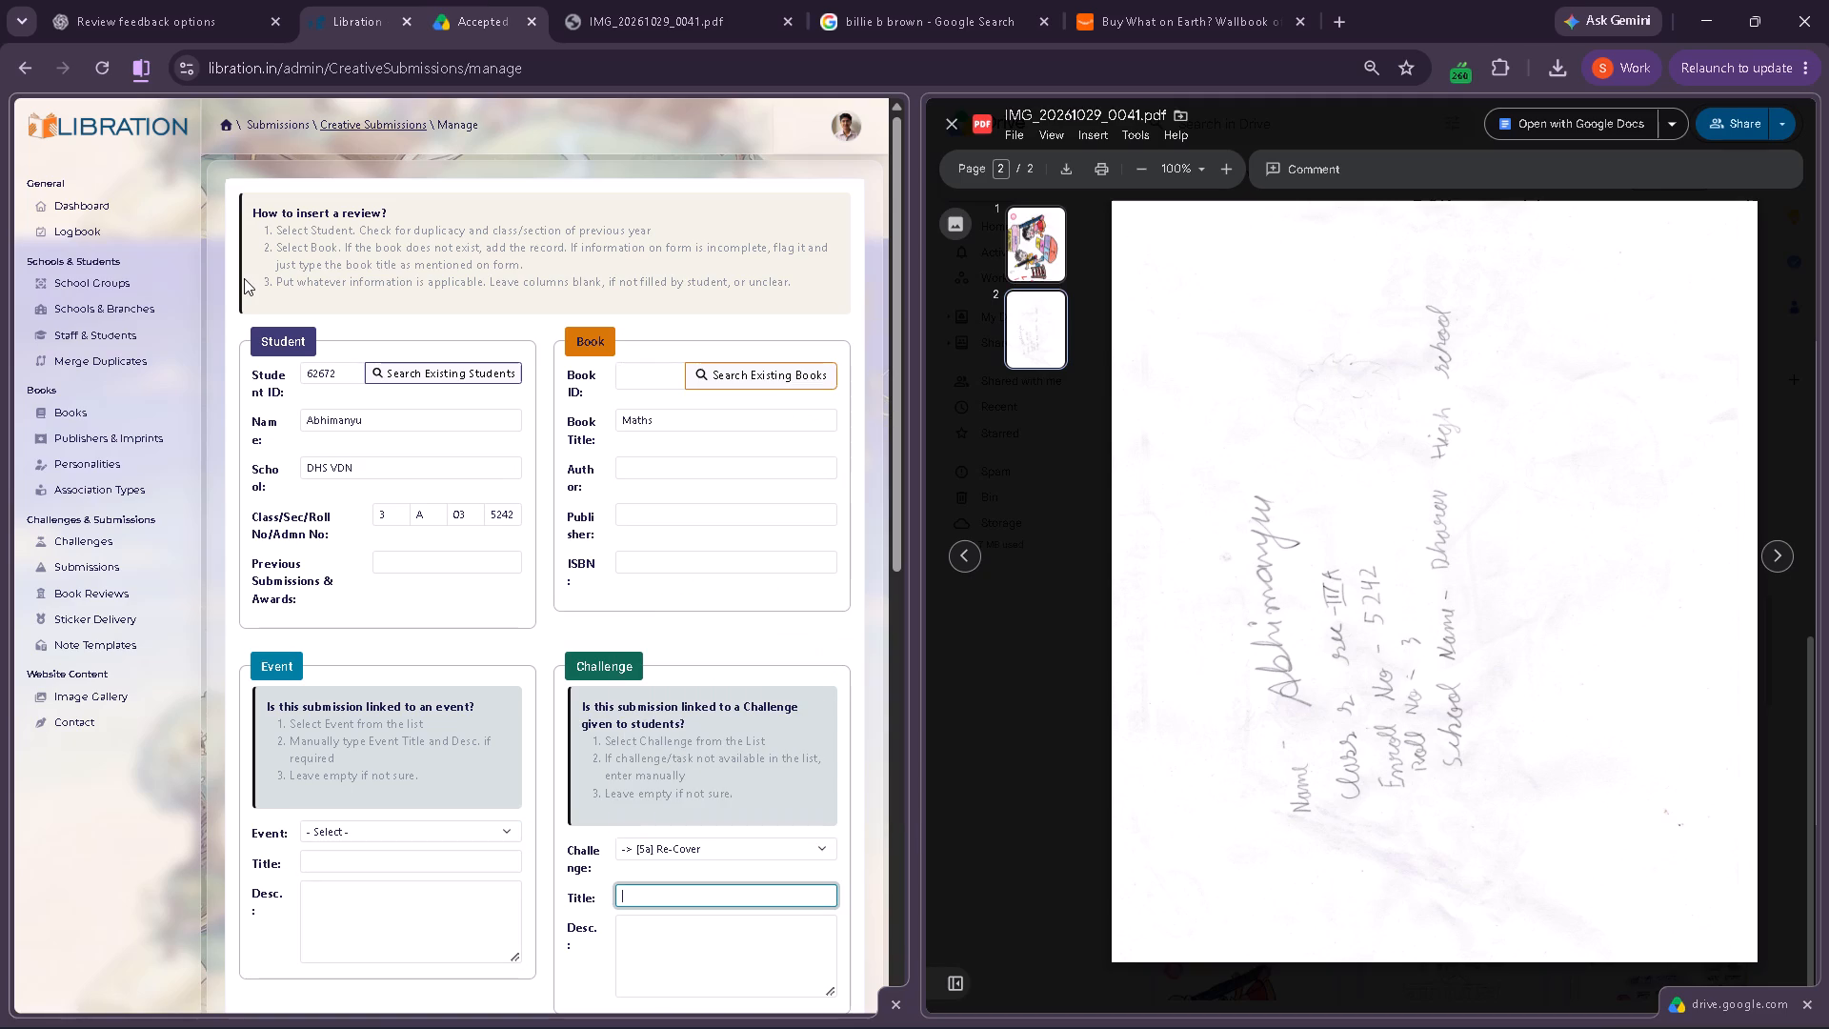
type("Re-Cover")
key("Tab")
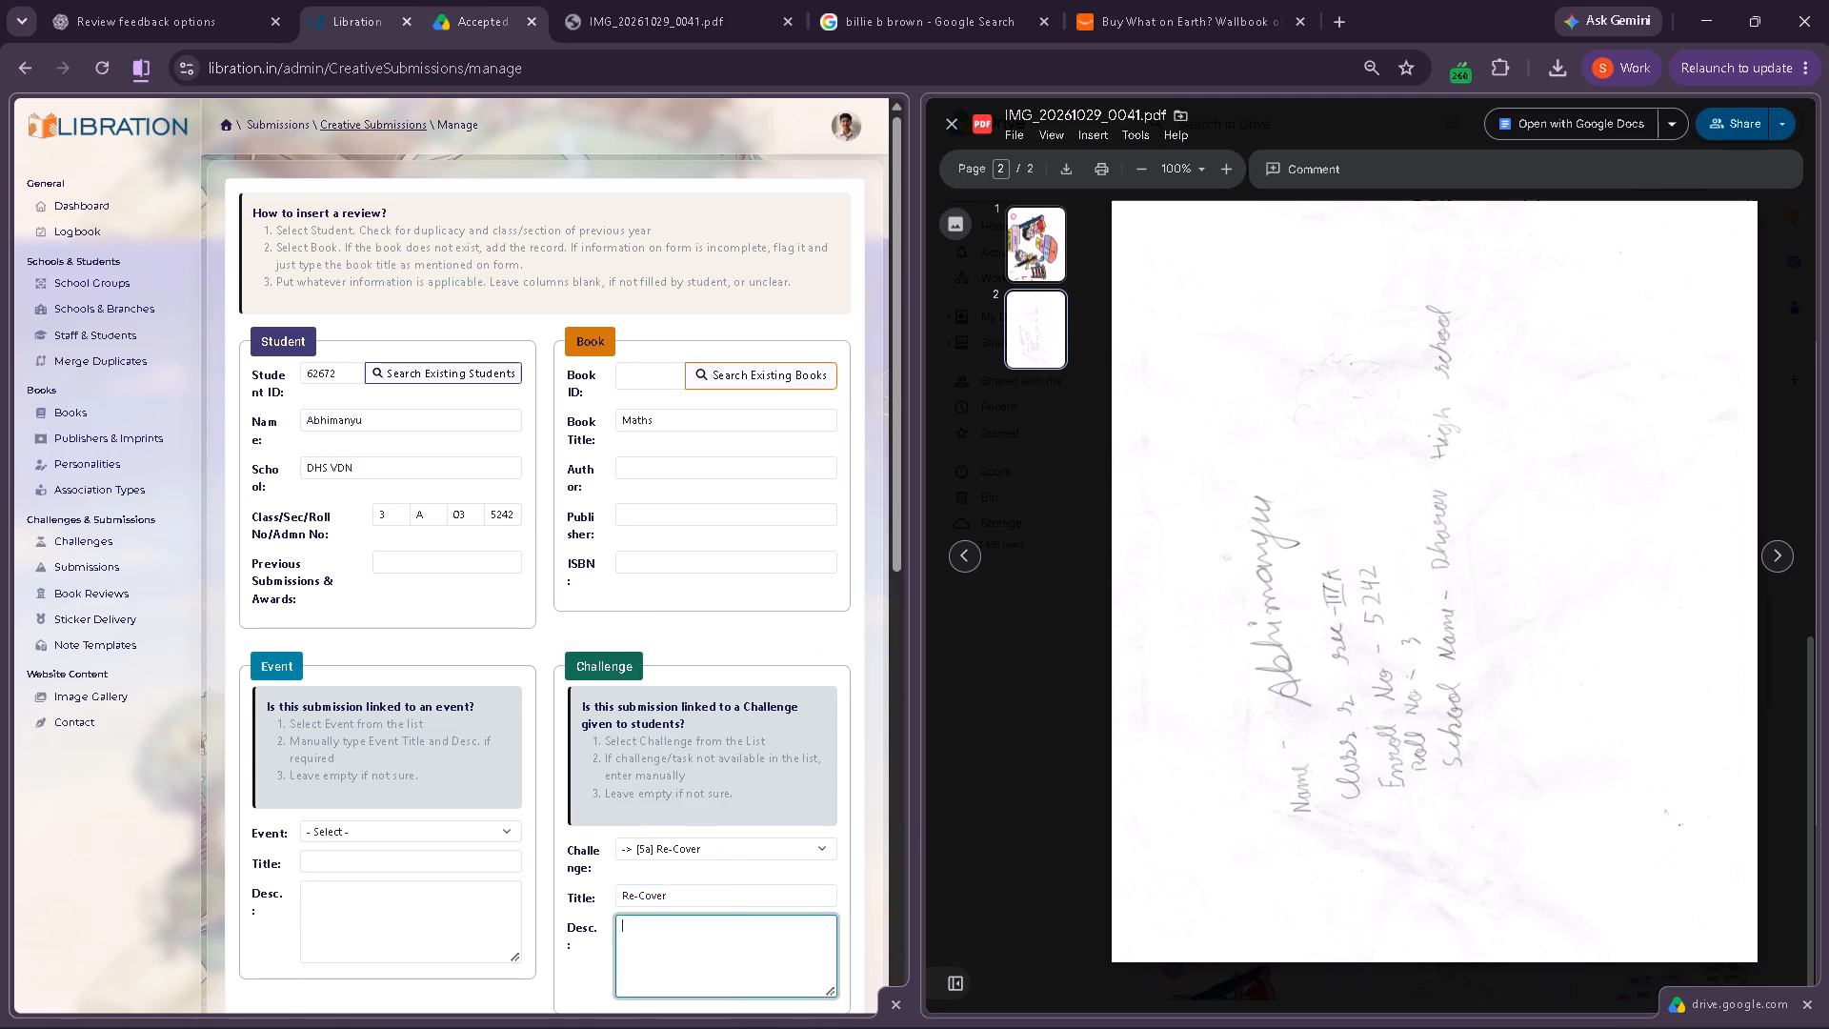
Attach the newest artwork screenshot, Screenshot 2026-11-03 115821.png, as the submission's image file.
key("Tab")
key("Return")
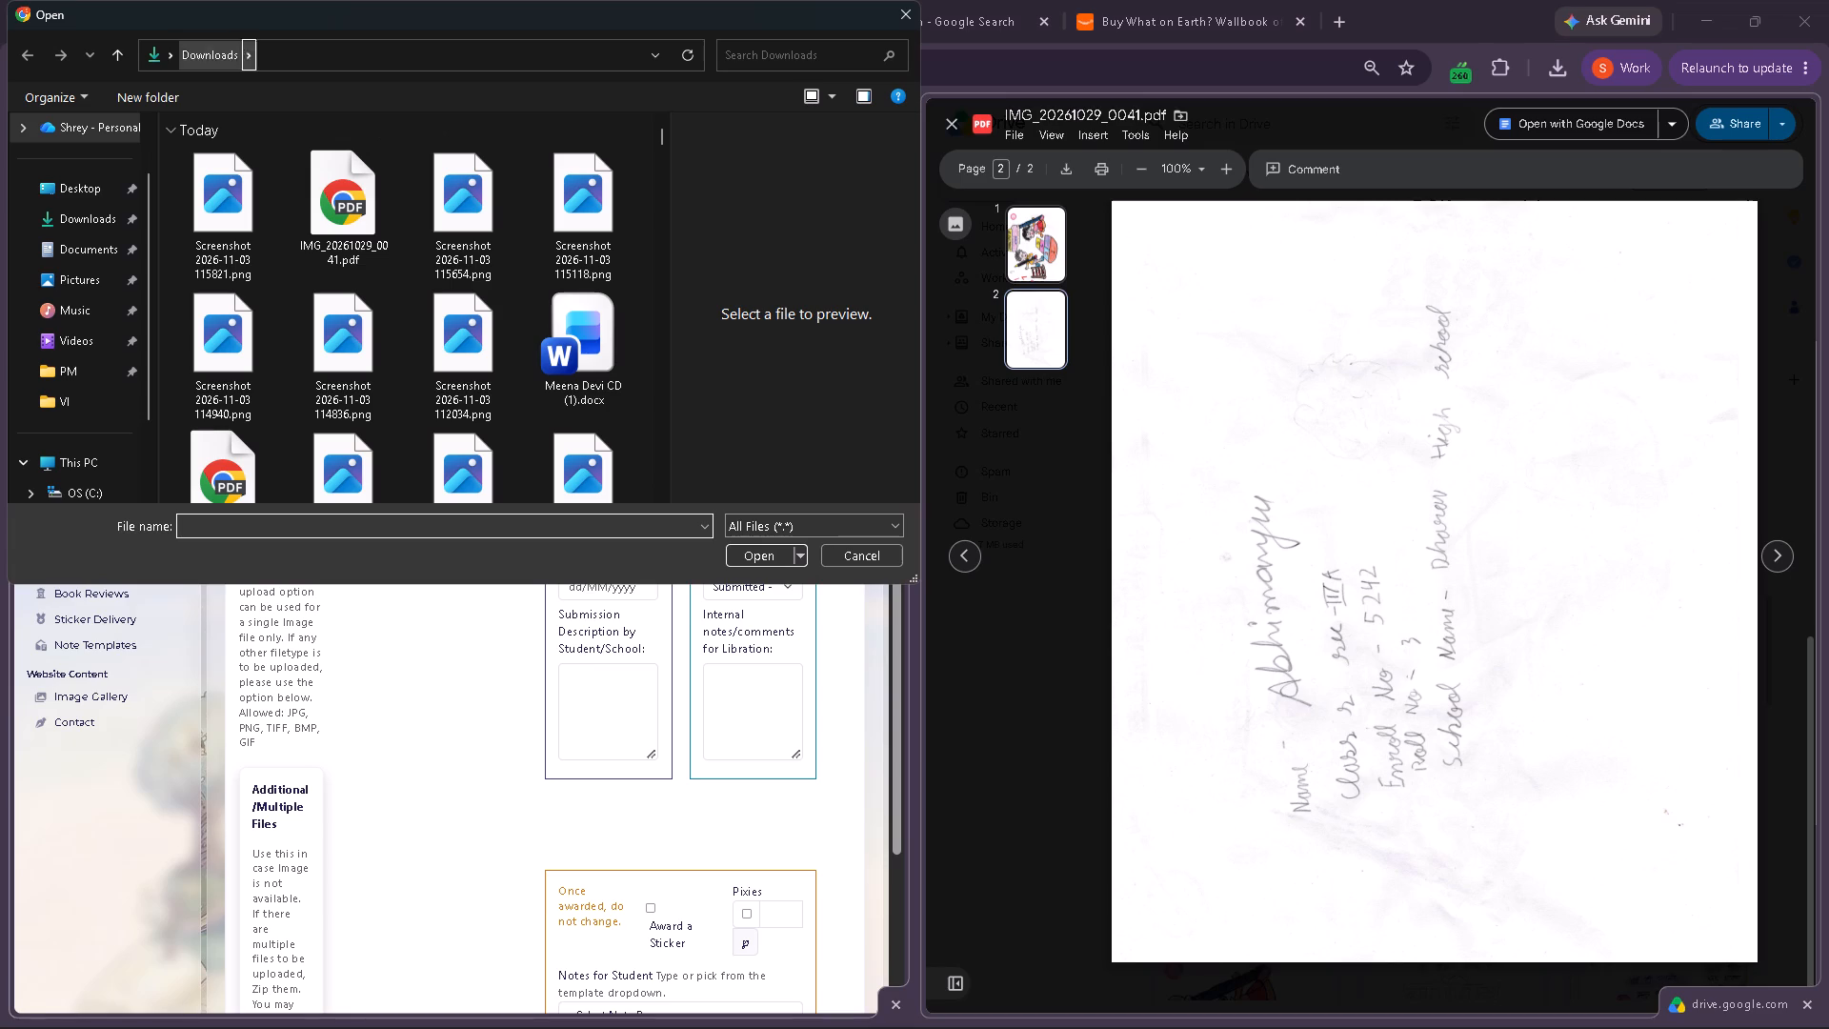
left_click(210, 212)
key("Return")
Set the submission date to 30/10/2026 and the submission status to Approved.
key("Tab")
key("Tab")
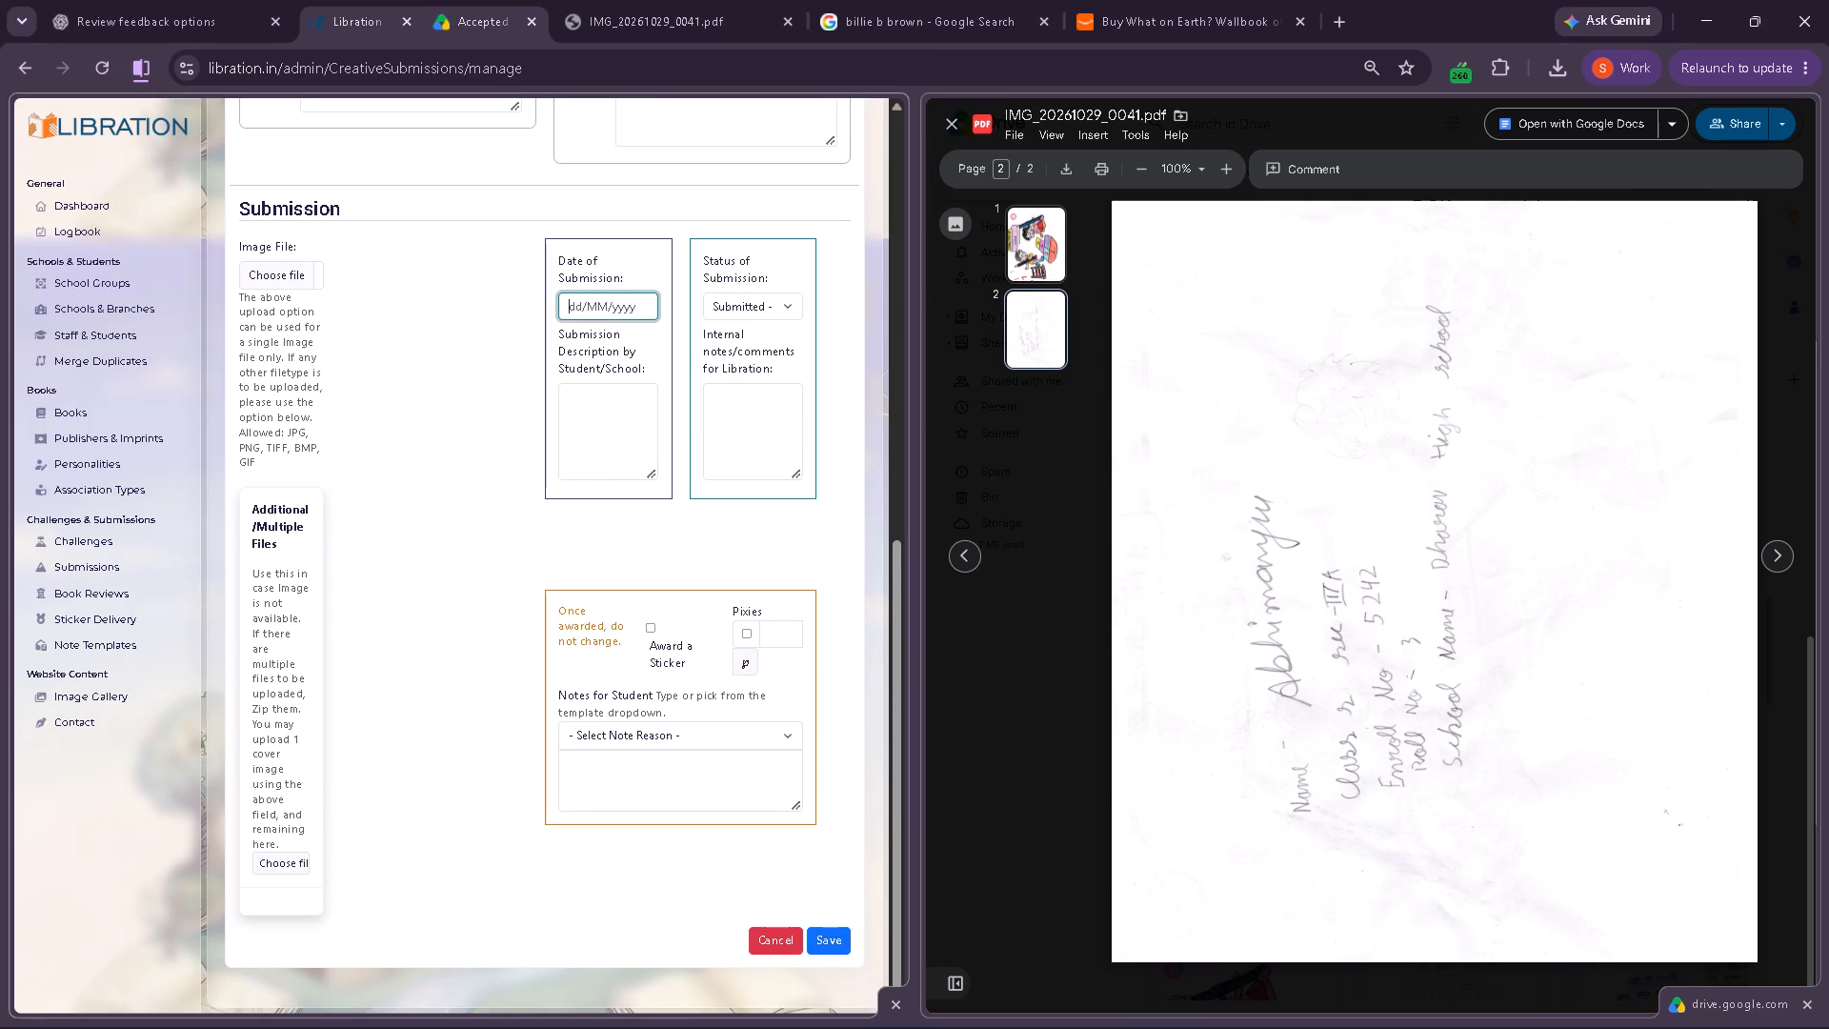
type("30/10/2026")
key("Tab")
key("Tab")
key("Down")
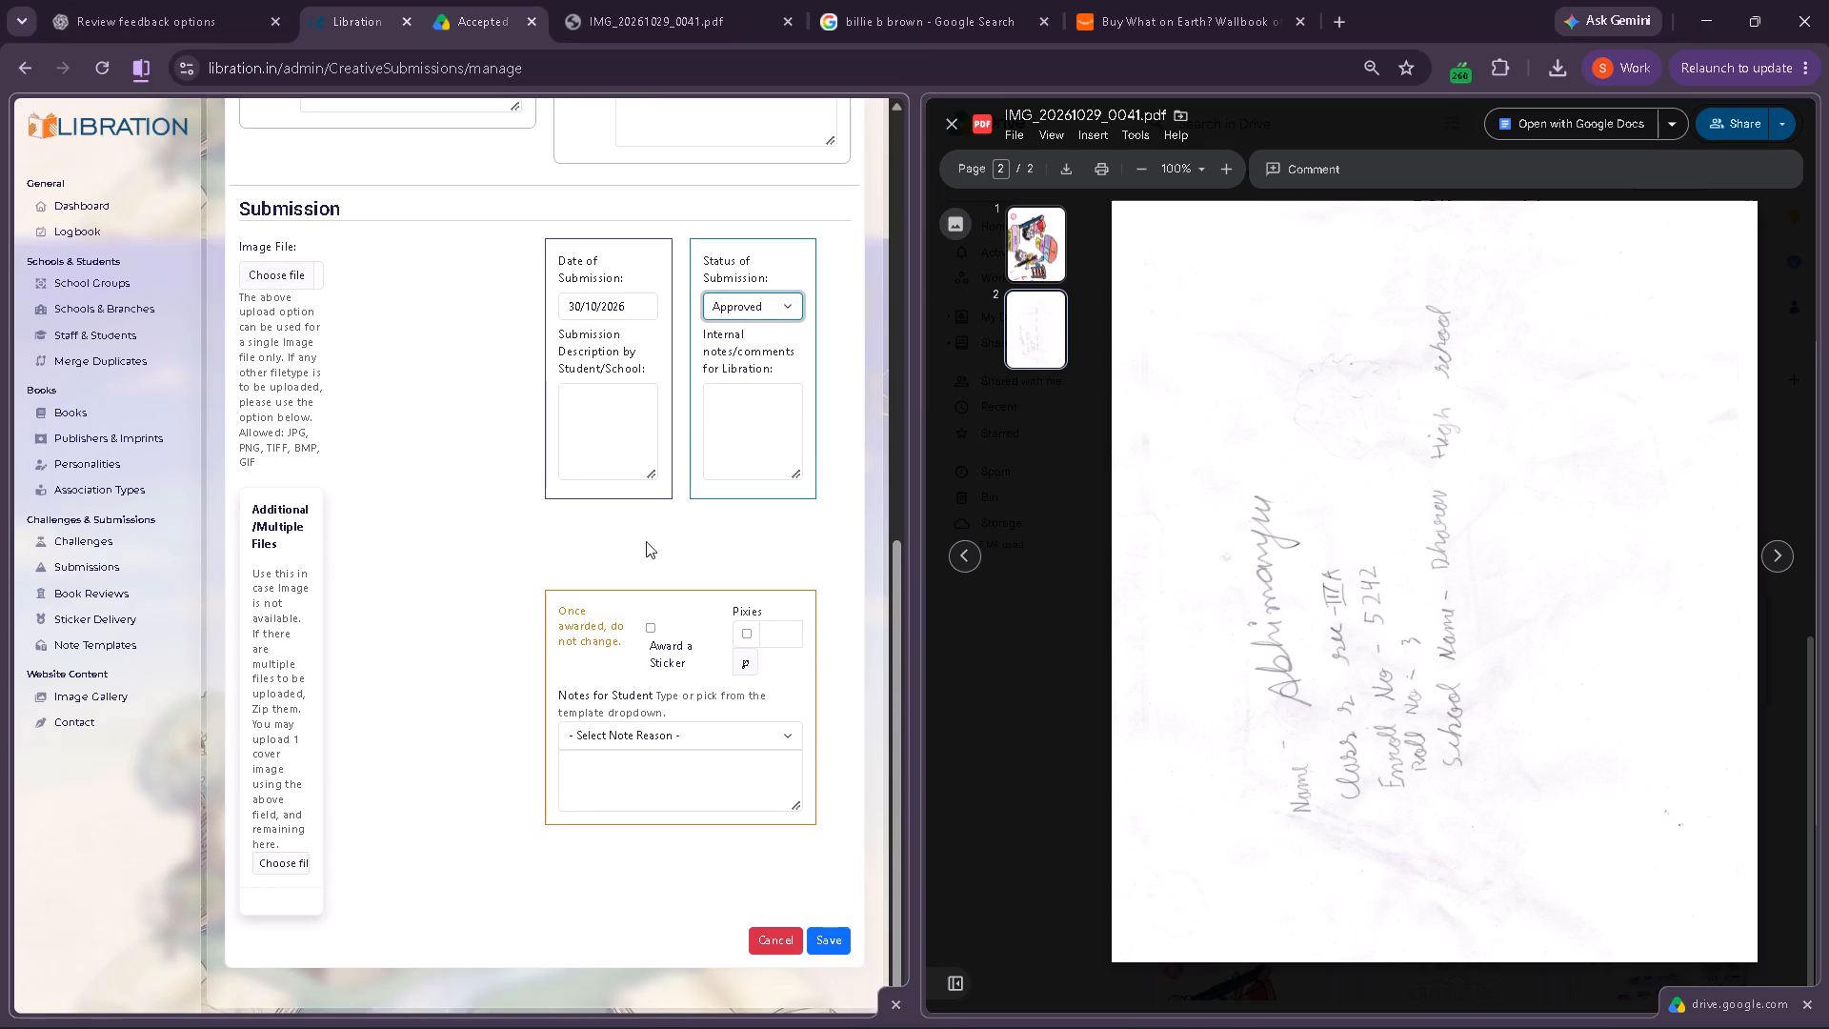
Award a sticker and 300 Pixies, and save the submission.
left_click(648, 636)
left_click(613, 638)
left_click(688, 648)
left_click(749, 633)
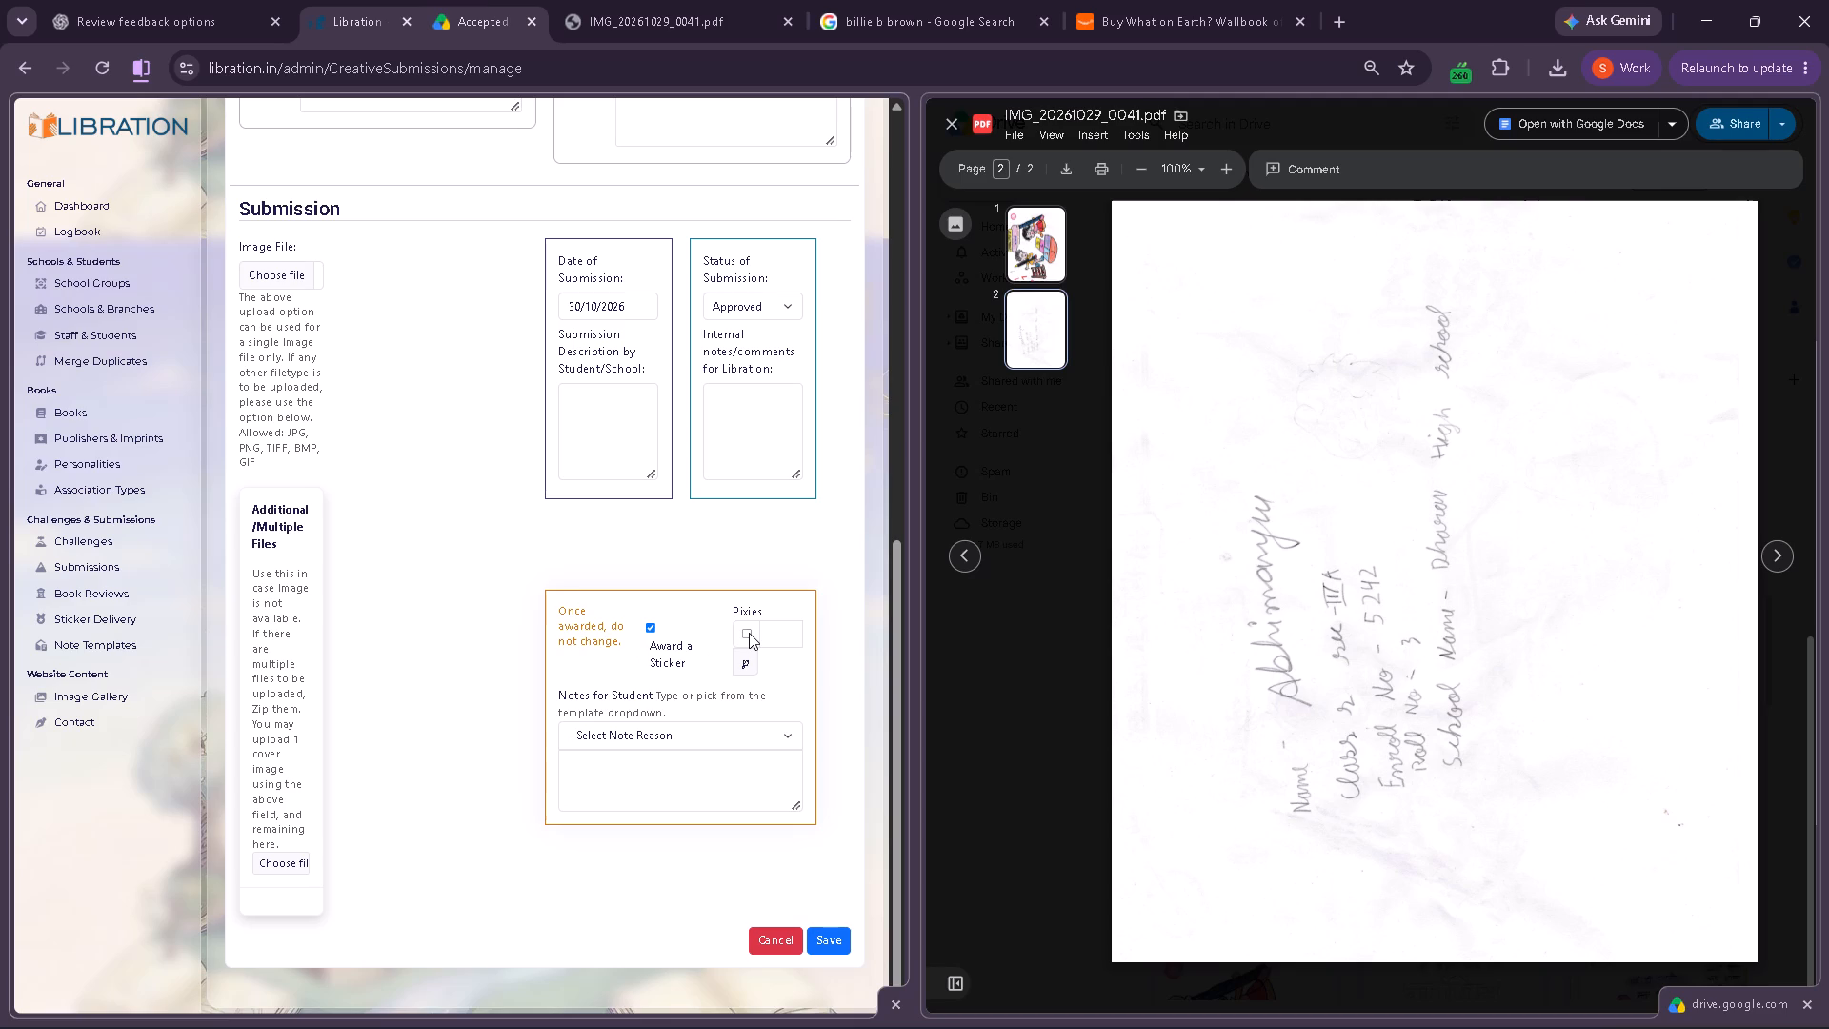
key("Tab")
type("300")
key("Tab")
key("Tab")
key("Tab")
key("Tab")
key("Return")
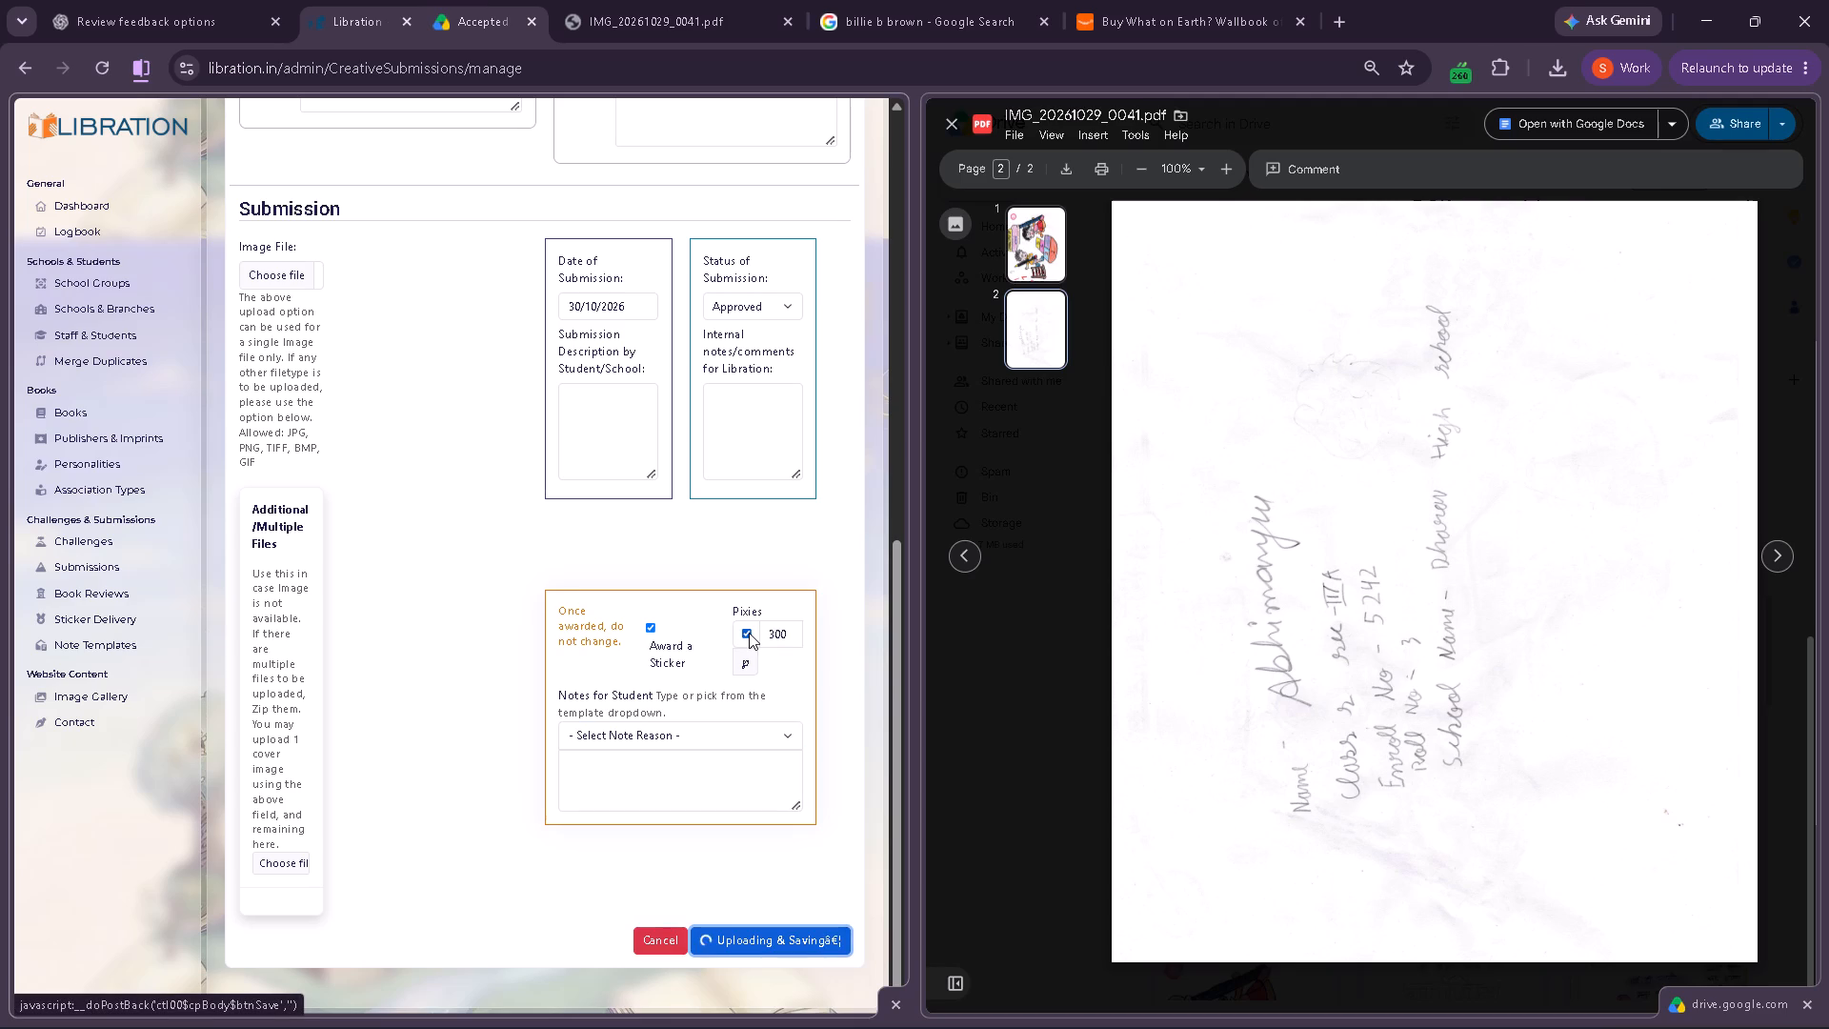
Rename the processed scan in Drive to IMG_20261029_0041(done).pdf.
left_click(1122, 105)
key("Right")
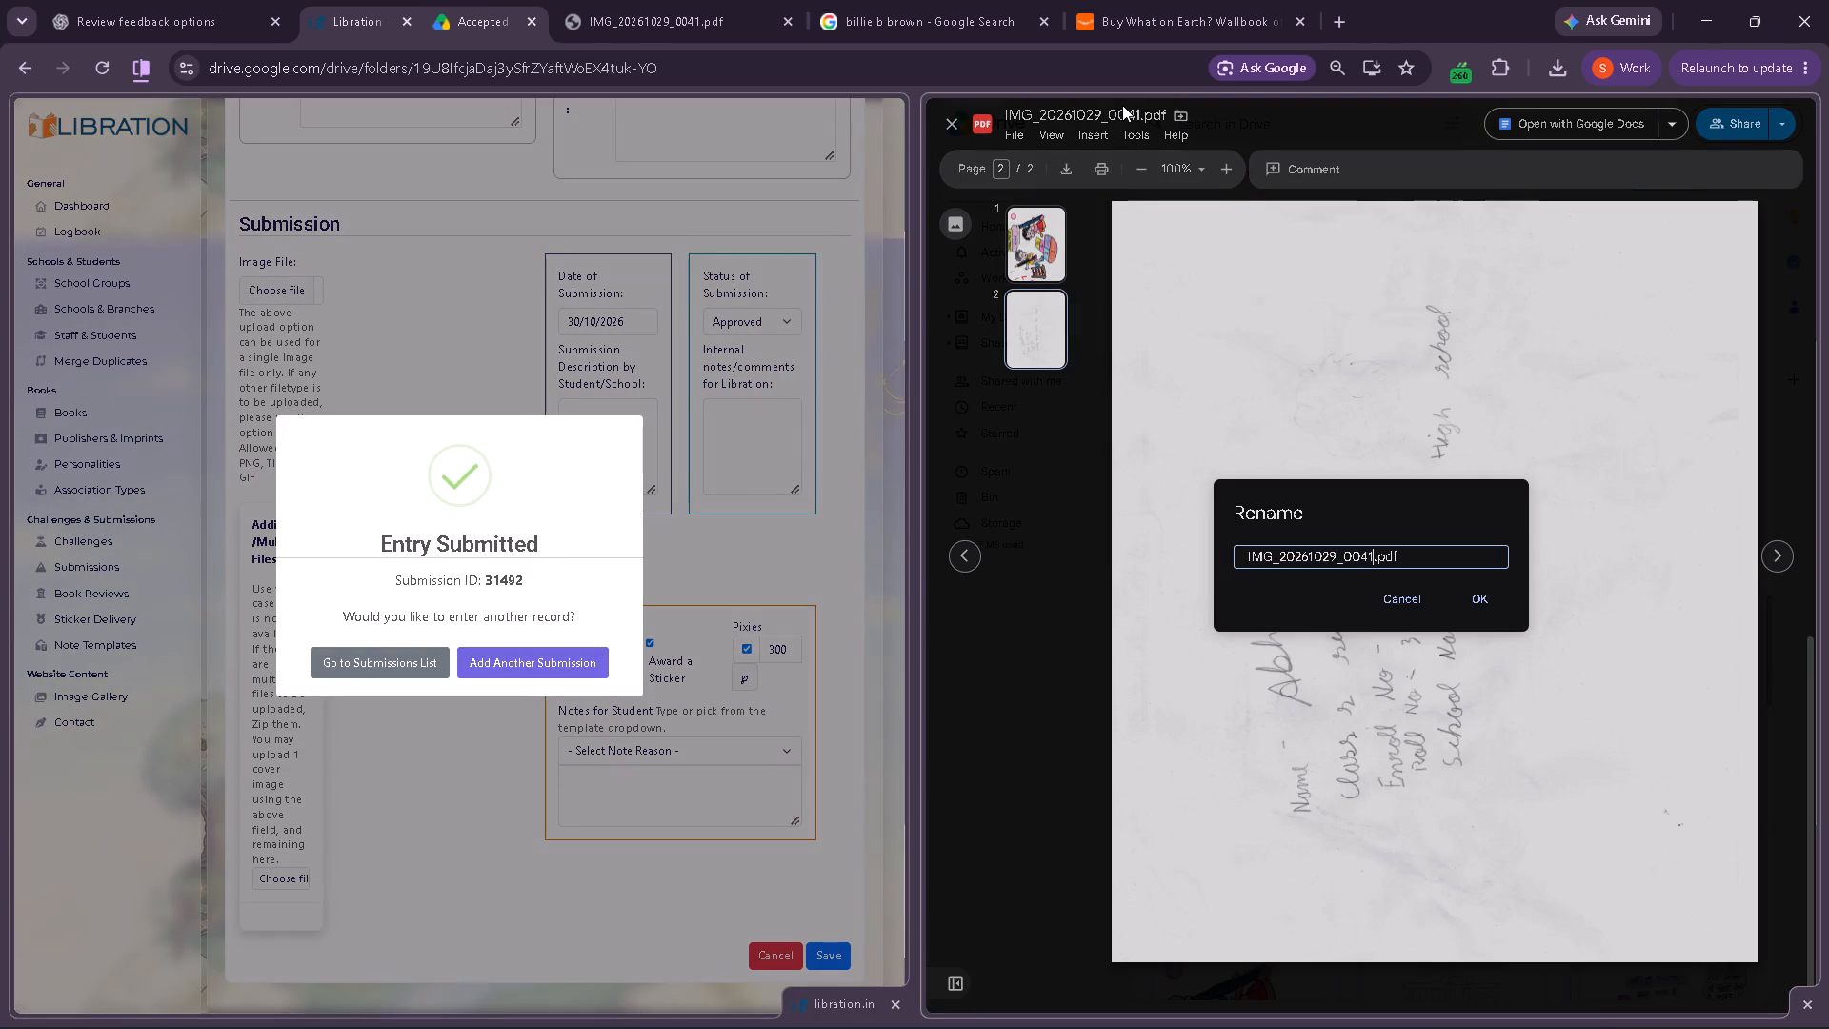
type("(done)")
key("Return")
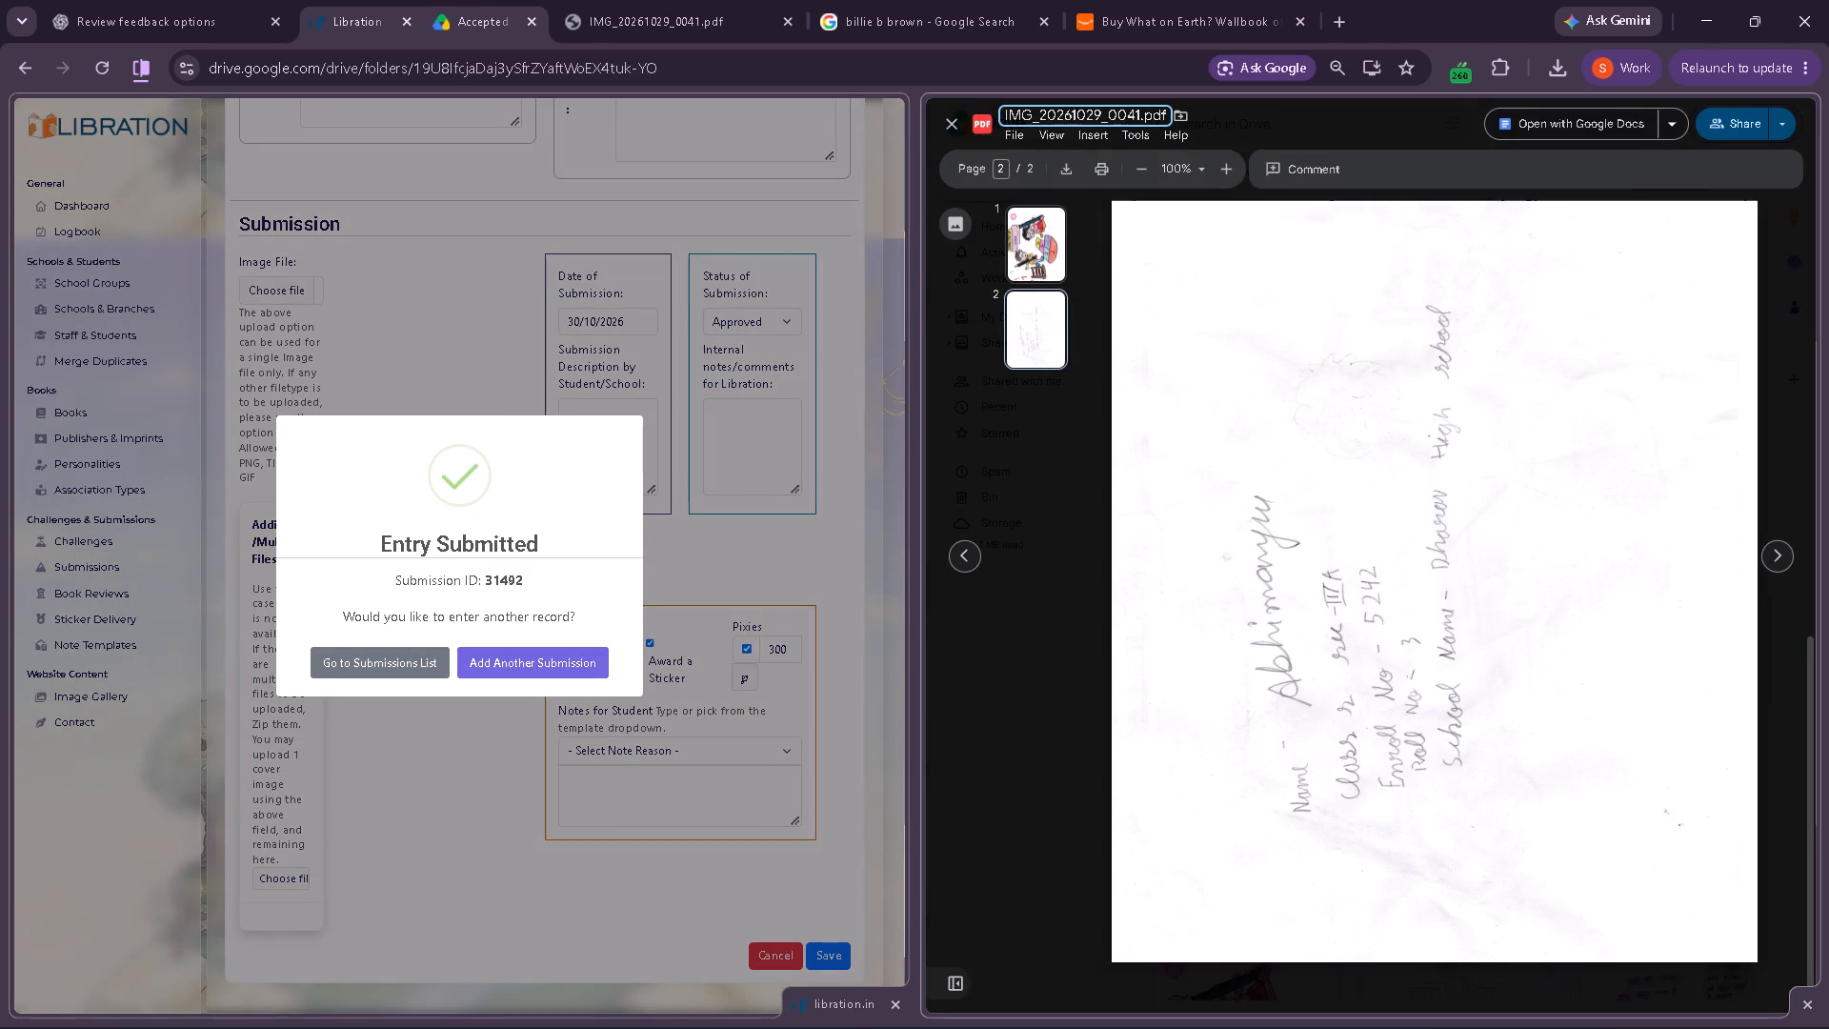
Open the next scan, IMG_20261029_0042.pdf, and capture a screenshot of the whole artwork on its first page.
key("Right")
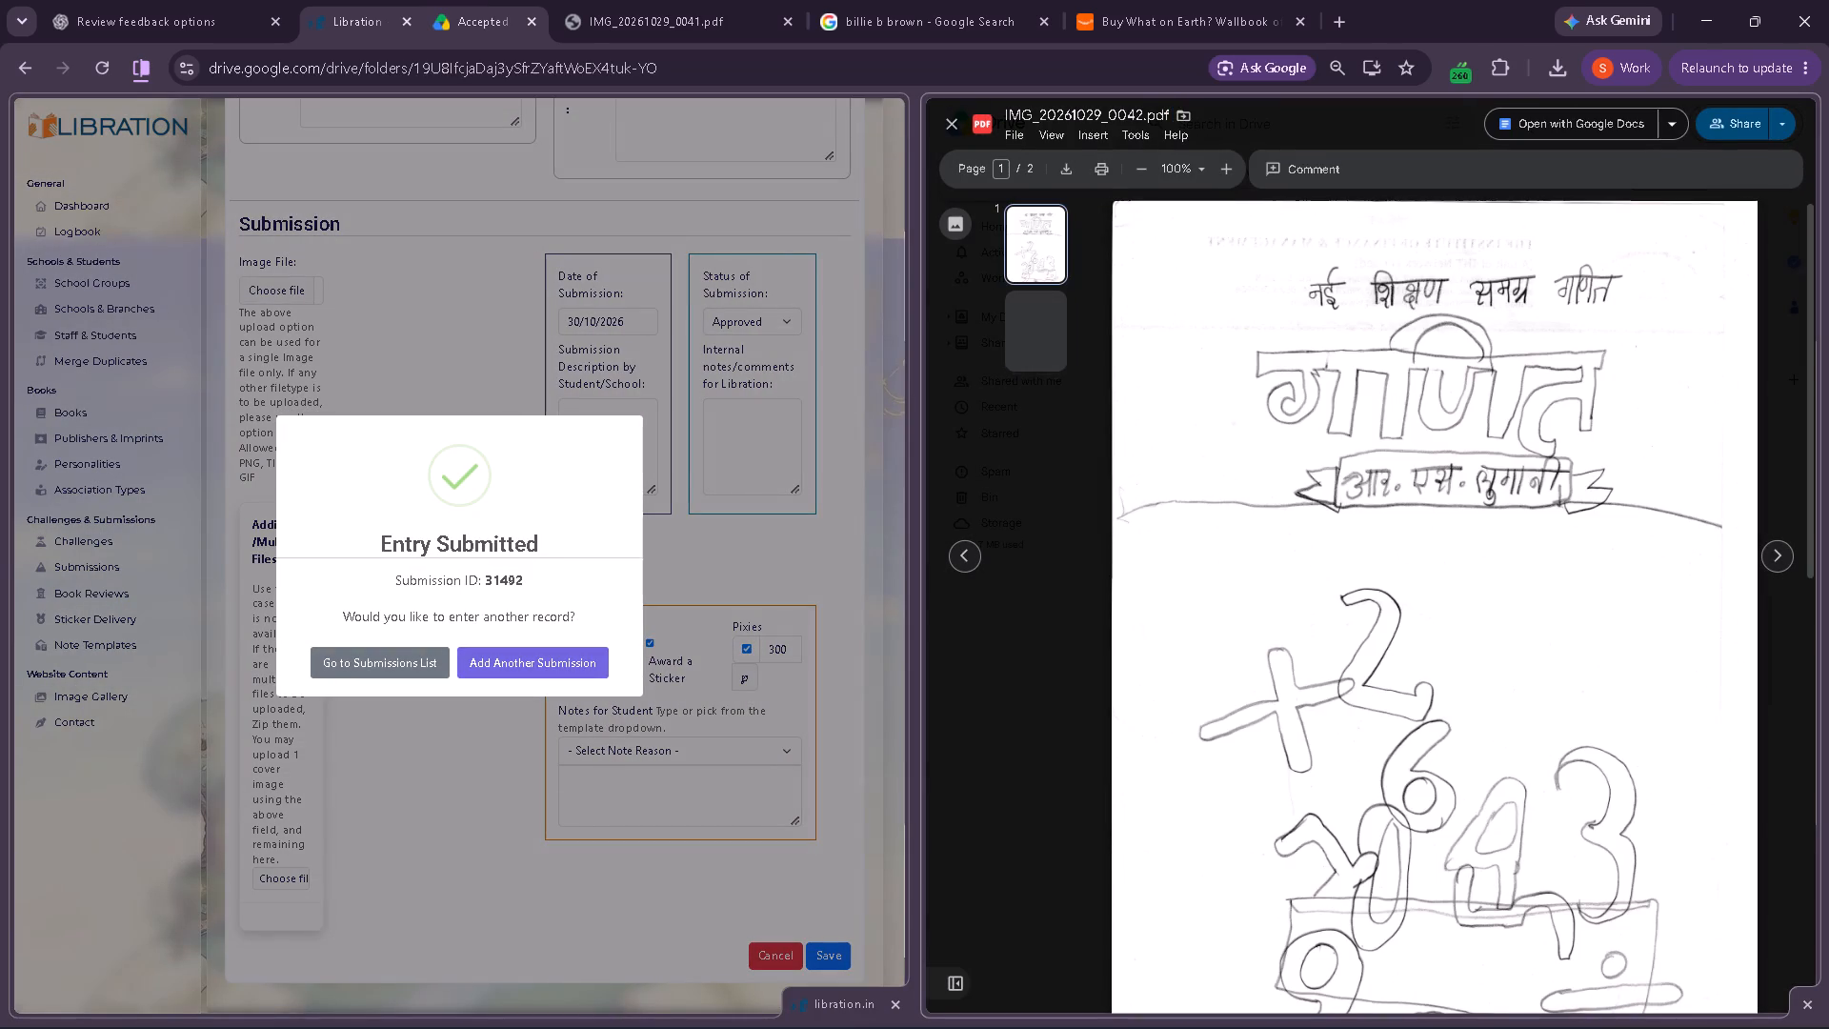
double_click(1126, 171)
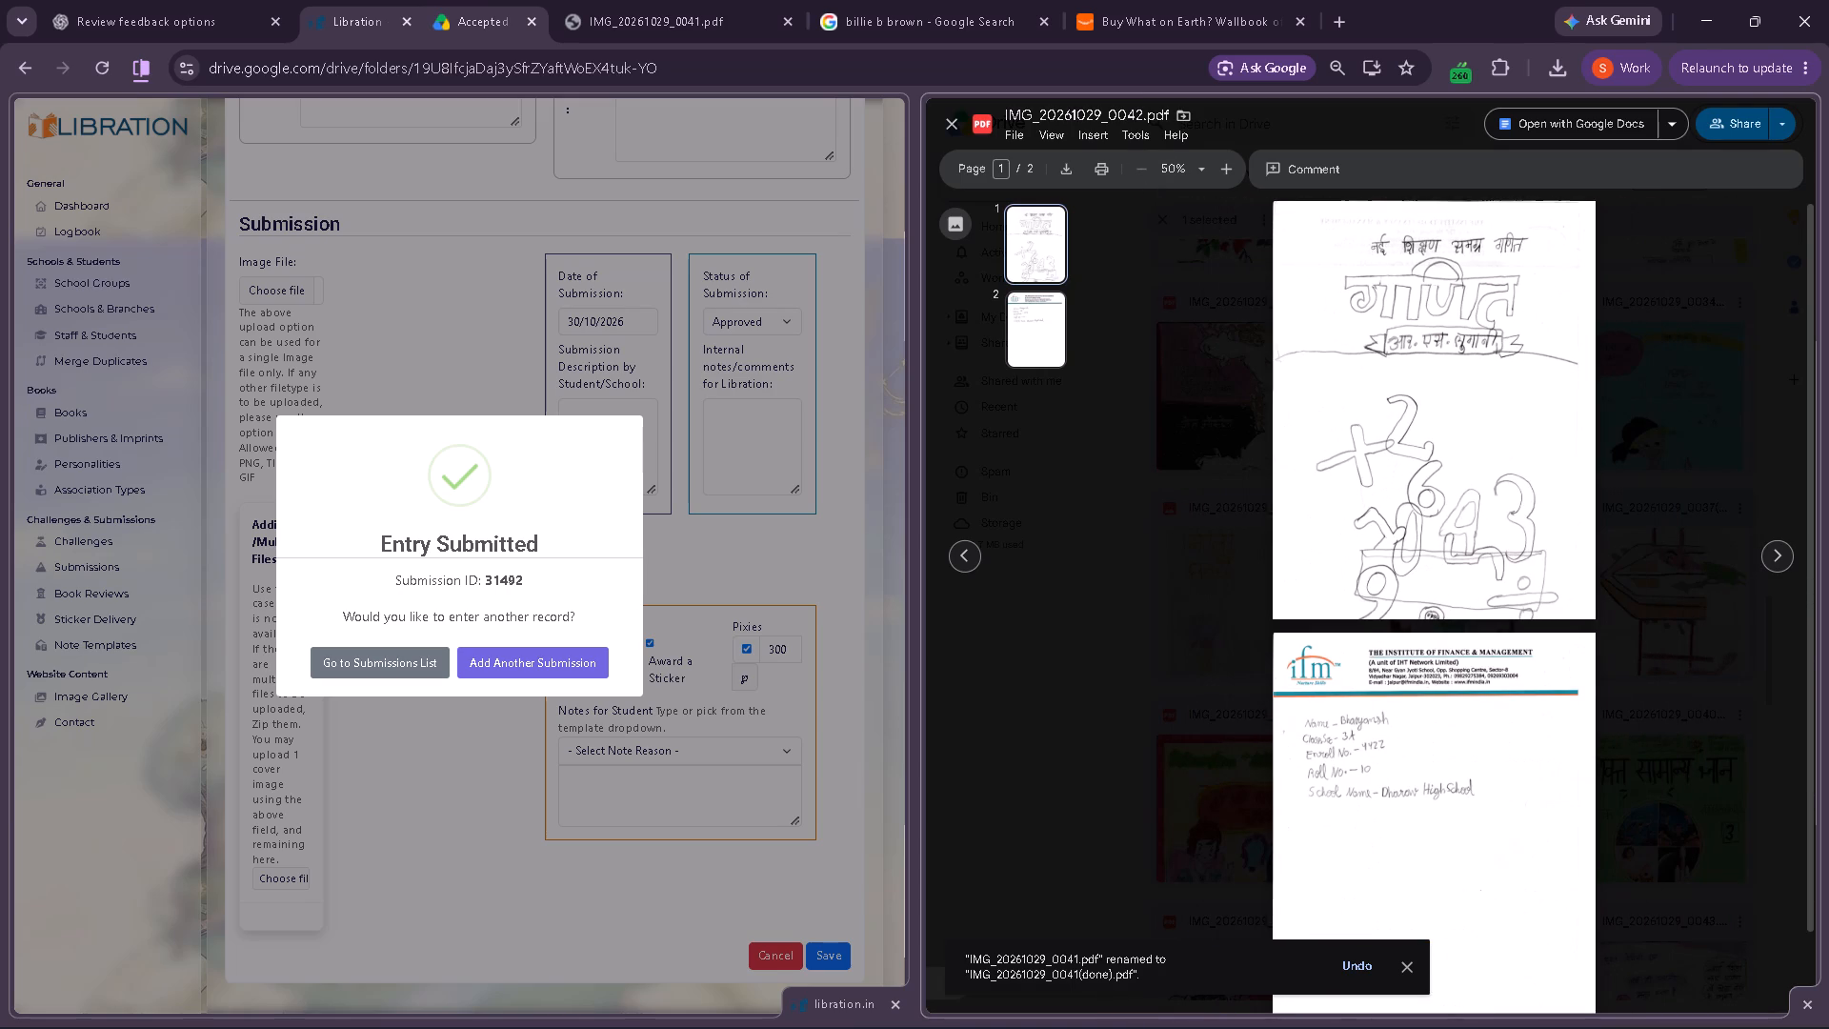
key("shift+super+s")
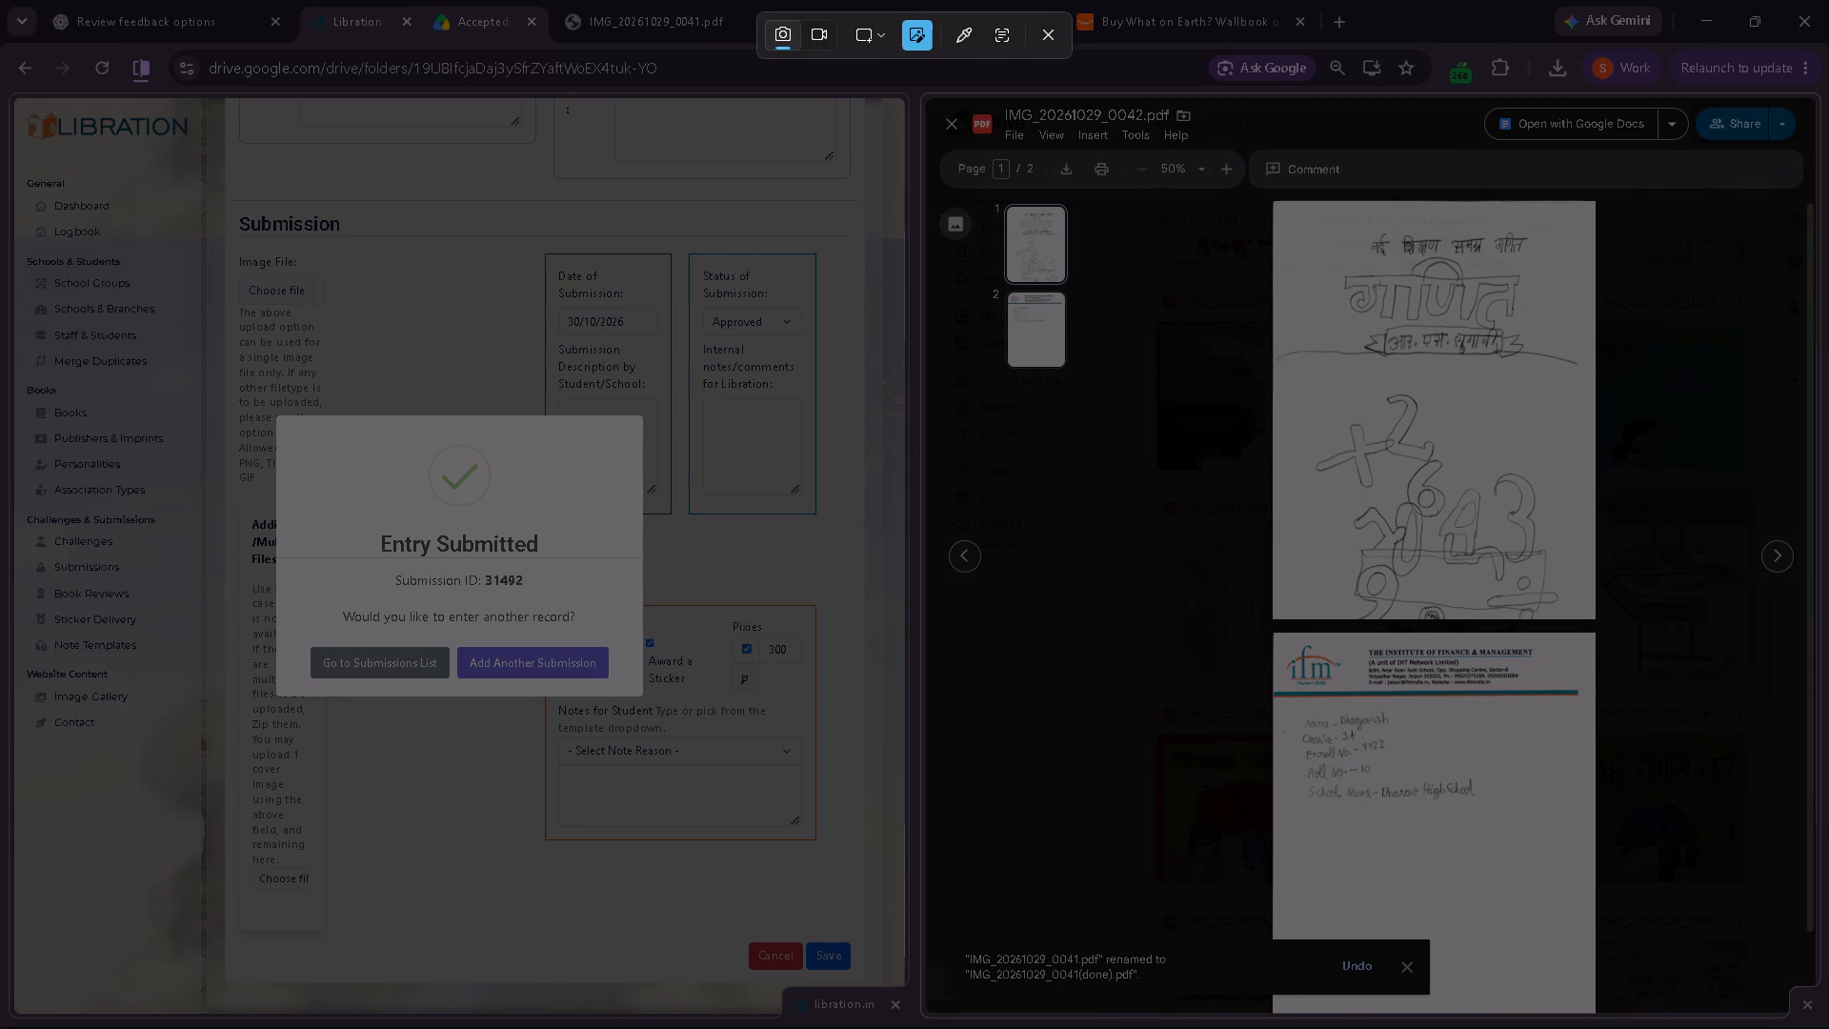
left_click_drag(1275, 202, 1534, 635)
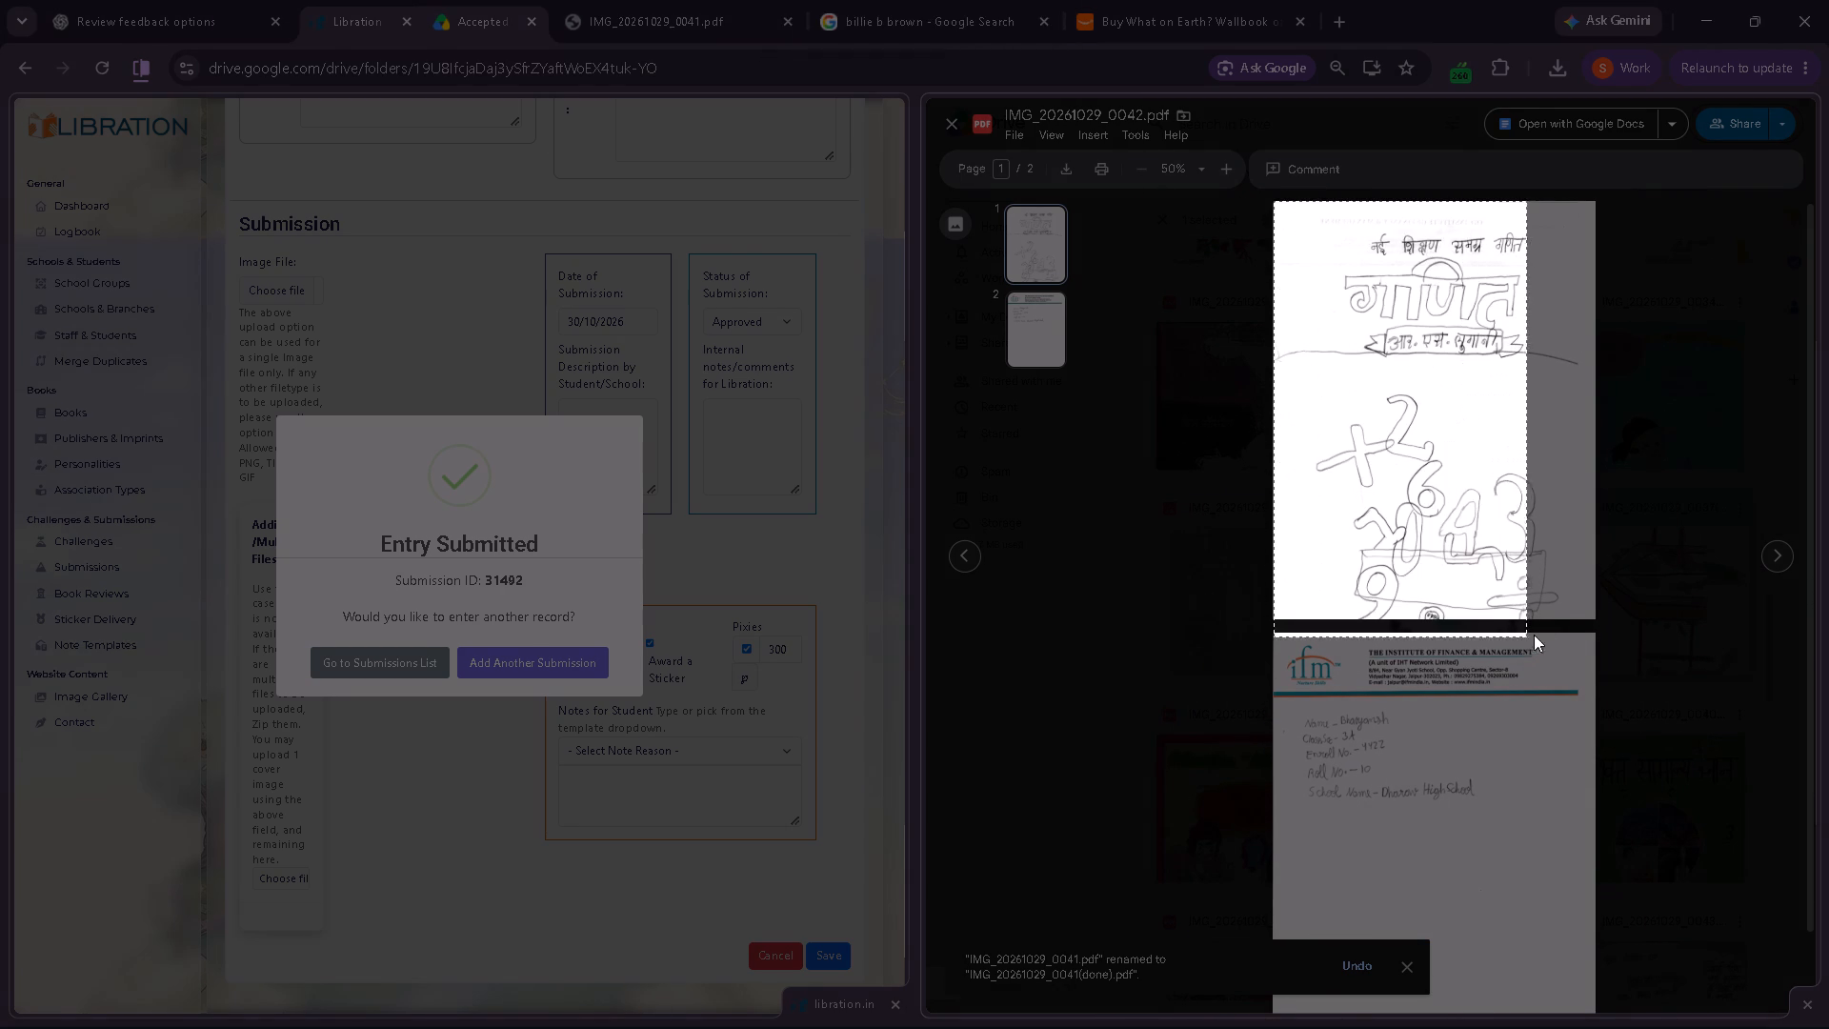
left_click_drag(1534, 635, 1600, 619)
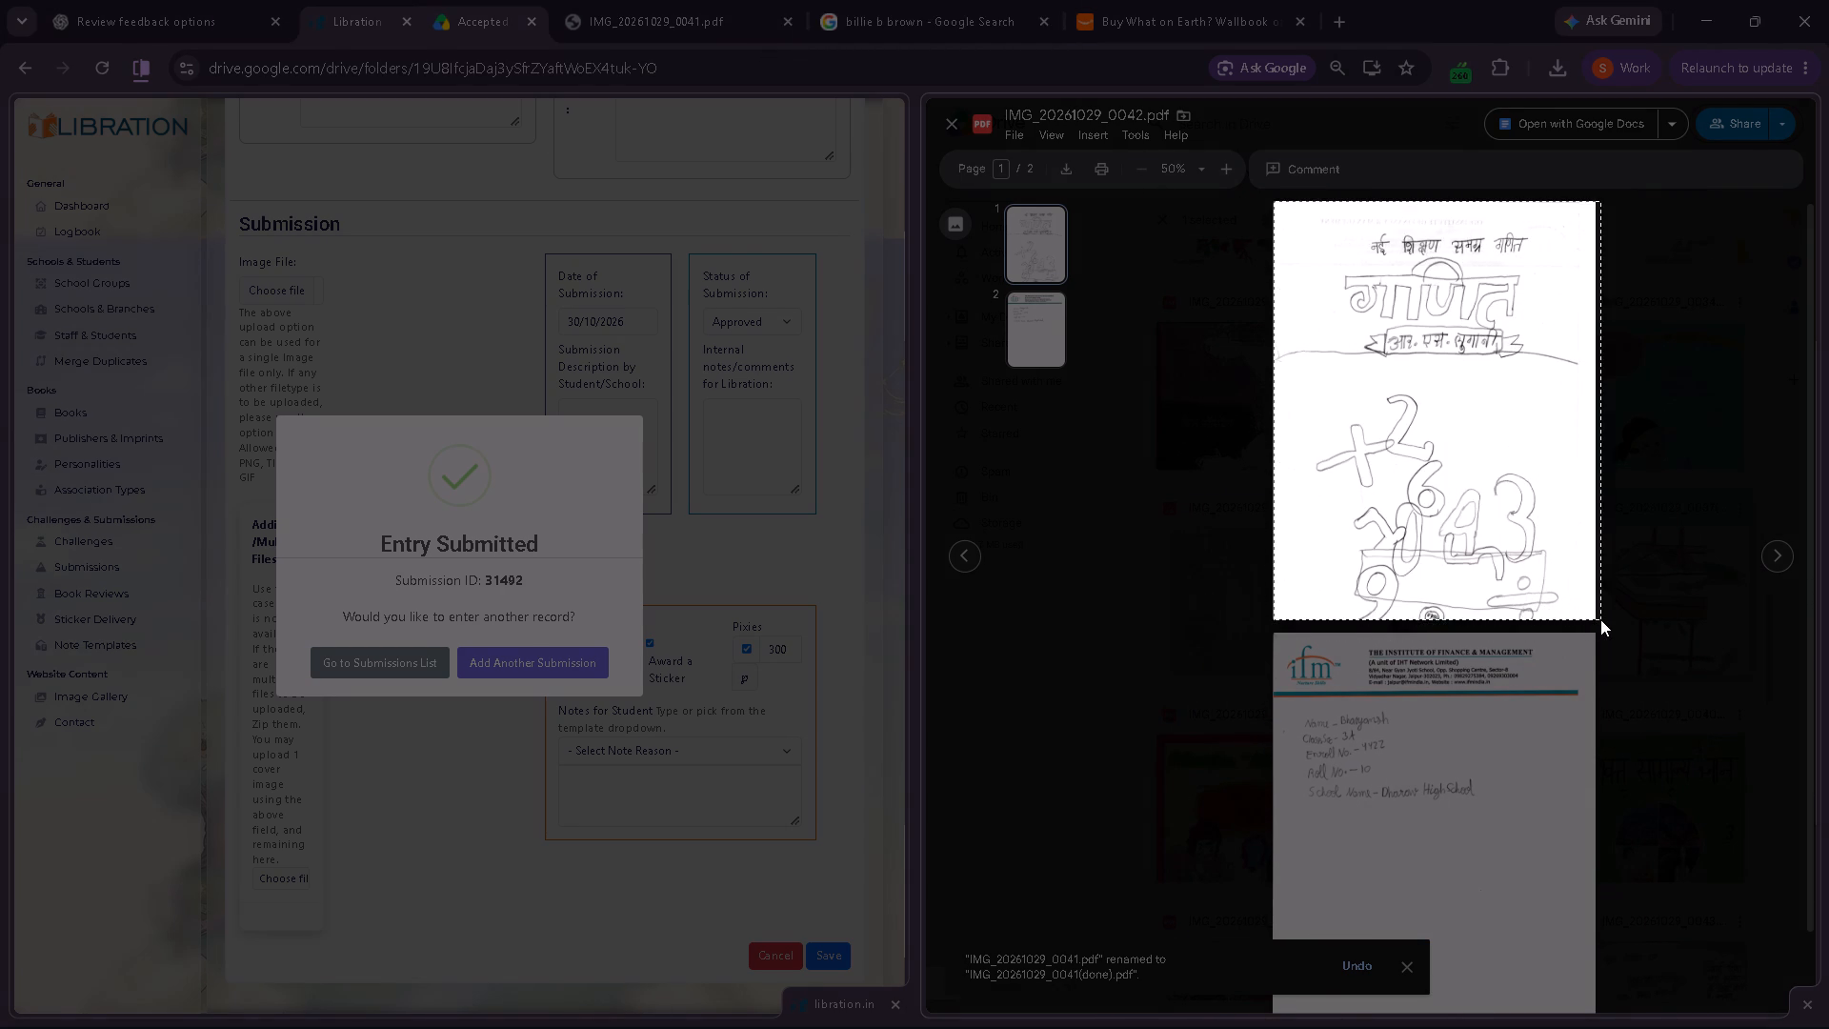
left_click_drag(1600, 619, 1591, 619)
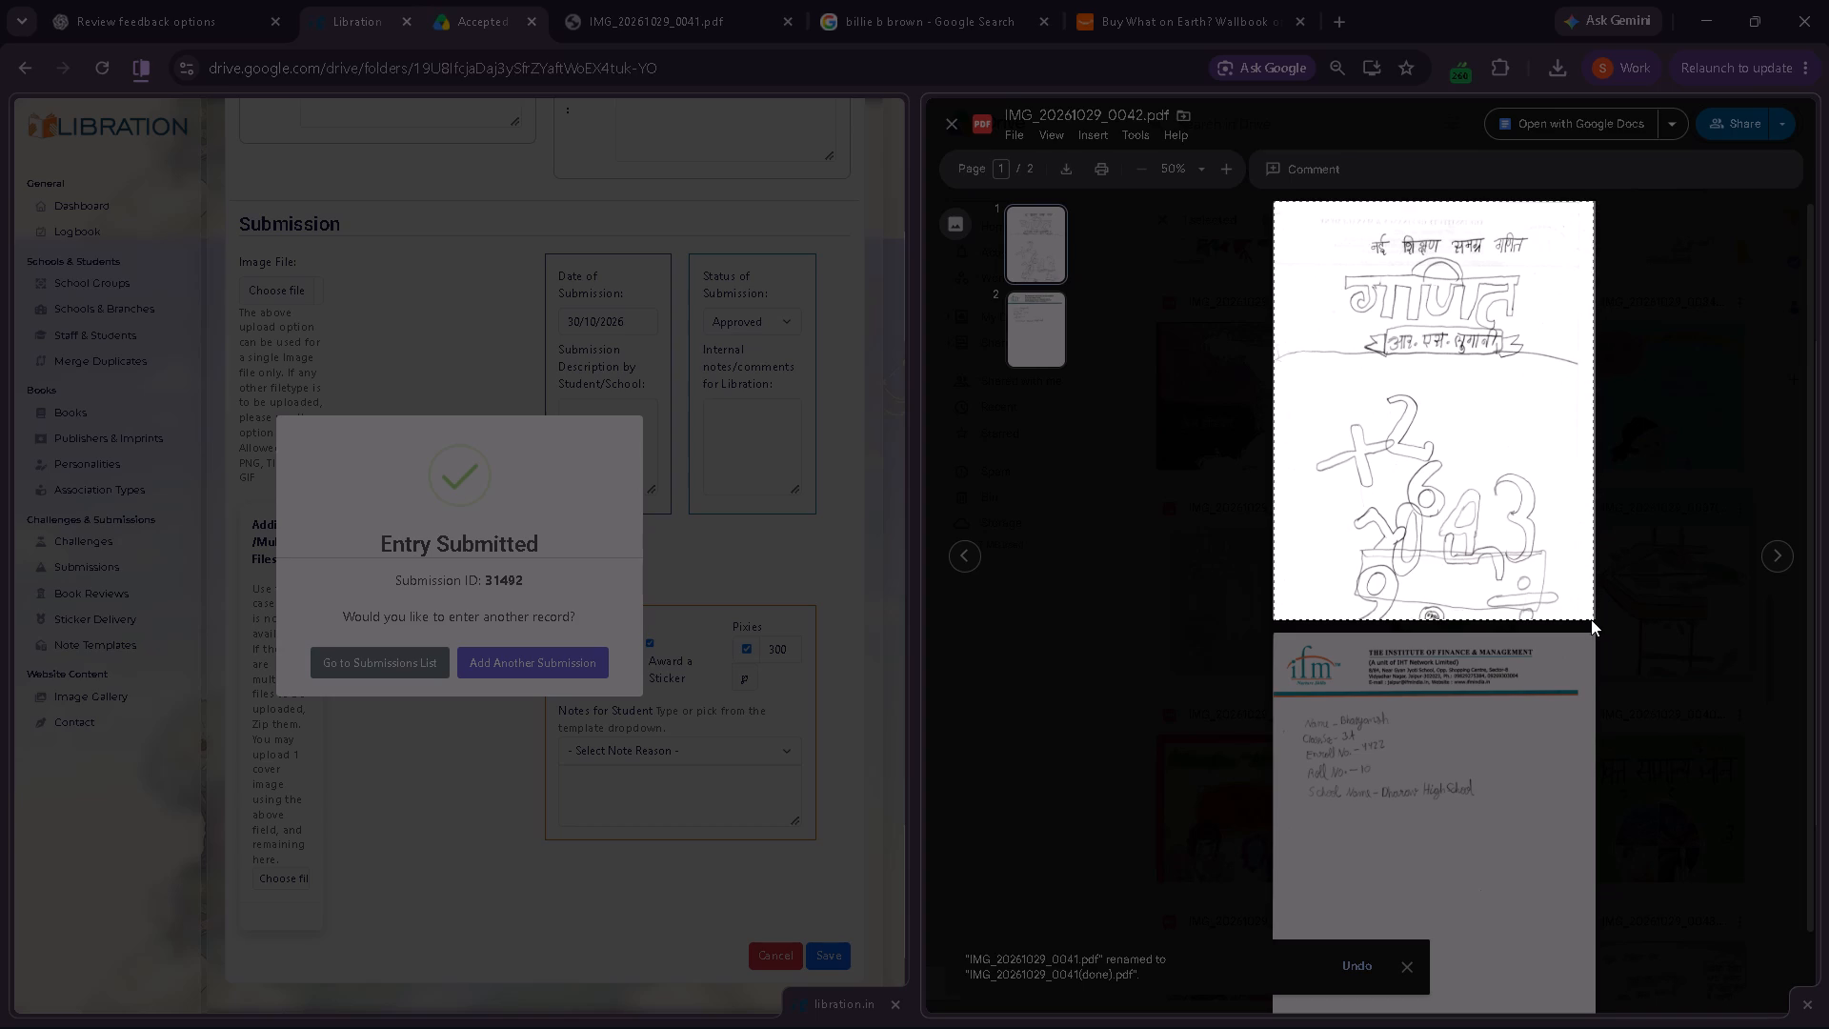
left_click(1223, 665)
Start another submission record and search the existing students for the name on the scan's second page, Bhavyansh.
scroll(1311, 650, "down", 4)
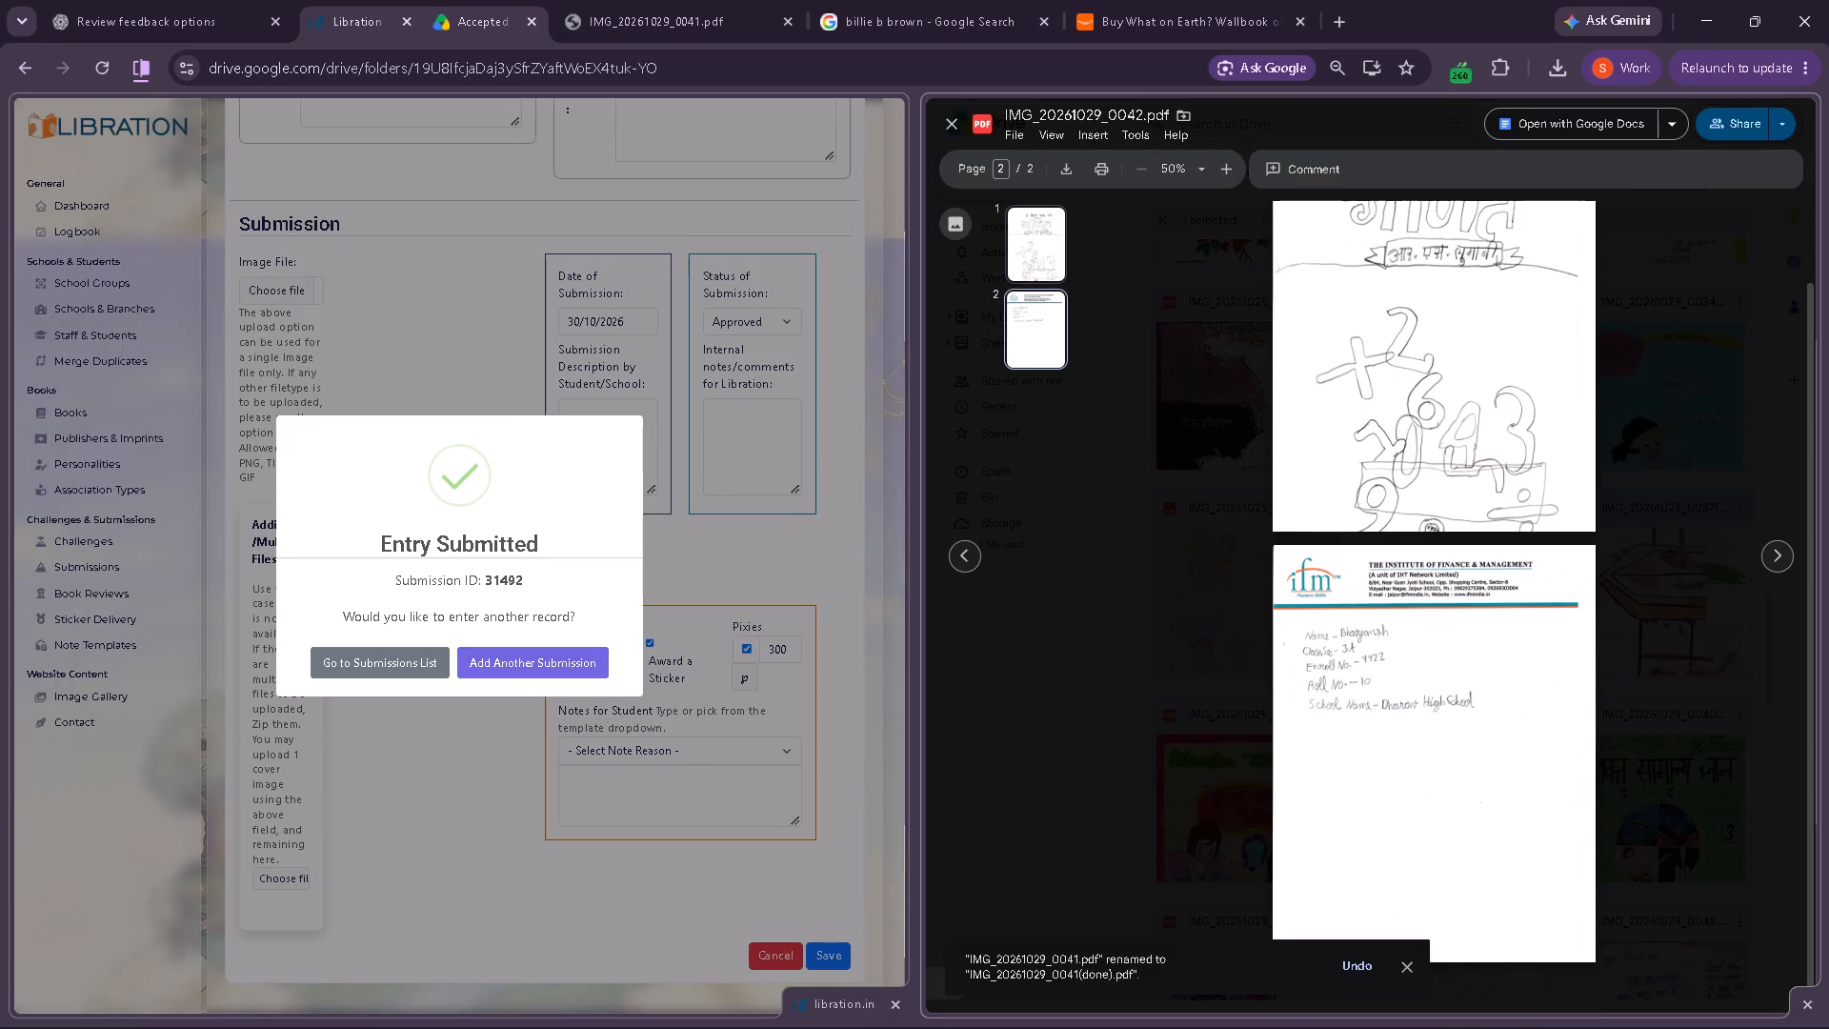
double_click(1221, 177)
scroll(1366, 373, "down", 3)
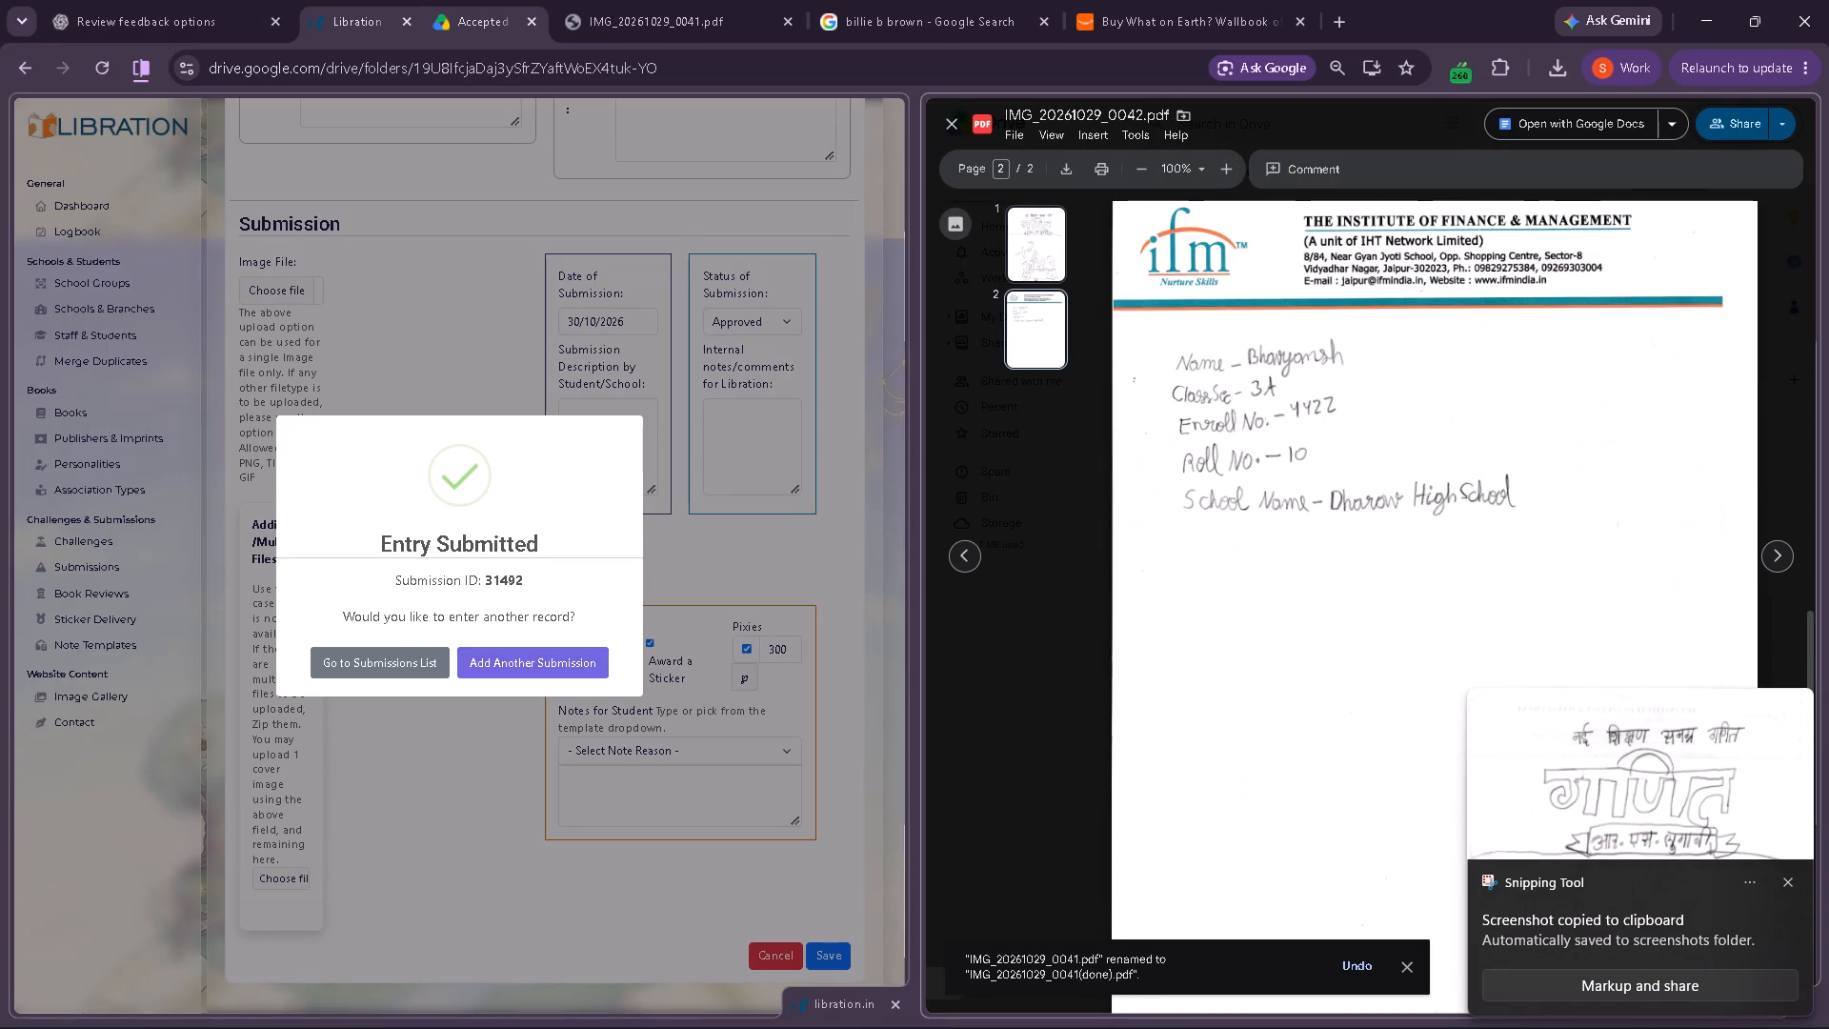
left_click(558, 652)
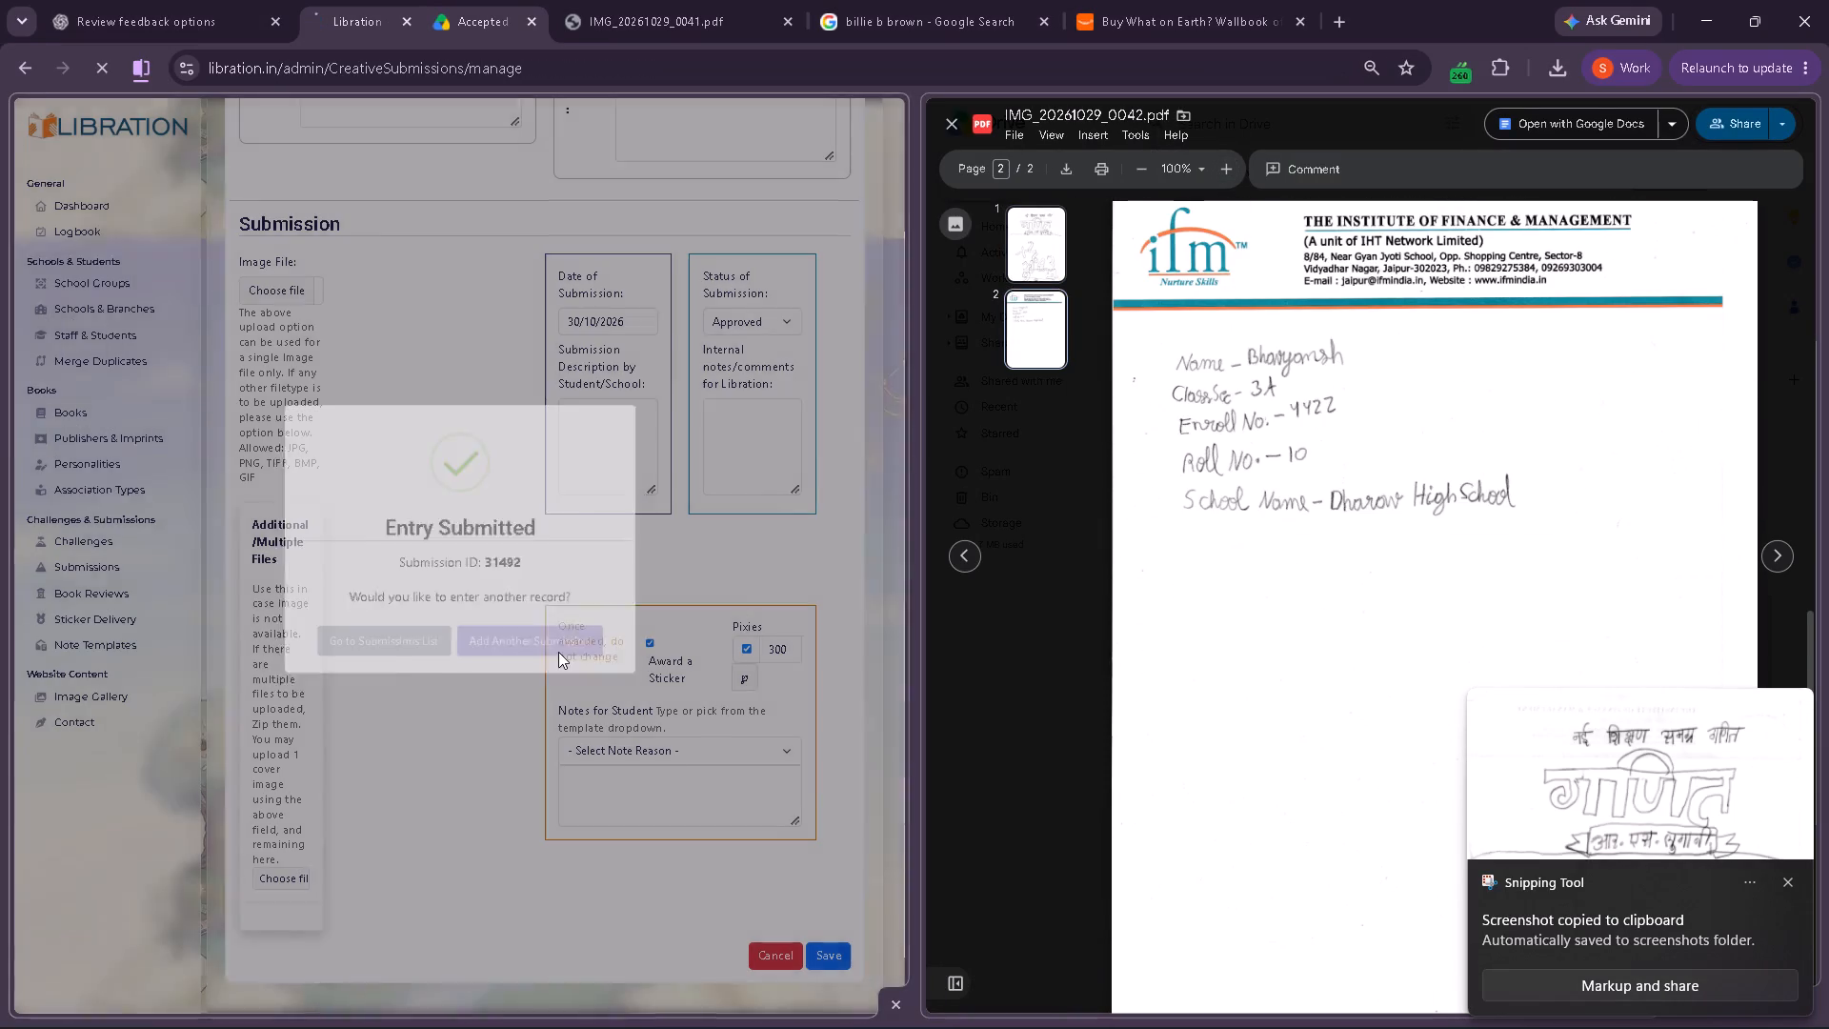
left_click(450, 377)
left_click(431, 261)
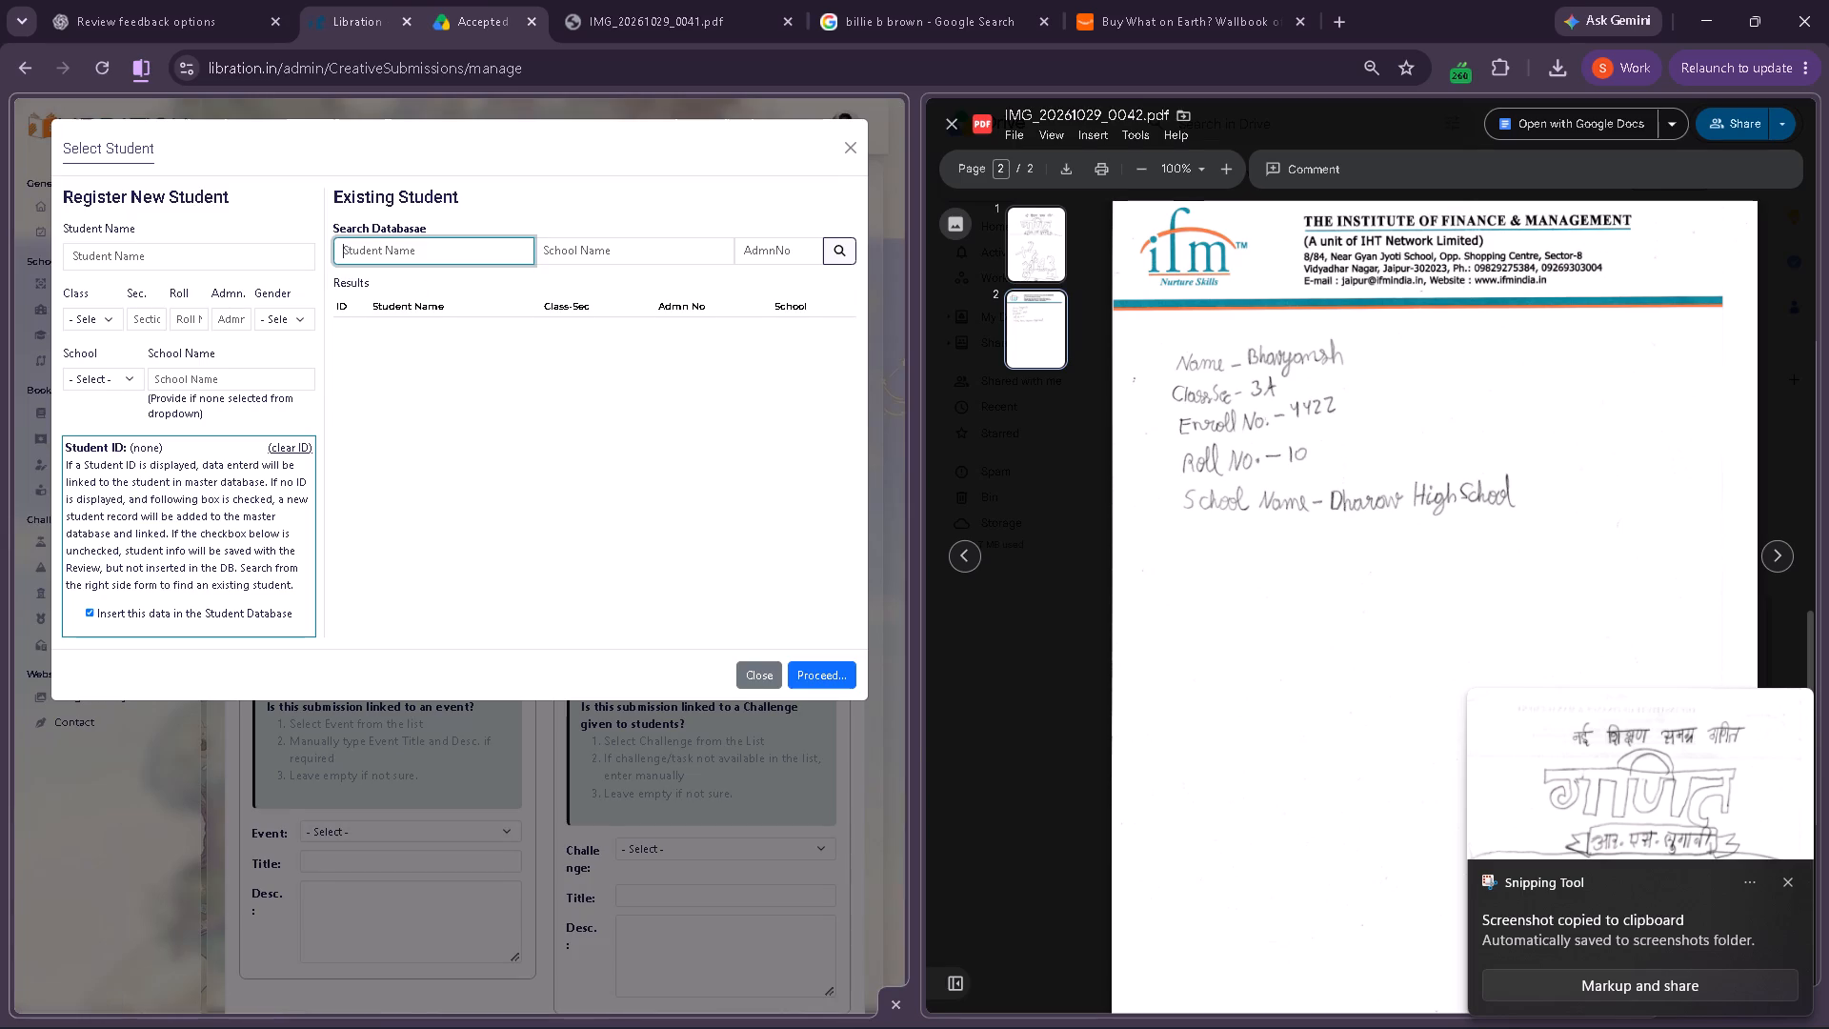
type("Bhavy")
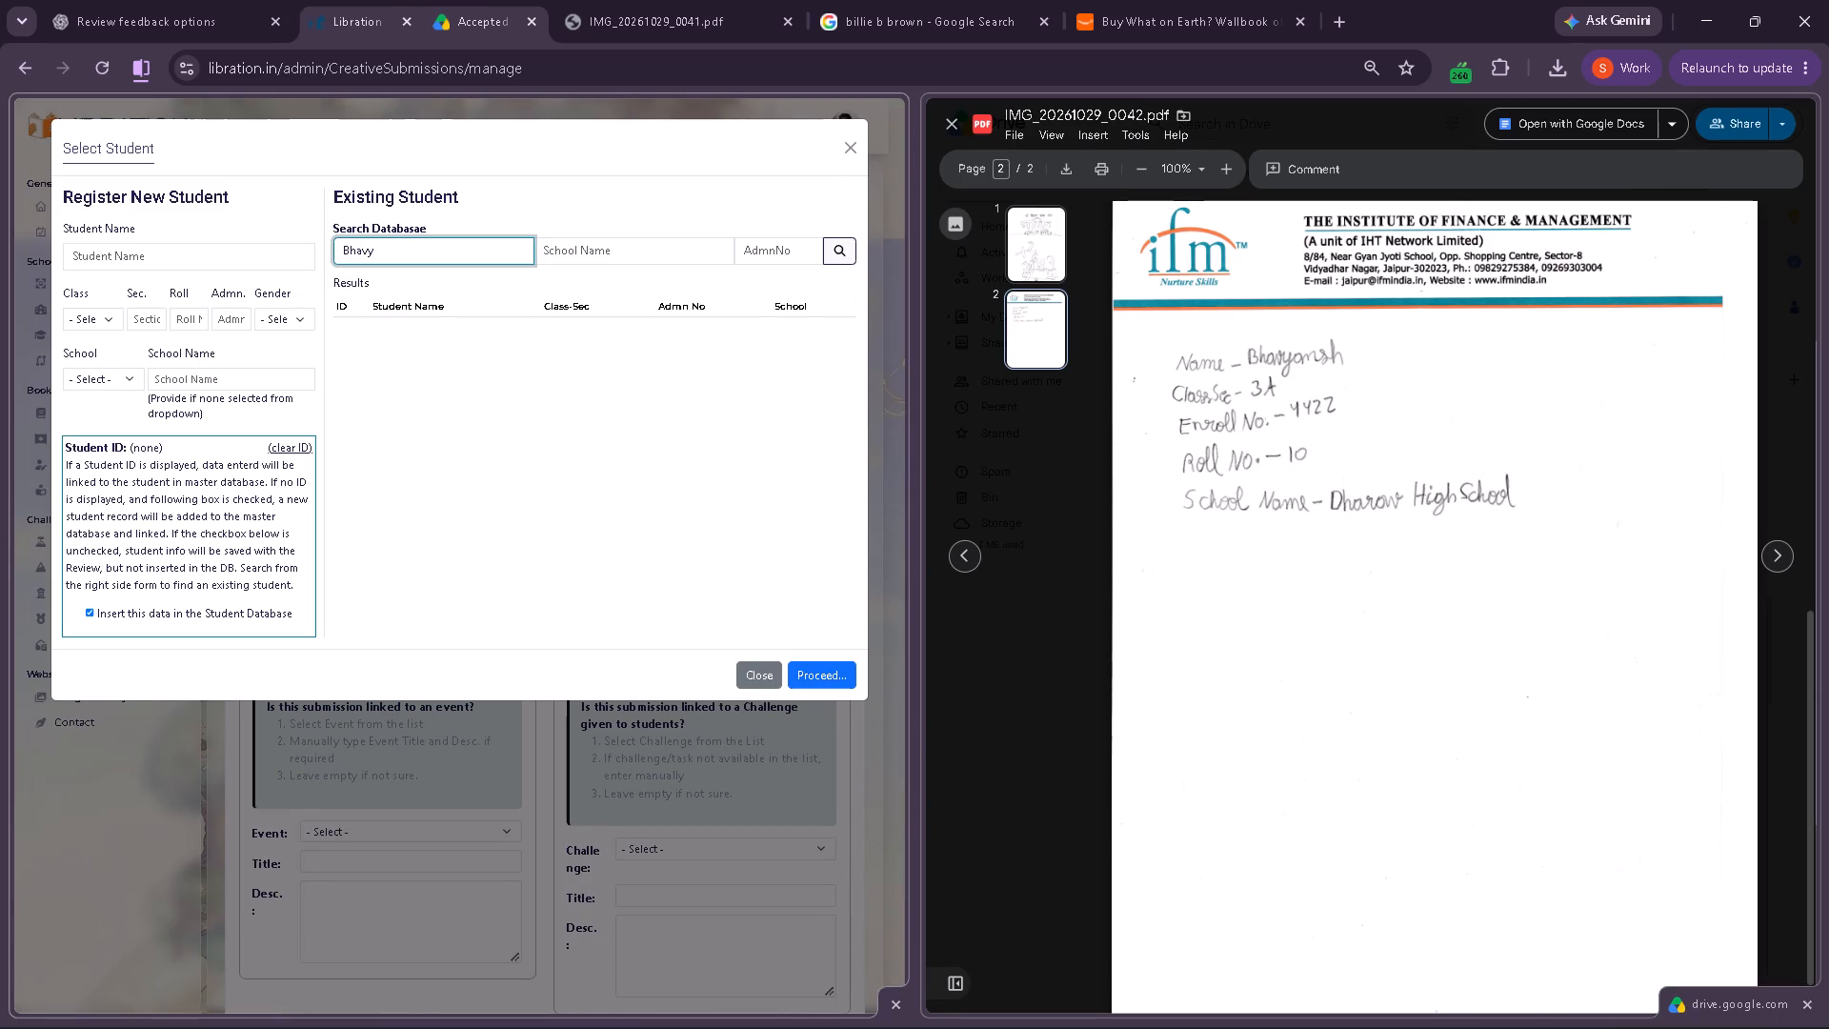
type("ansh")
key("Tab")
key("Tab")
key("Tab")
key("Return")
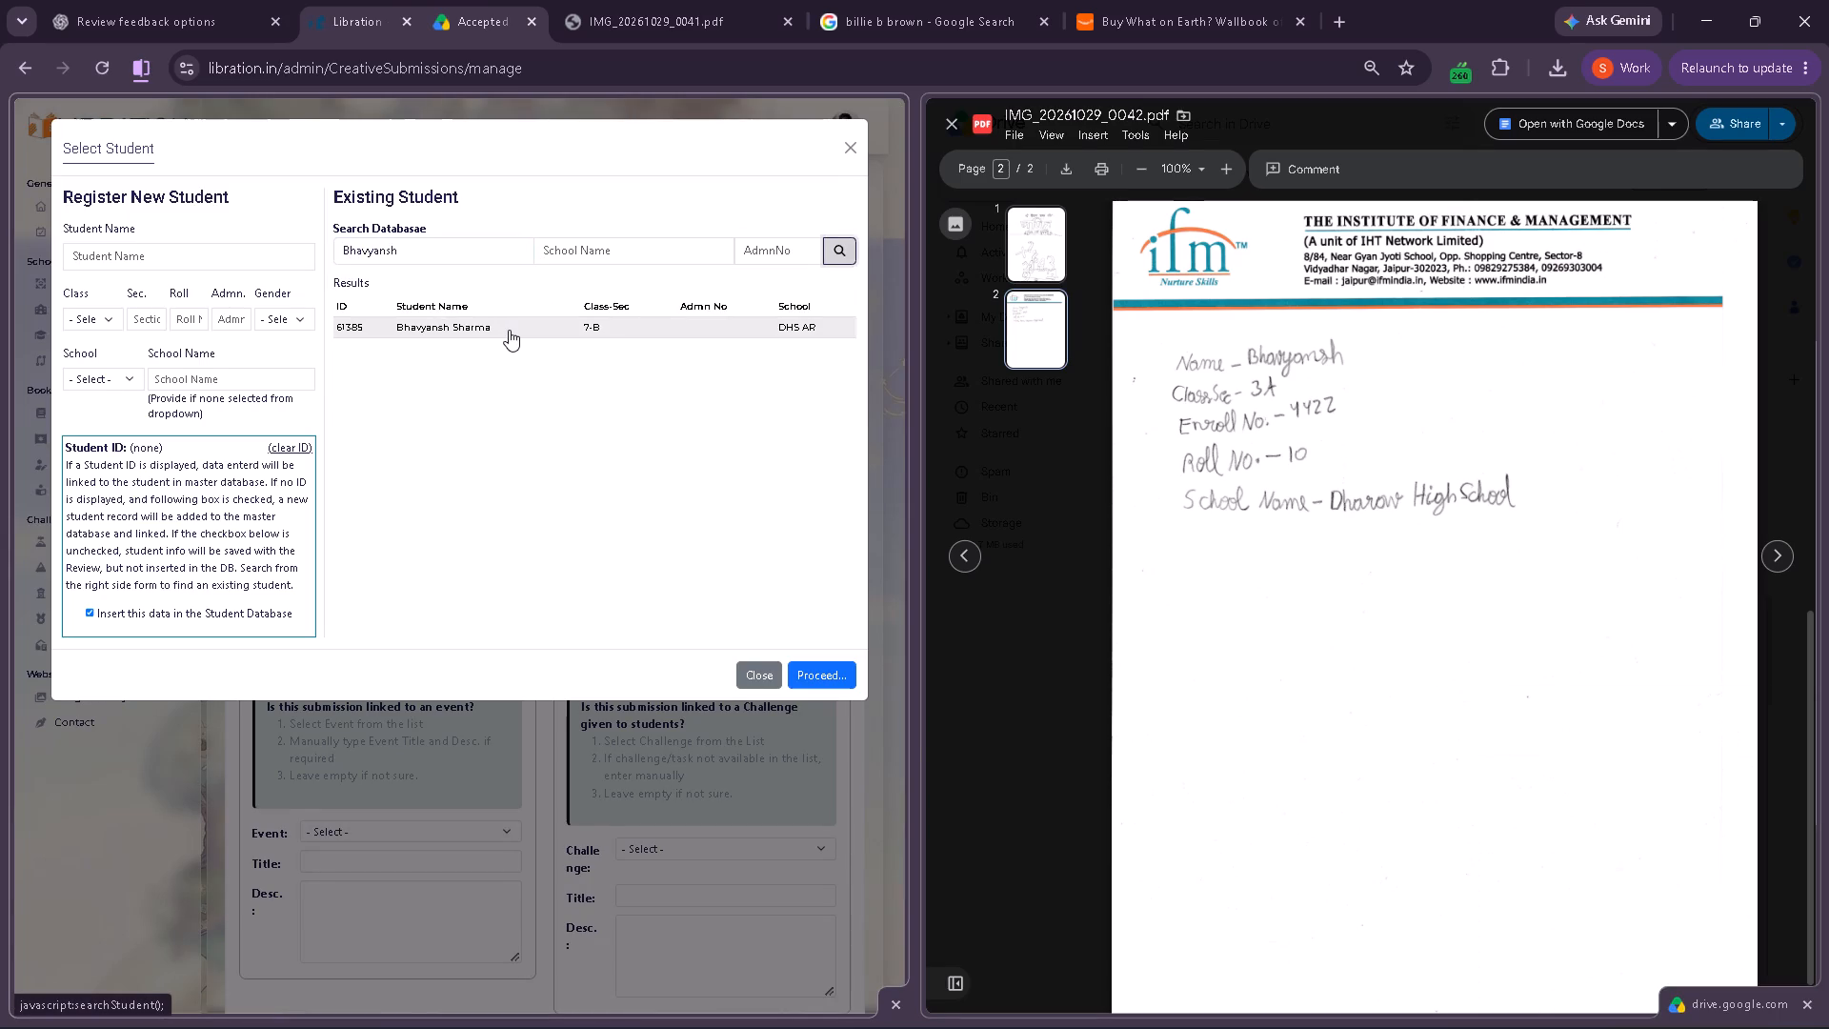
Fill in the new student registration with the scan's name and admission number, class 3, section A and roll 10.
left_click(434, 240)
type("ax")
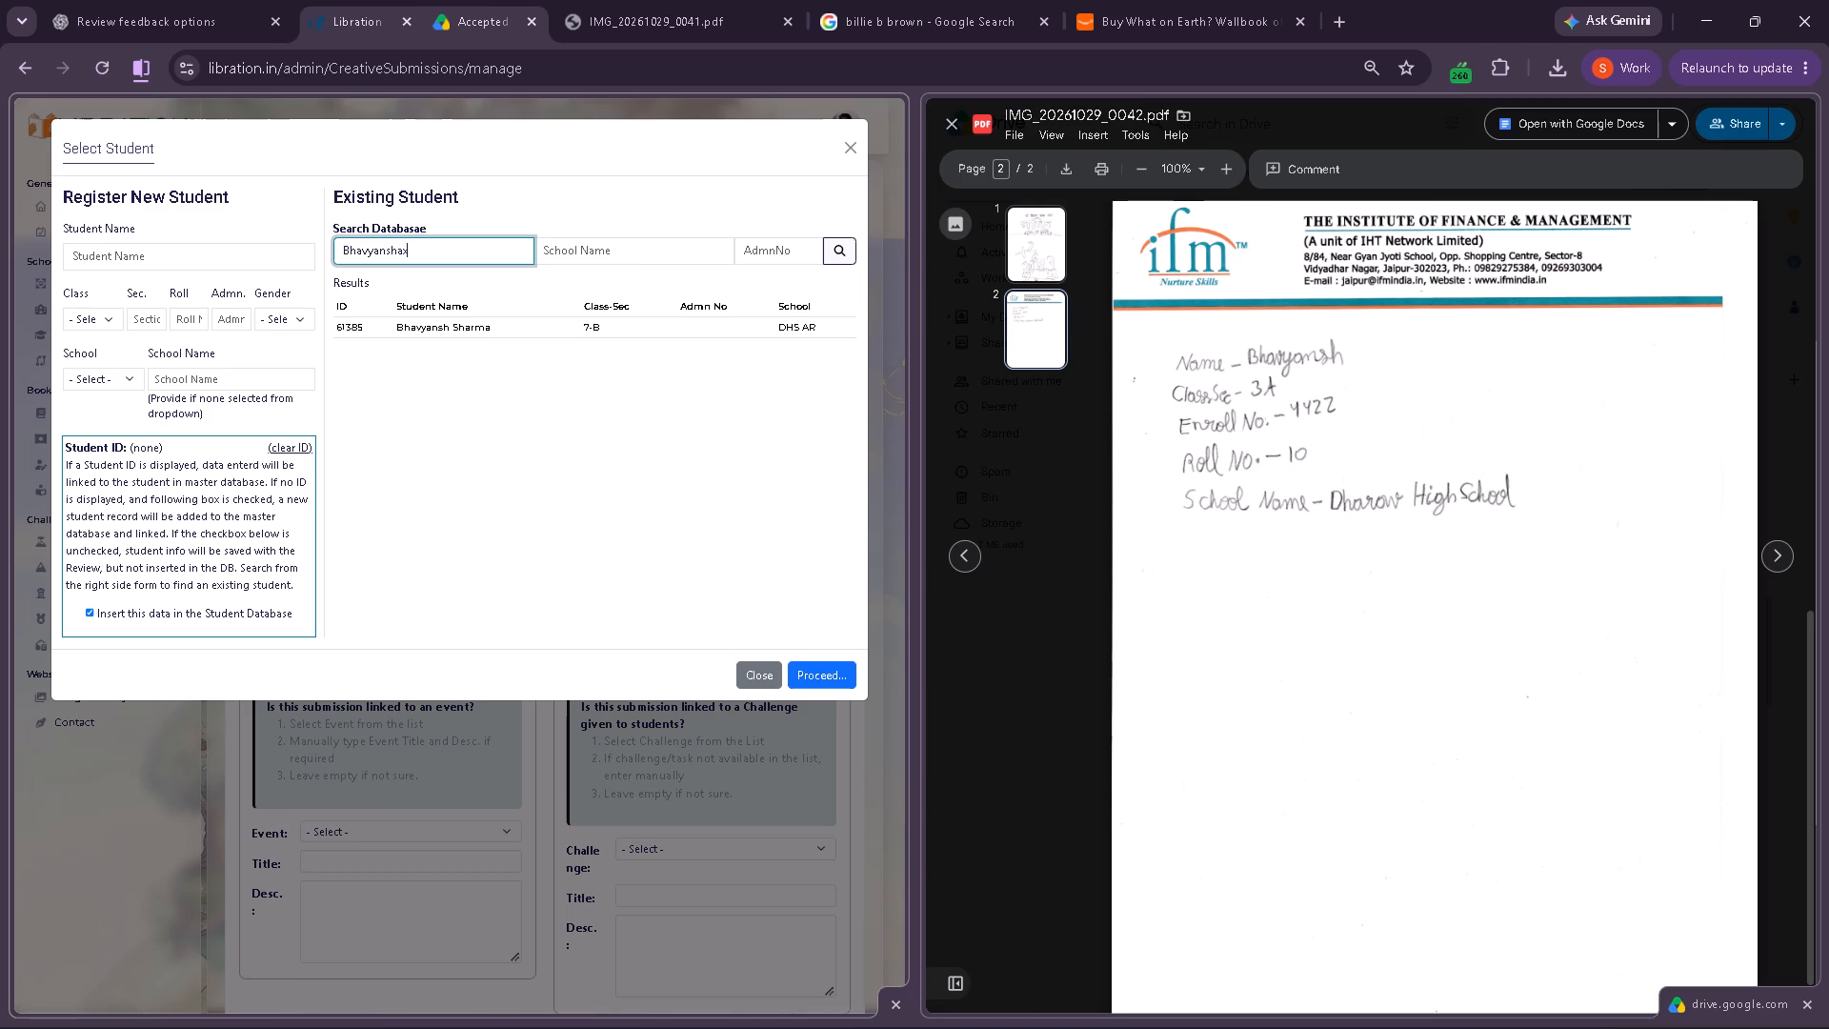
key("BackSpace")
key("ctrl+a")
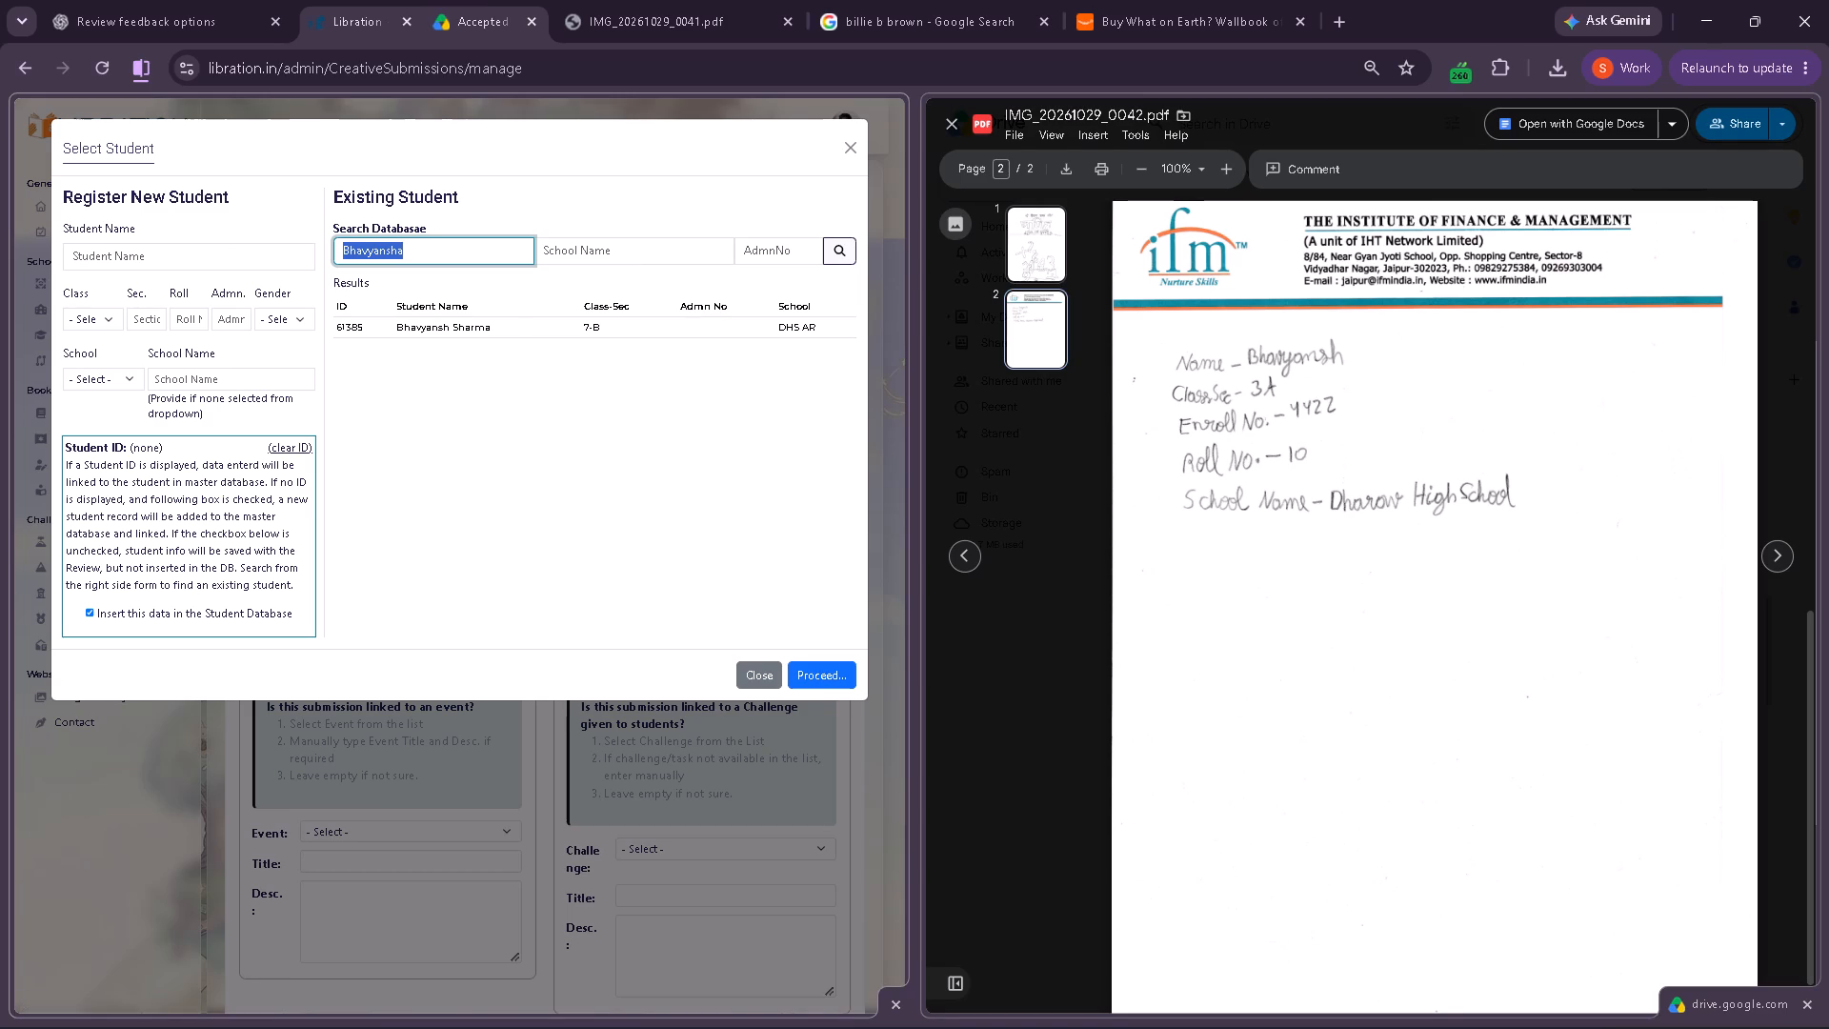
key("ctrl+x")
left_click(183, 267)
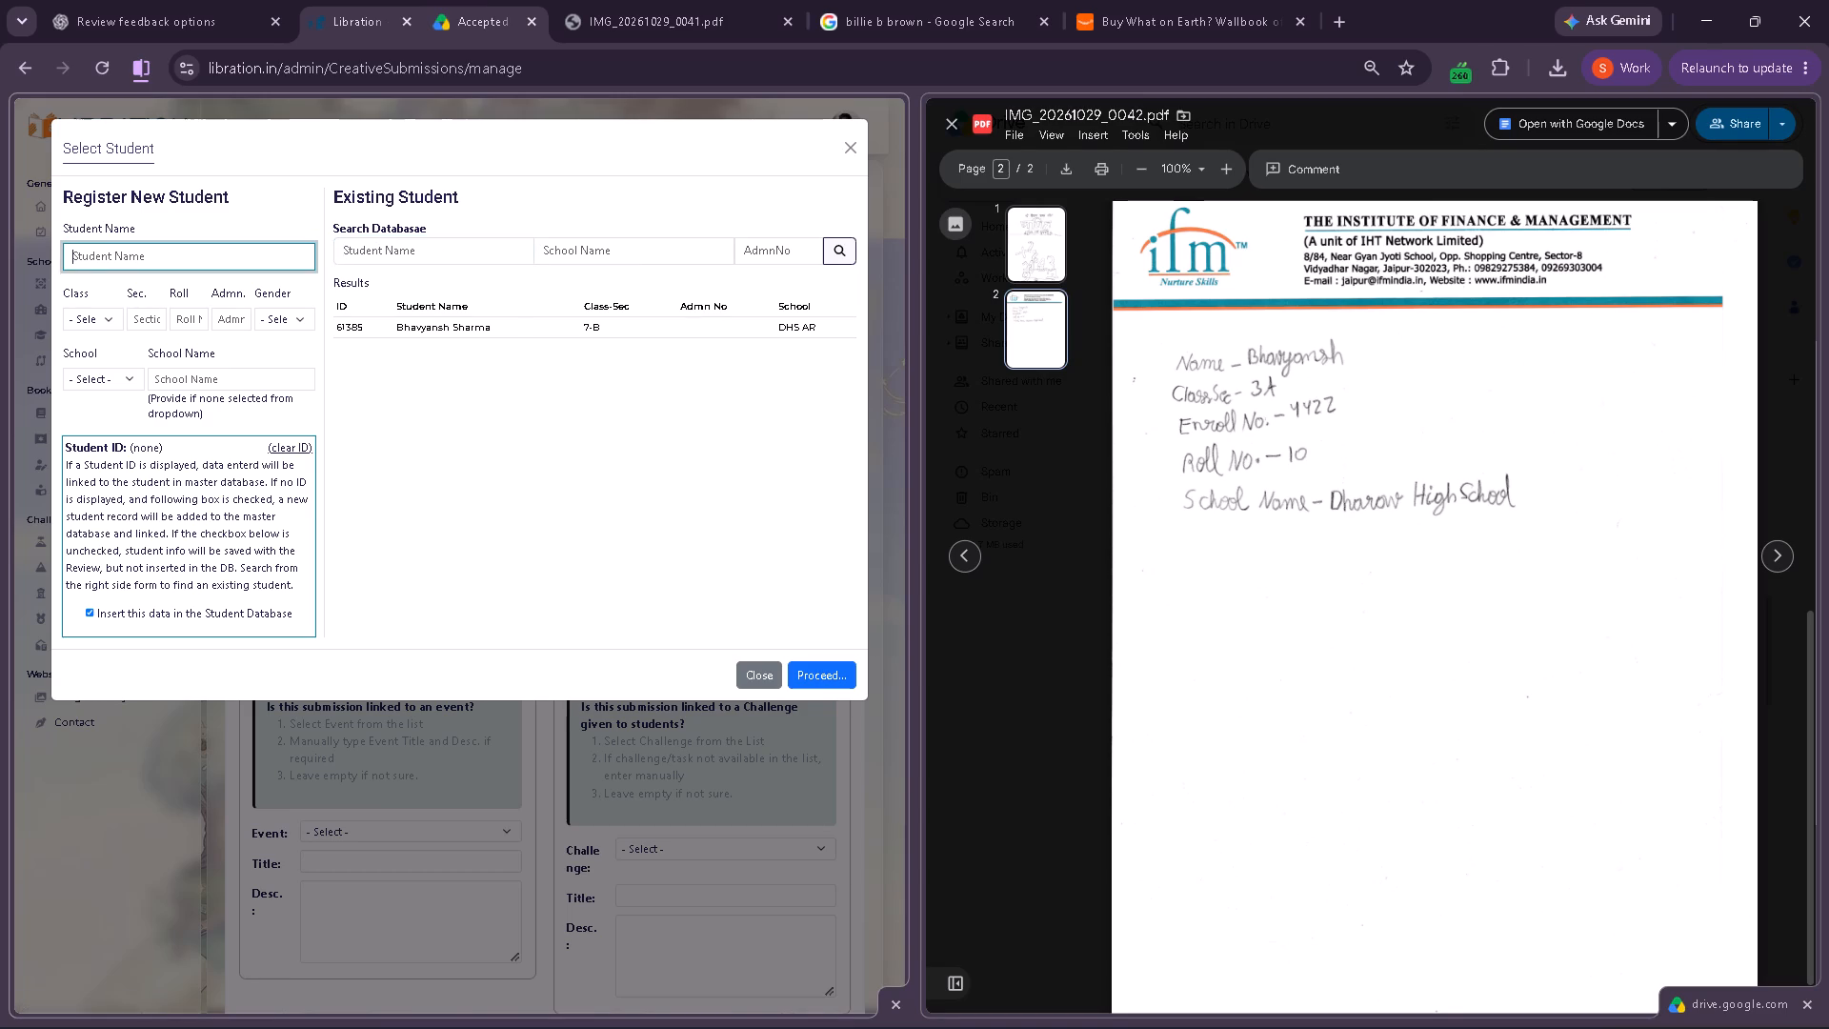
key("ctrl+v")
key("BackSpace")
key("Tab")
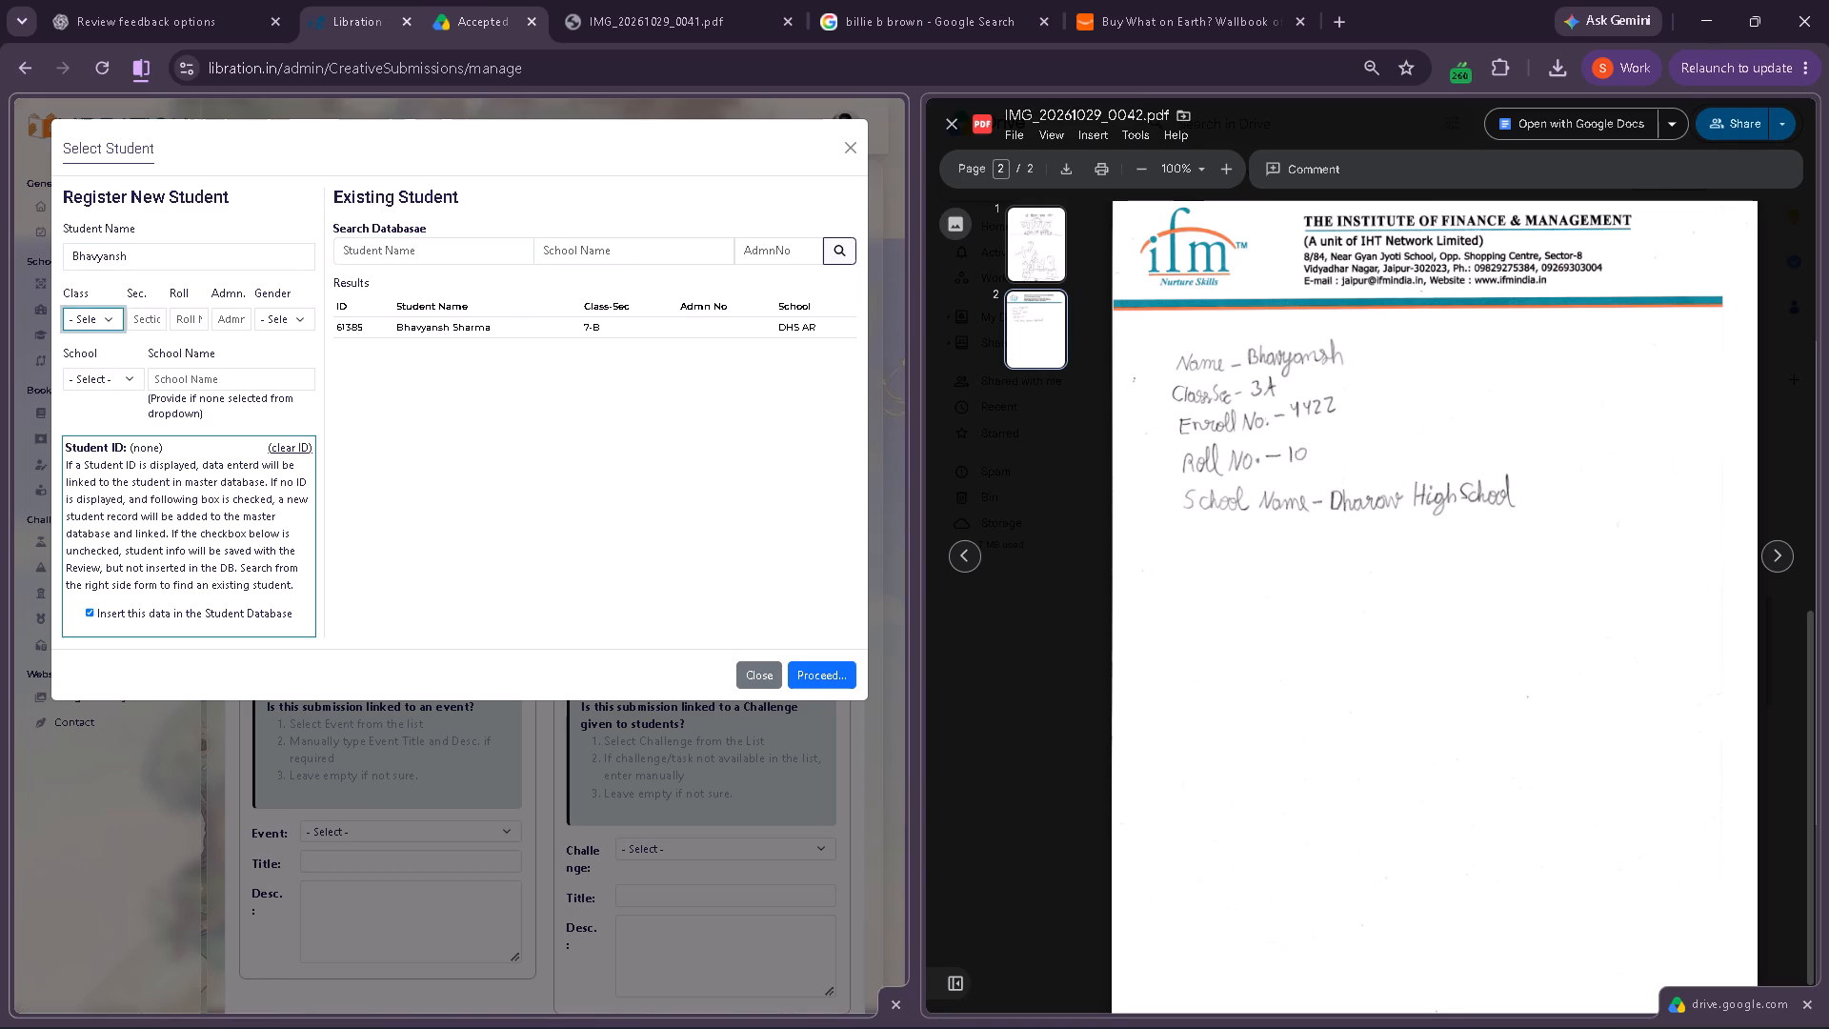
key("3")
key("Tab")
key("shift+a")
key("Tab")
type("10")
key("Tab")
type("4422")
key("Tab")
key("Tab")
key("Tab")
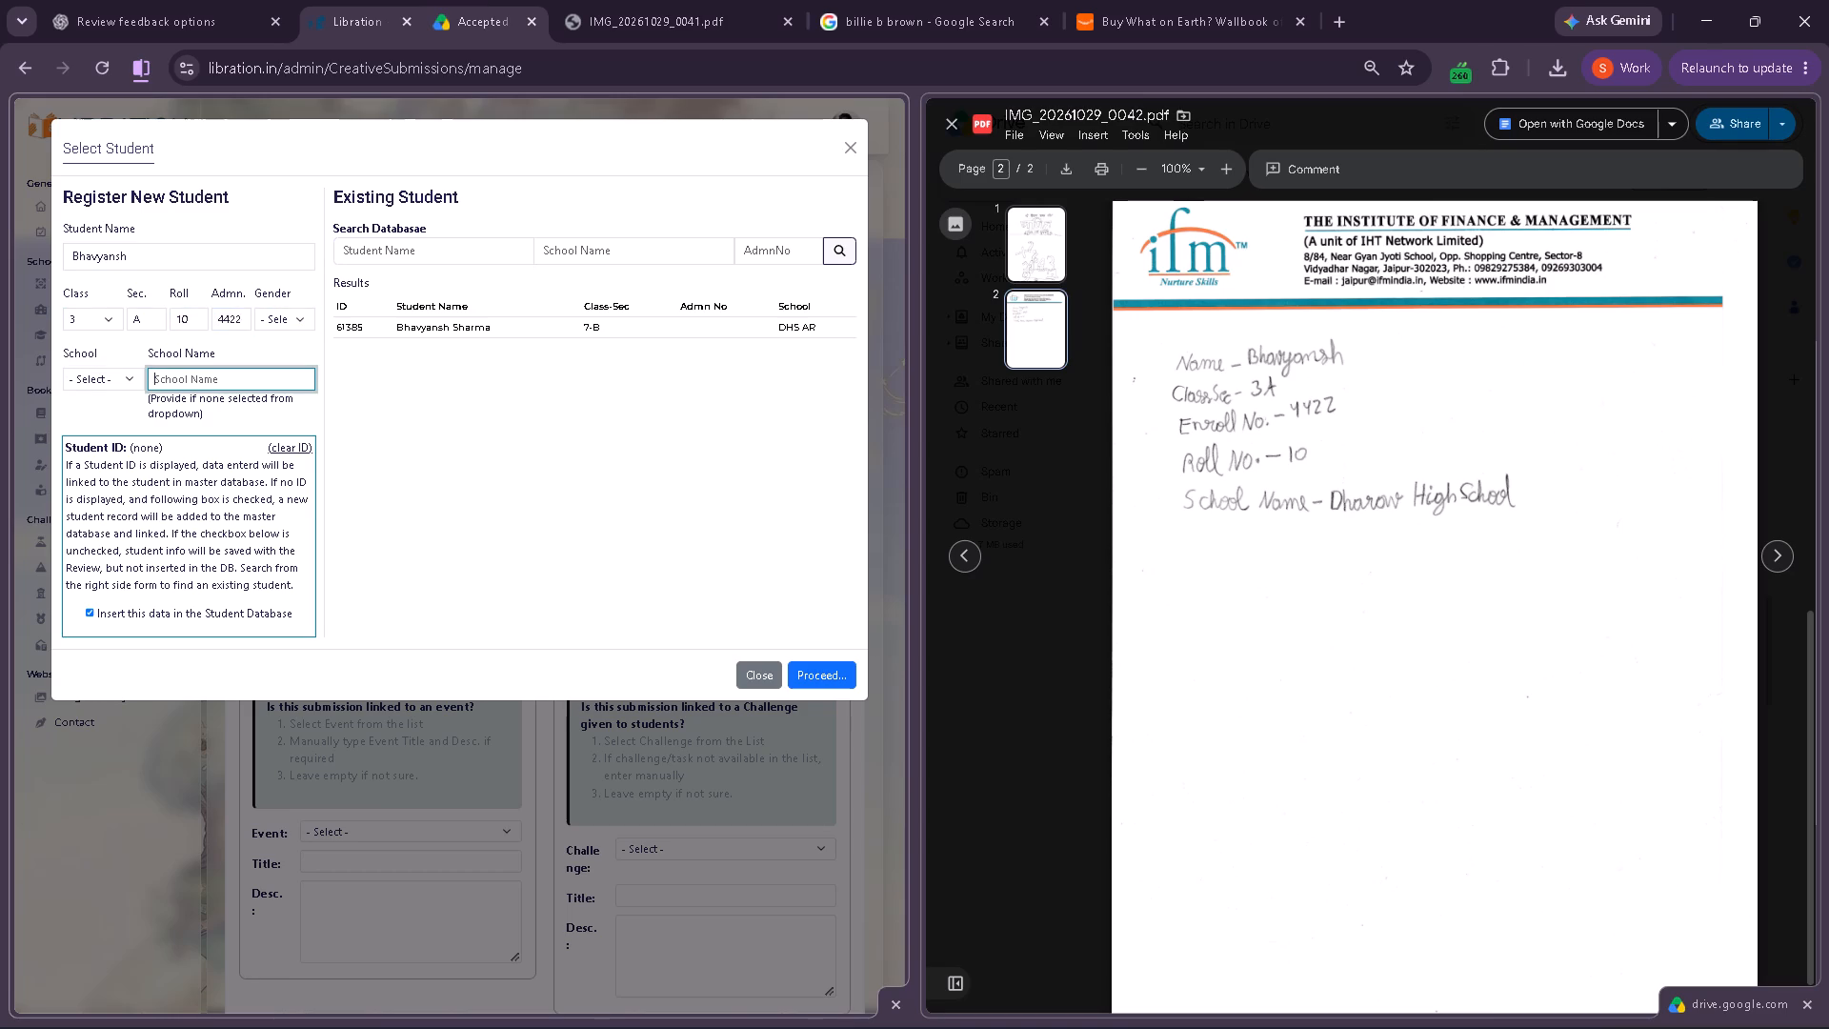
Set the new student's school to DHS VDN and proceed, inserting the student into the database and the submission.
left_click(236, 332)
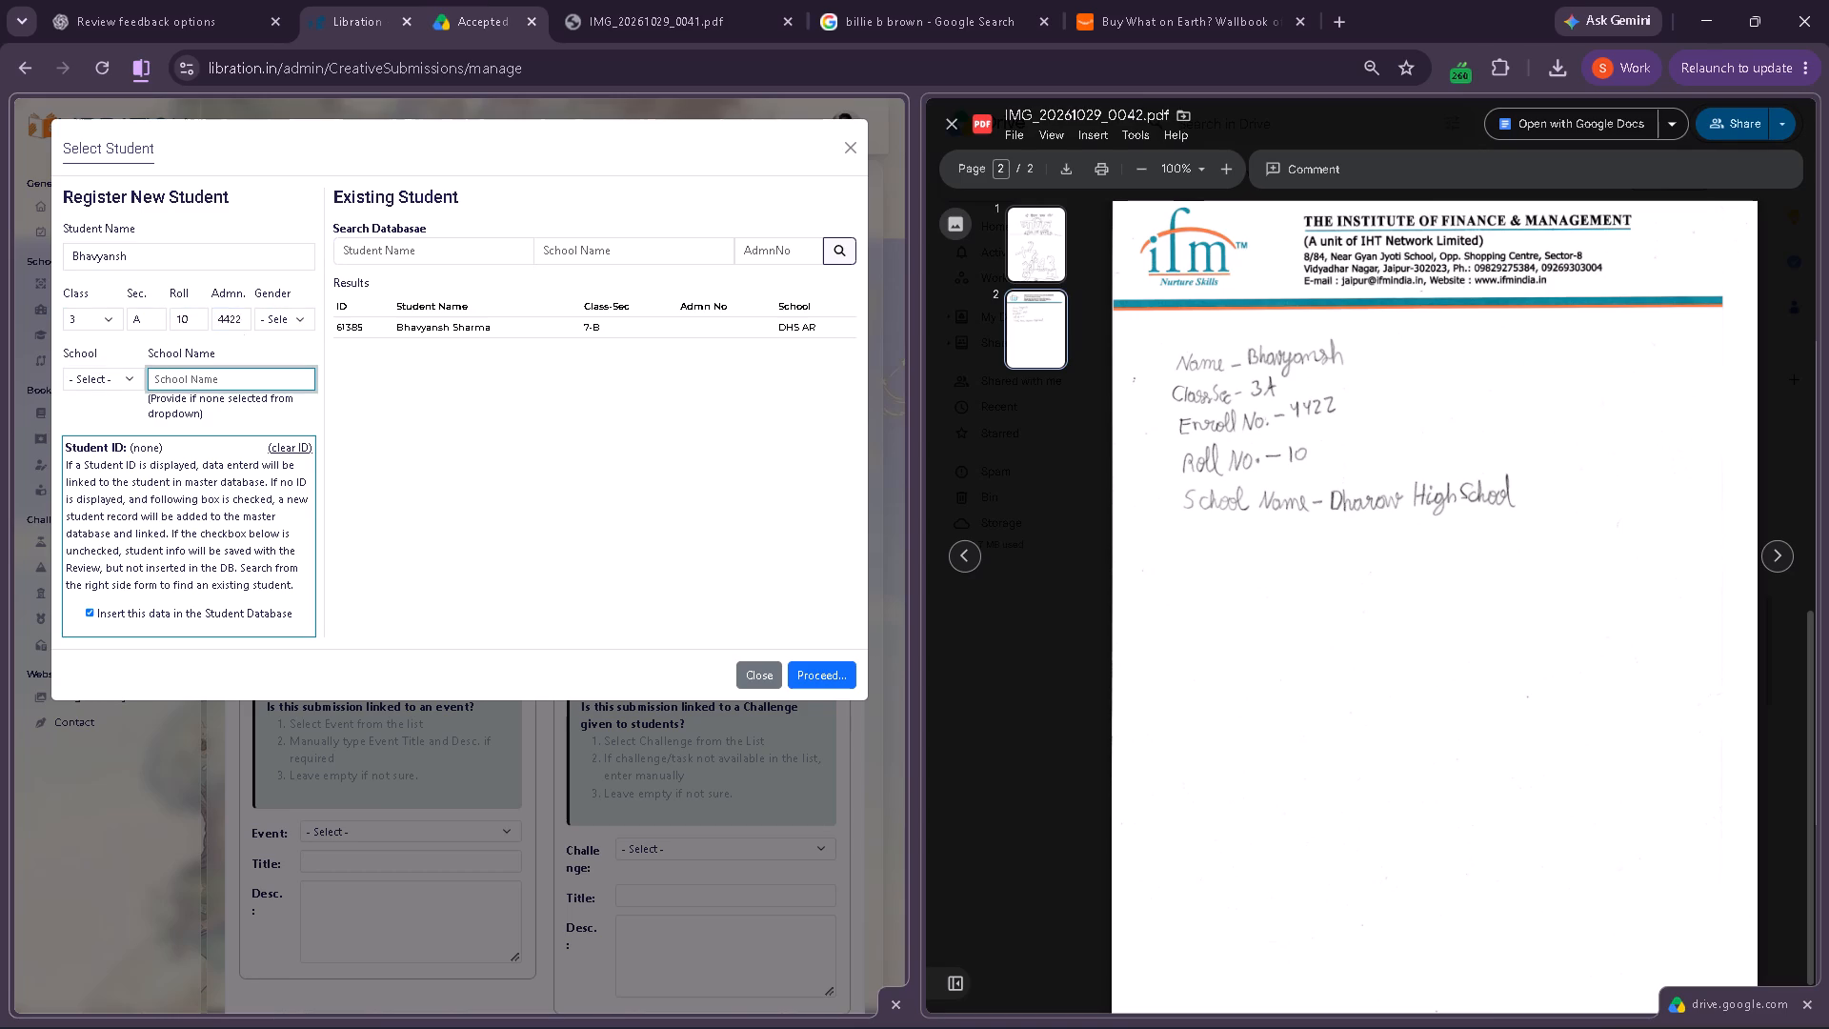
left_click(242, 316)
key("Tab")
key("Tab")
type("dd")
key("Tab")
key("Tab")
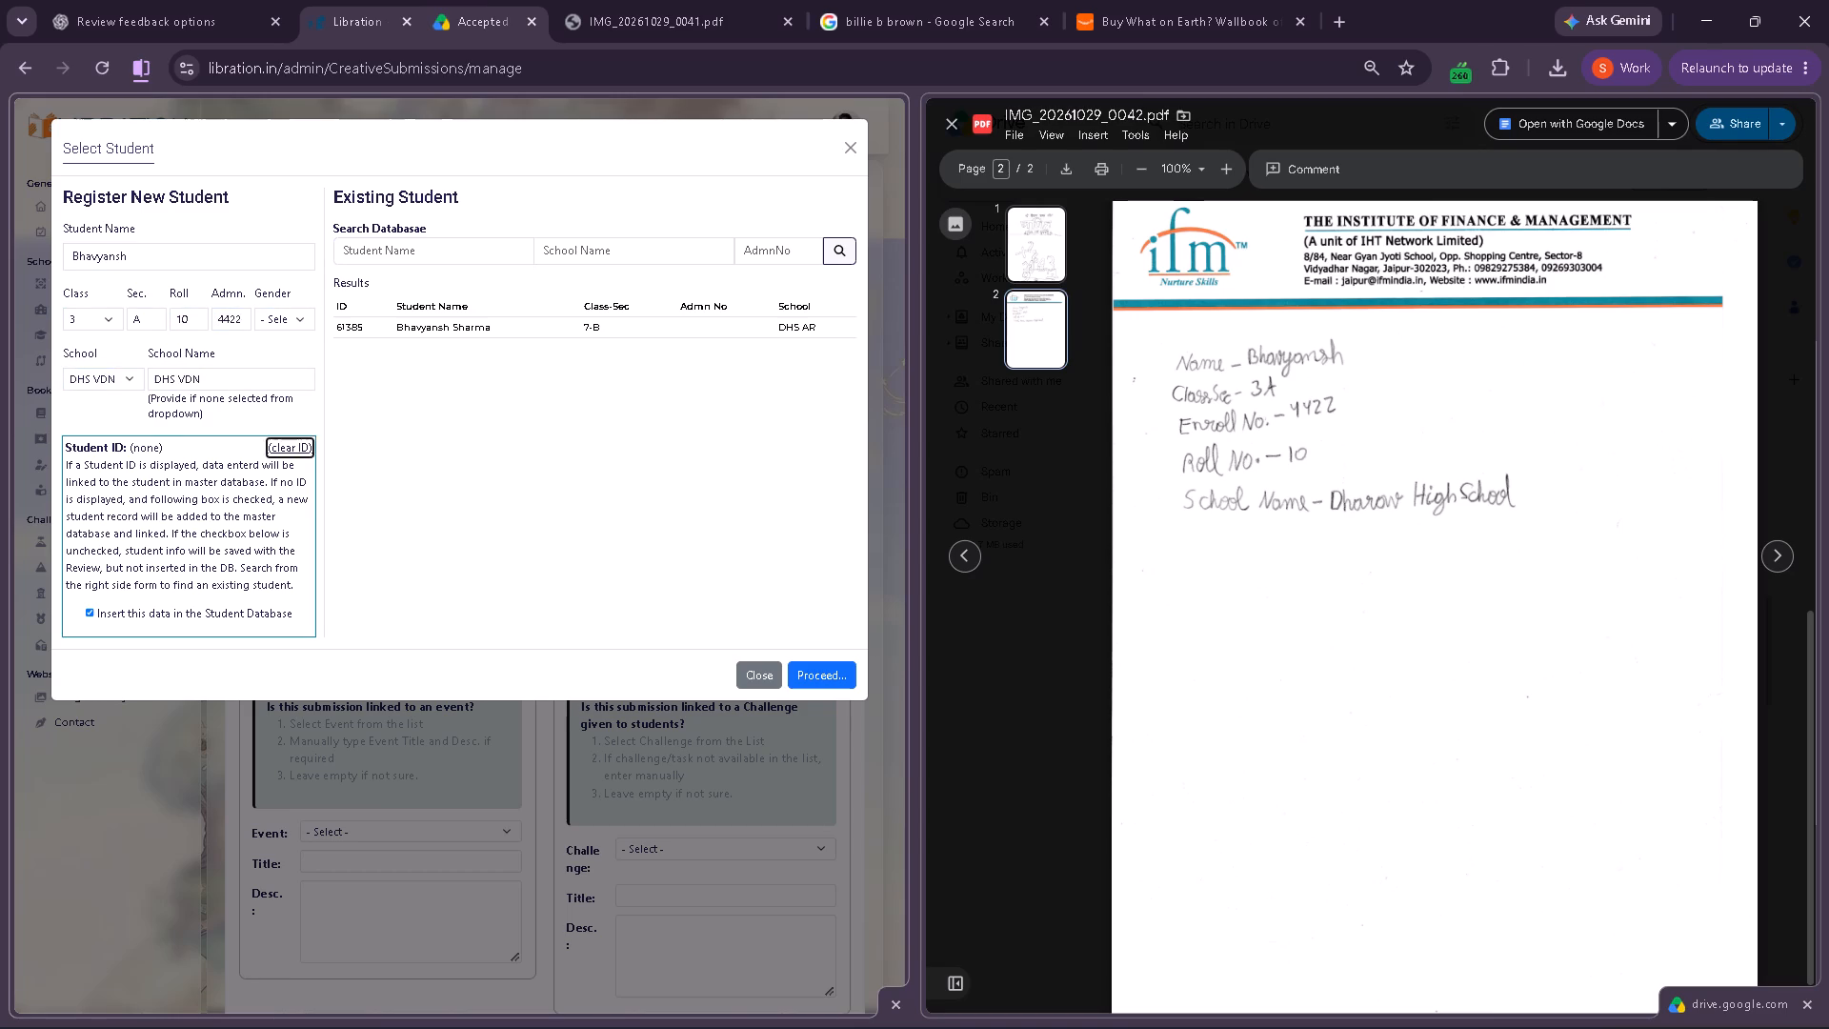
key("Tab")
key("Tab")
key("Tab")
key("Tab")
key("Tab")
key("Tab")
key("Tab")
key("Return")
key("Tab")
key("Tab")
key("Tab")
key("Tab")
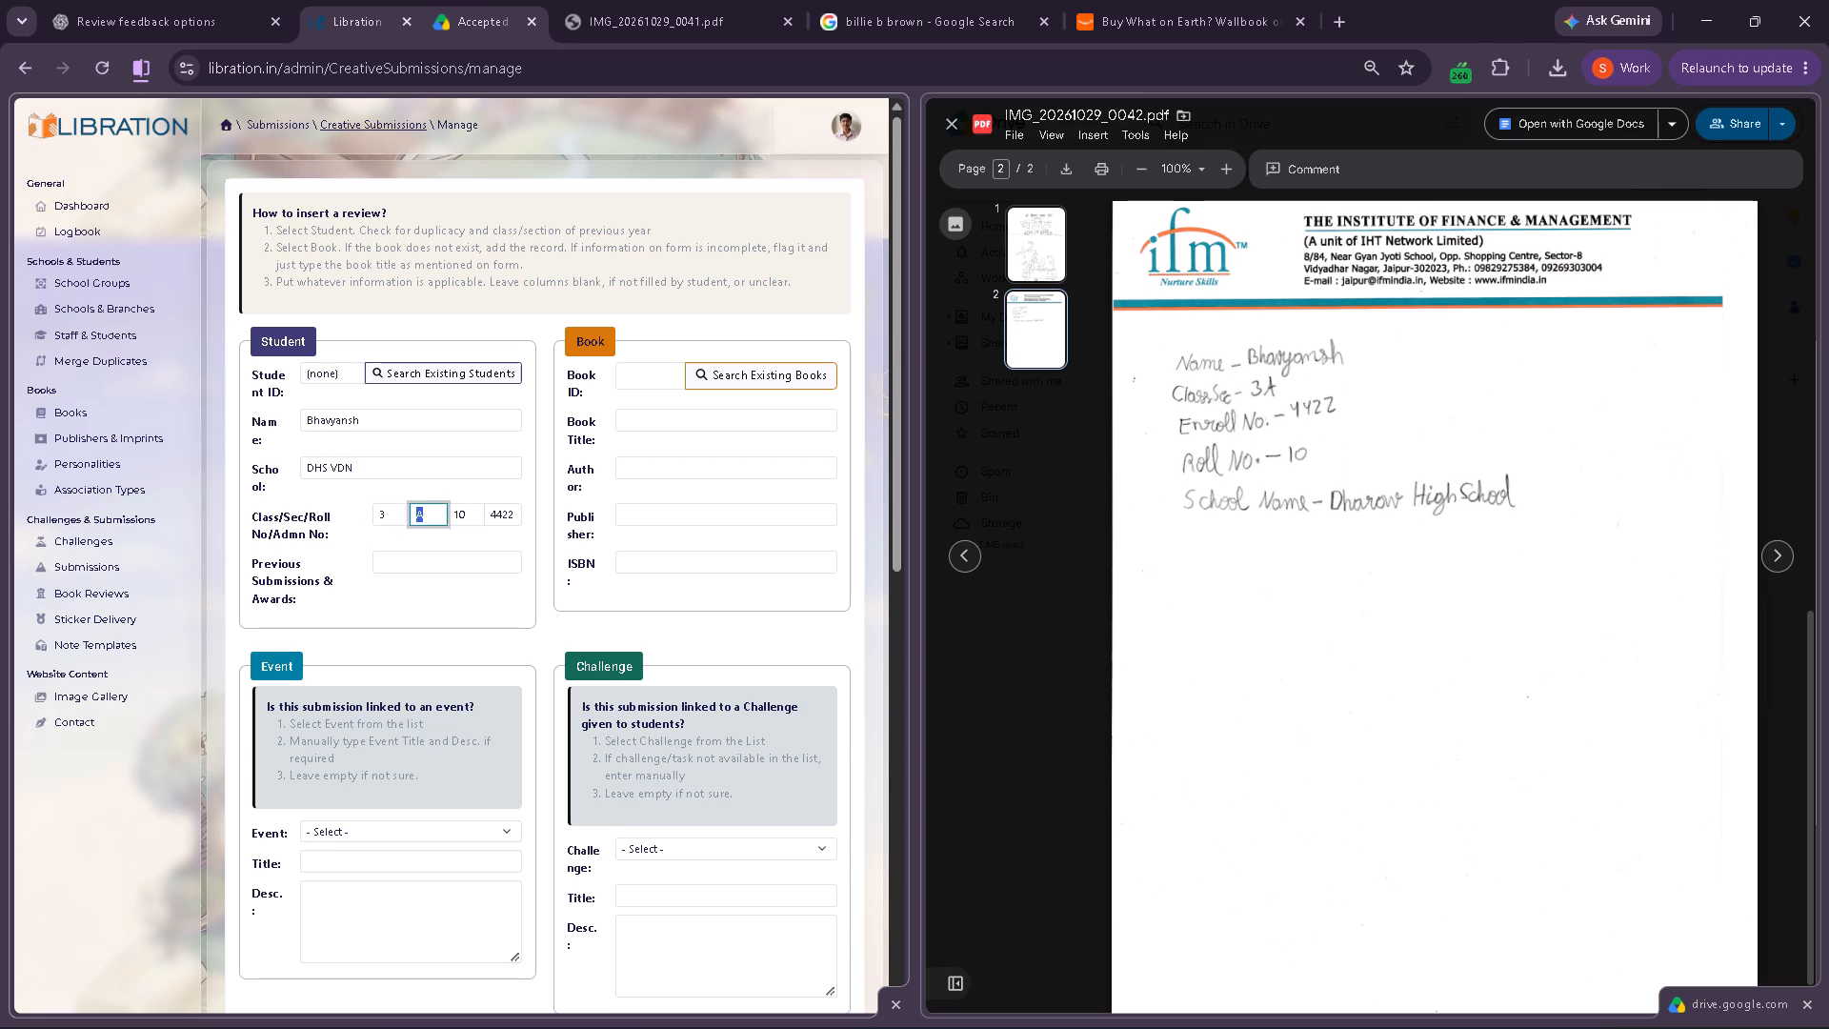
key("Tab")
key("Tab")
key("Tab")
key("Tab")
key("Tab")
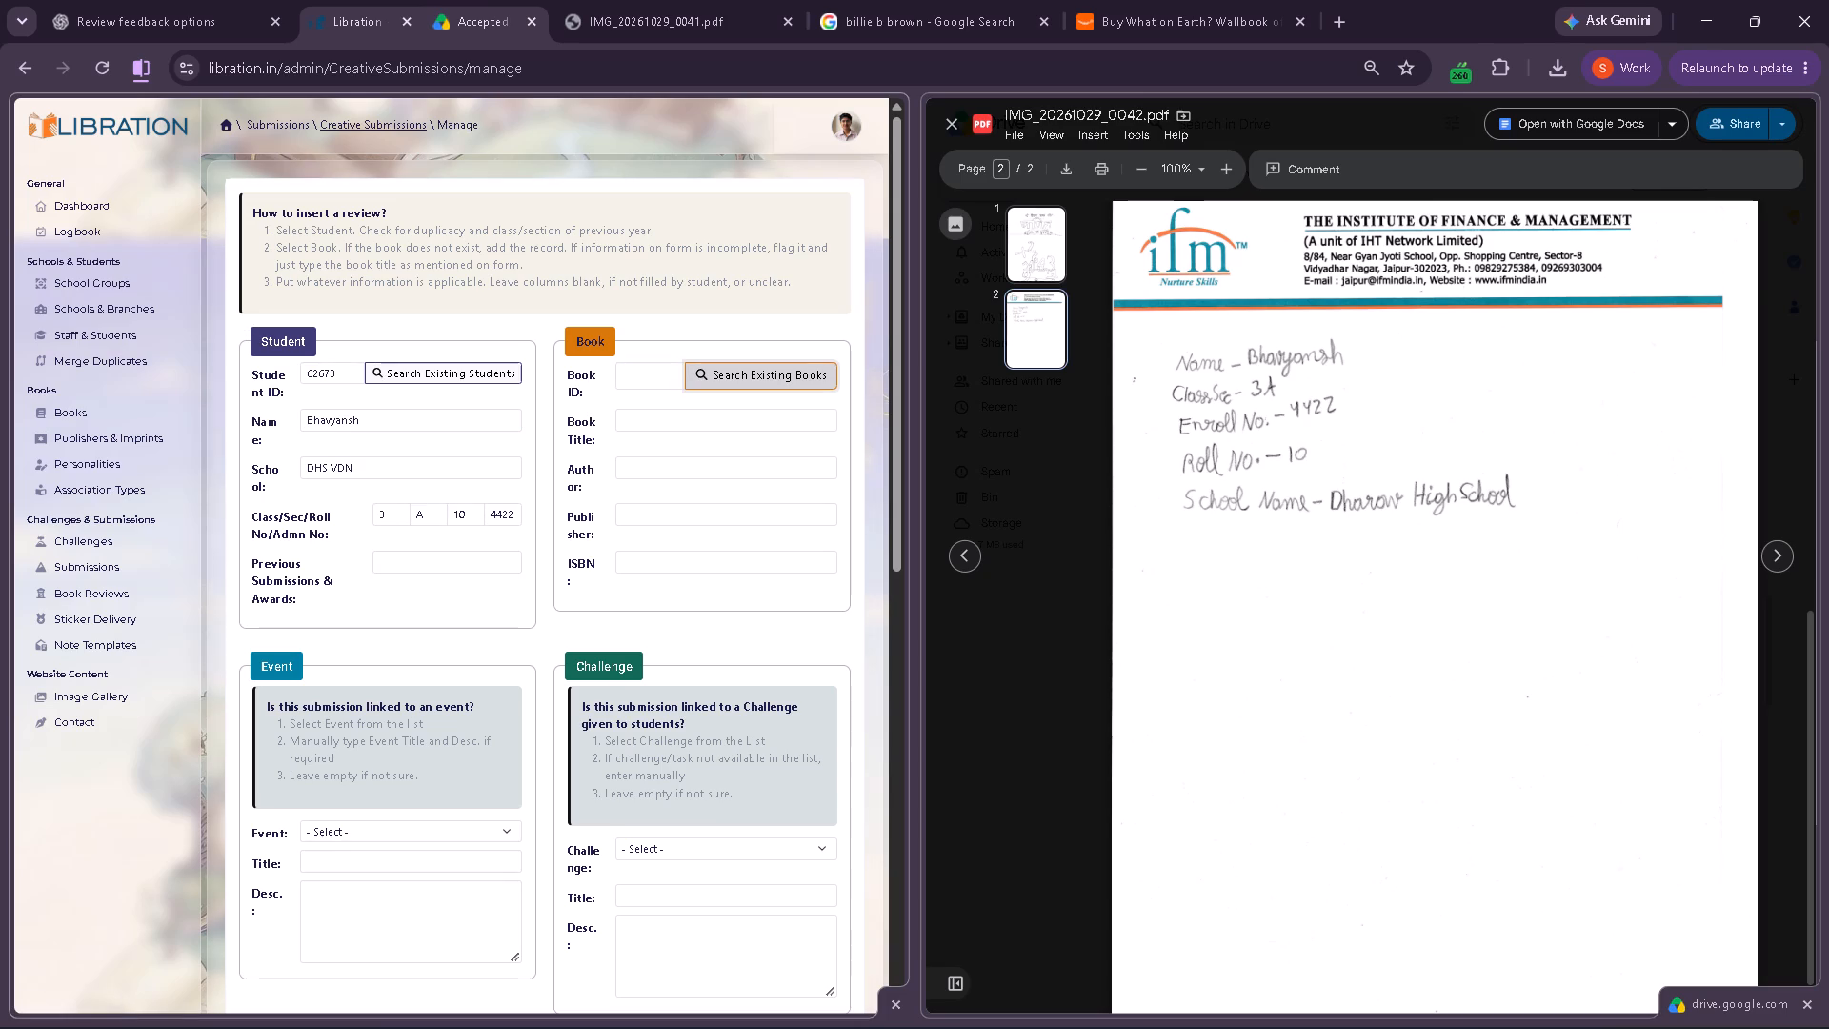
Check the book cover on the scan's first page and search Google for maths by RS Lugani.
scroll(1349, 716, "up", 11)
scroll(1366, 702, "down", 1)
scroll(1366, 702, "up", 1)
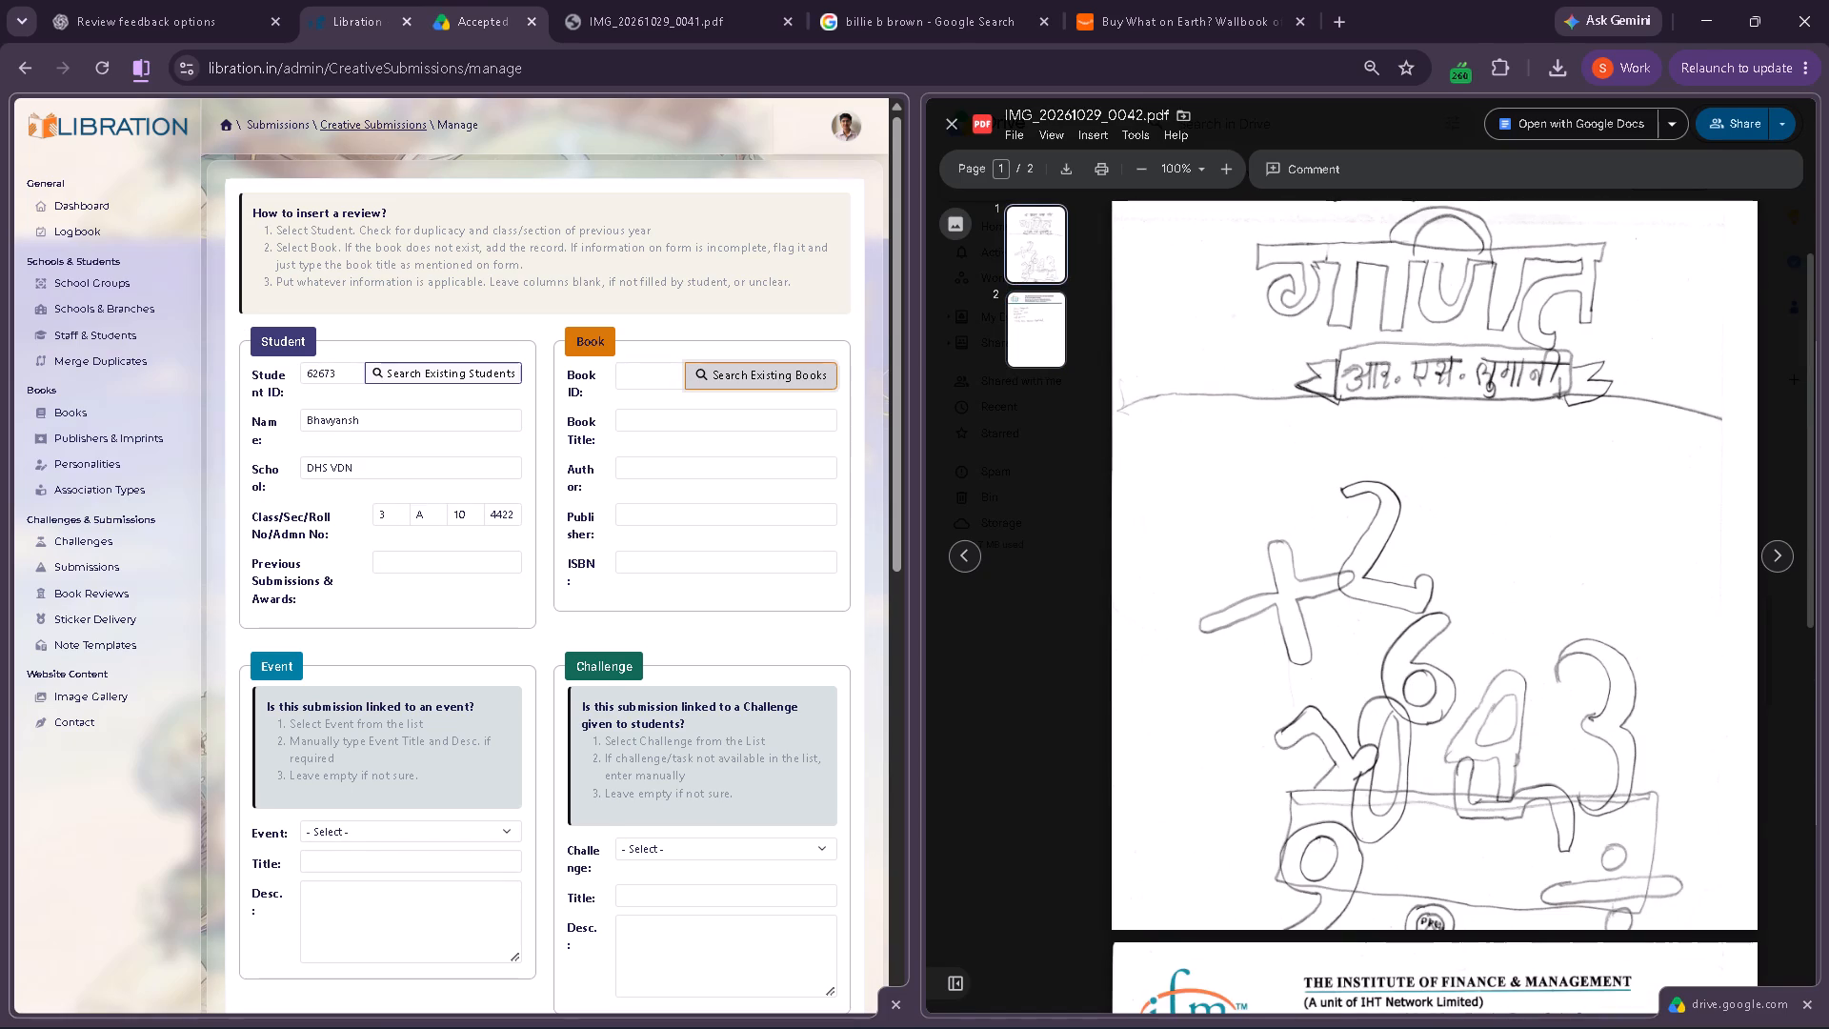
left_click(953, 18)
left_click(777, 81)
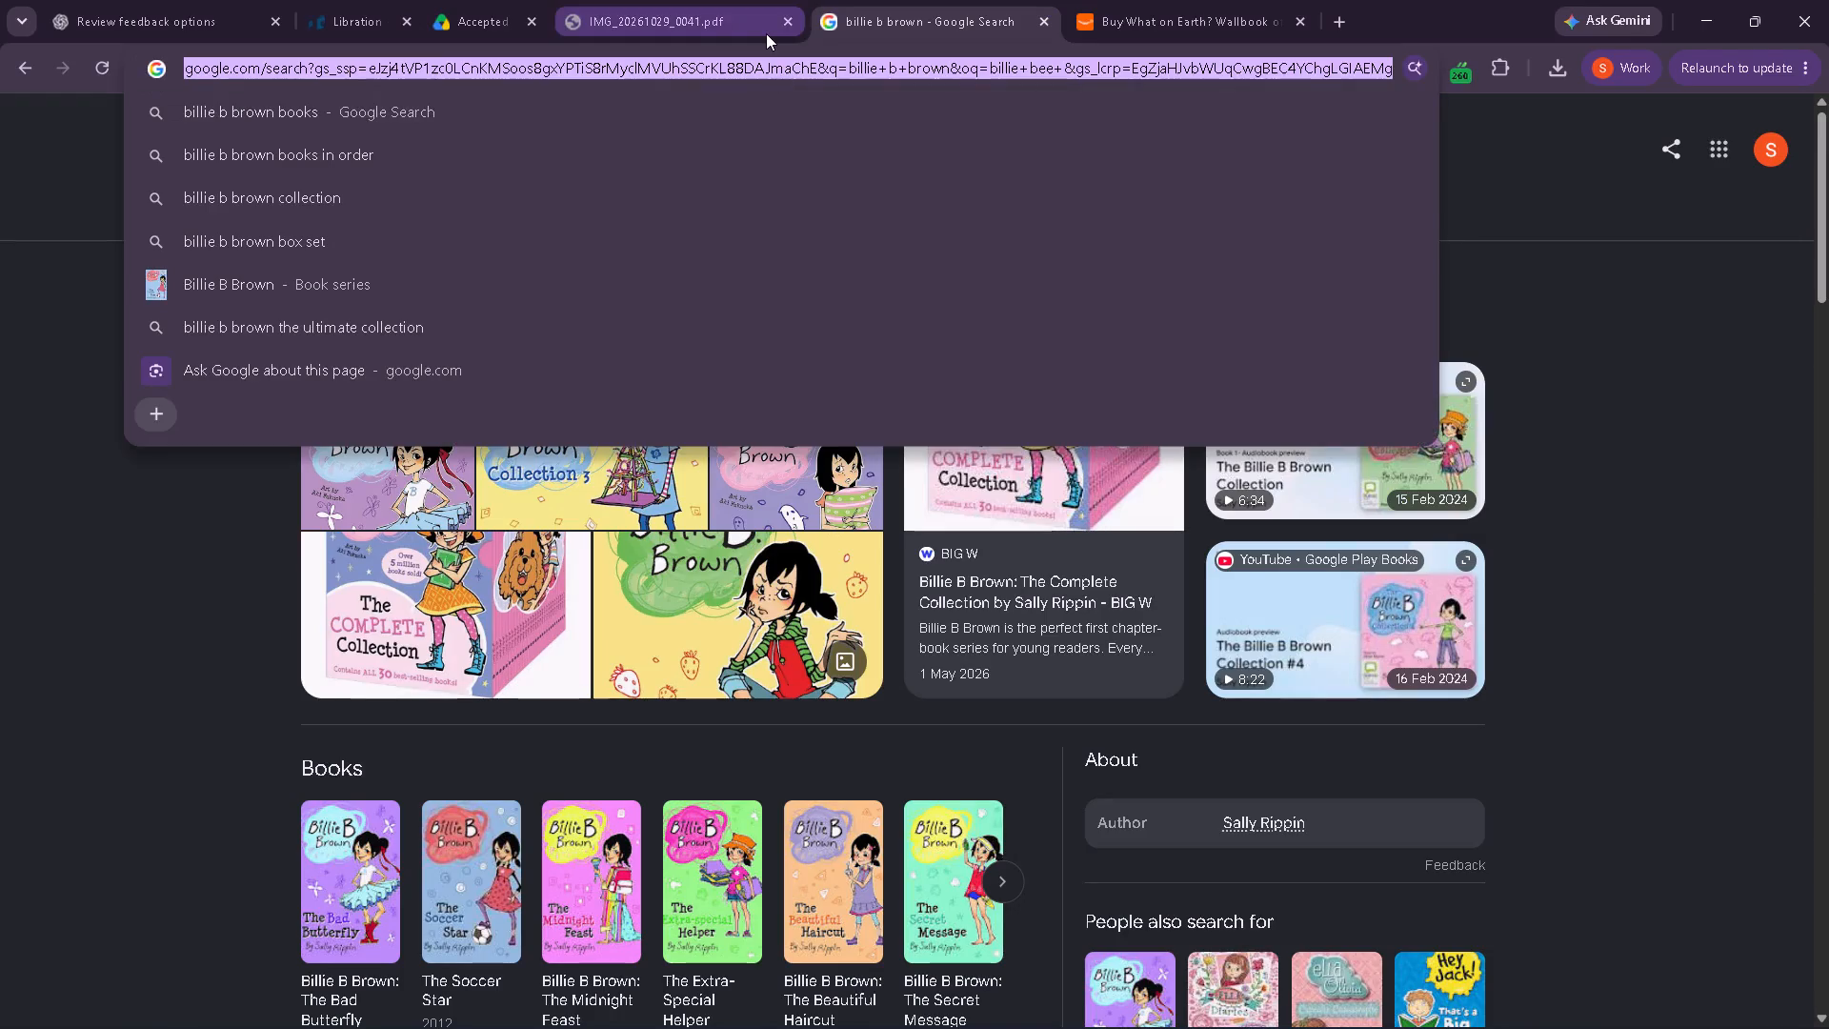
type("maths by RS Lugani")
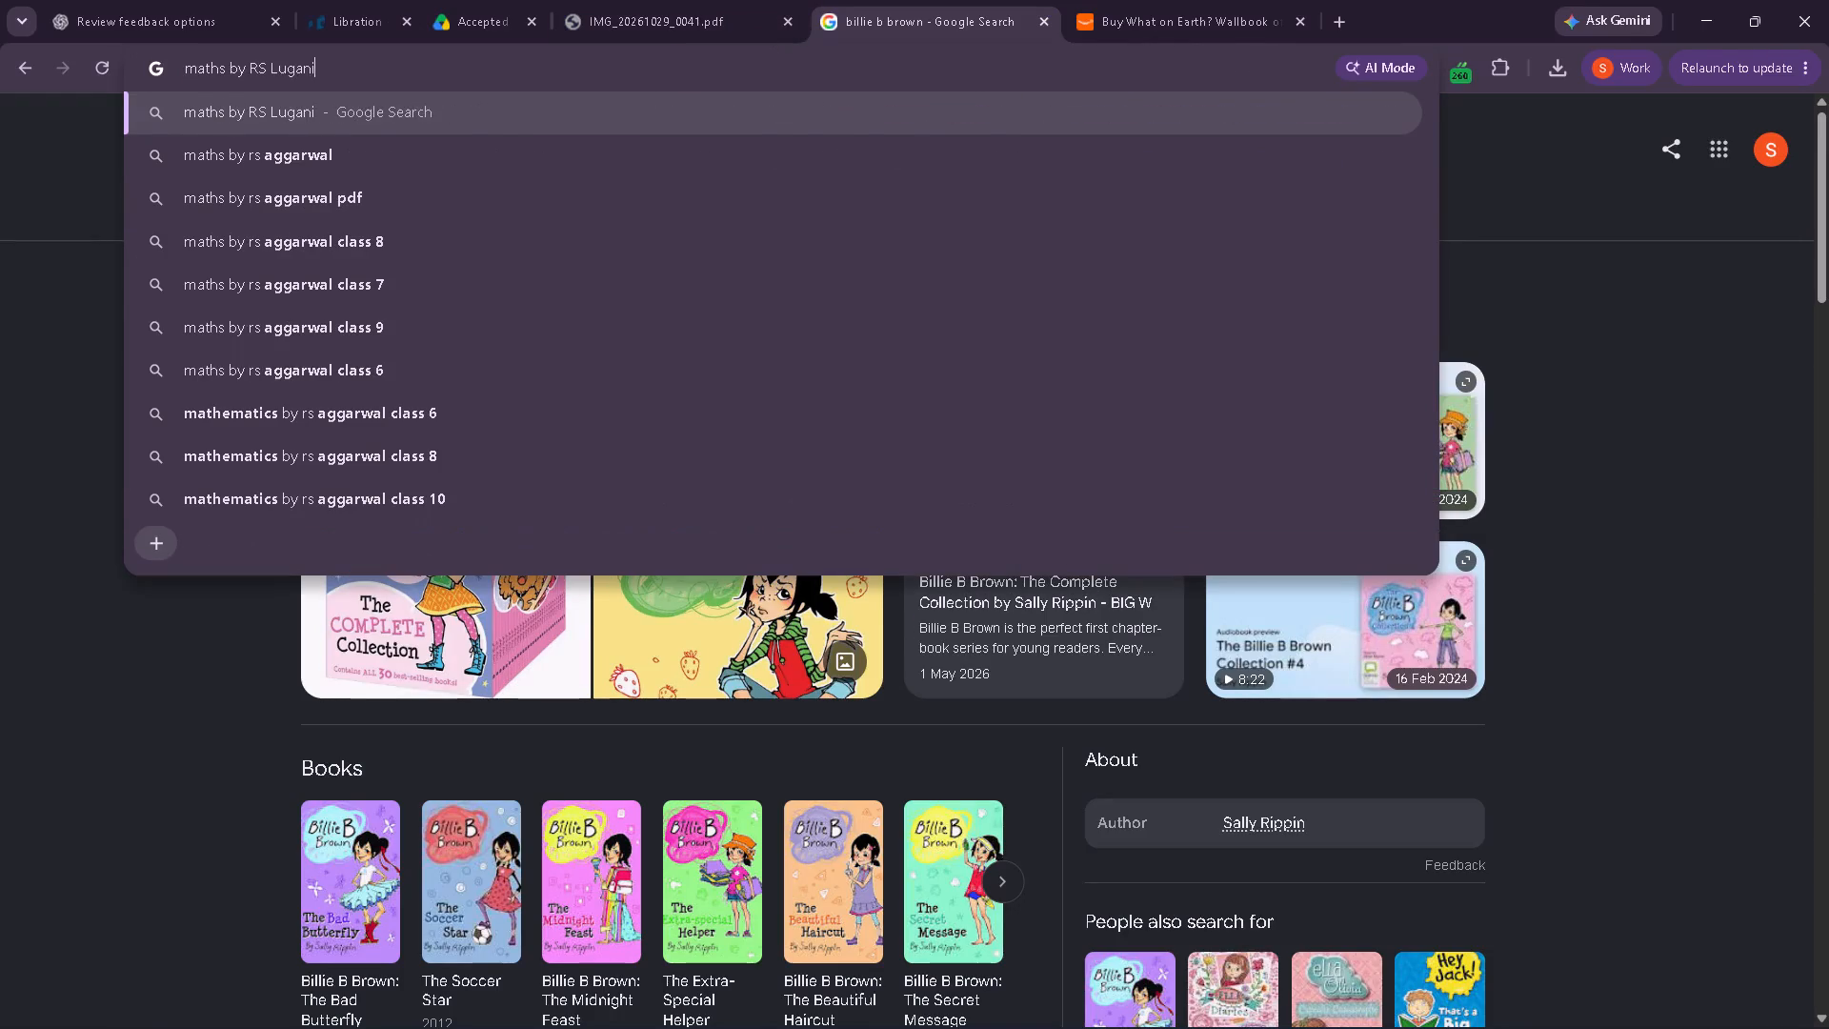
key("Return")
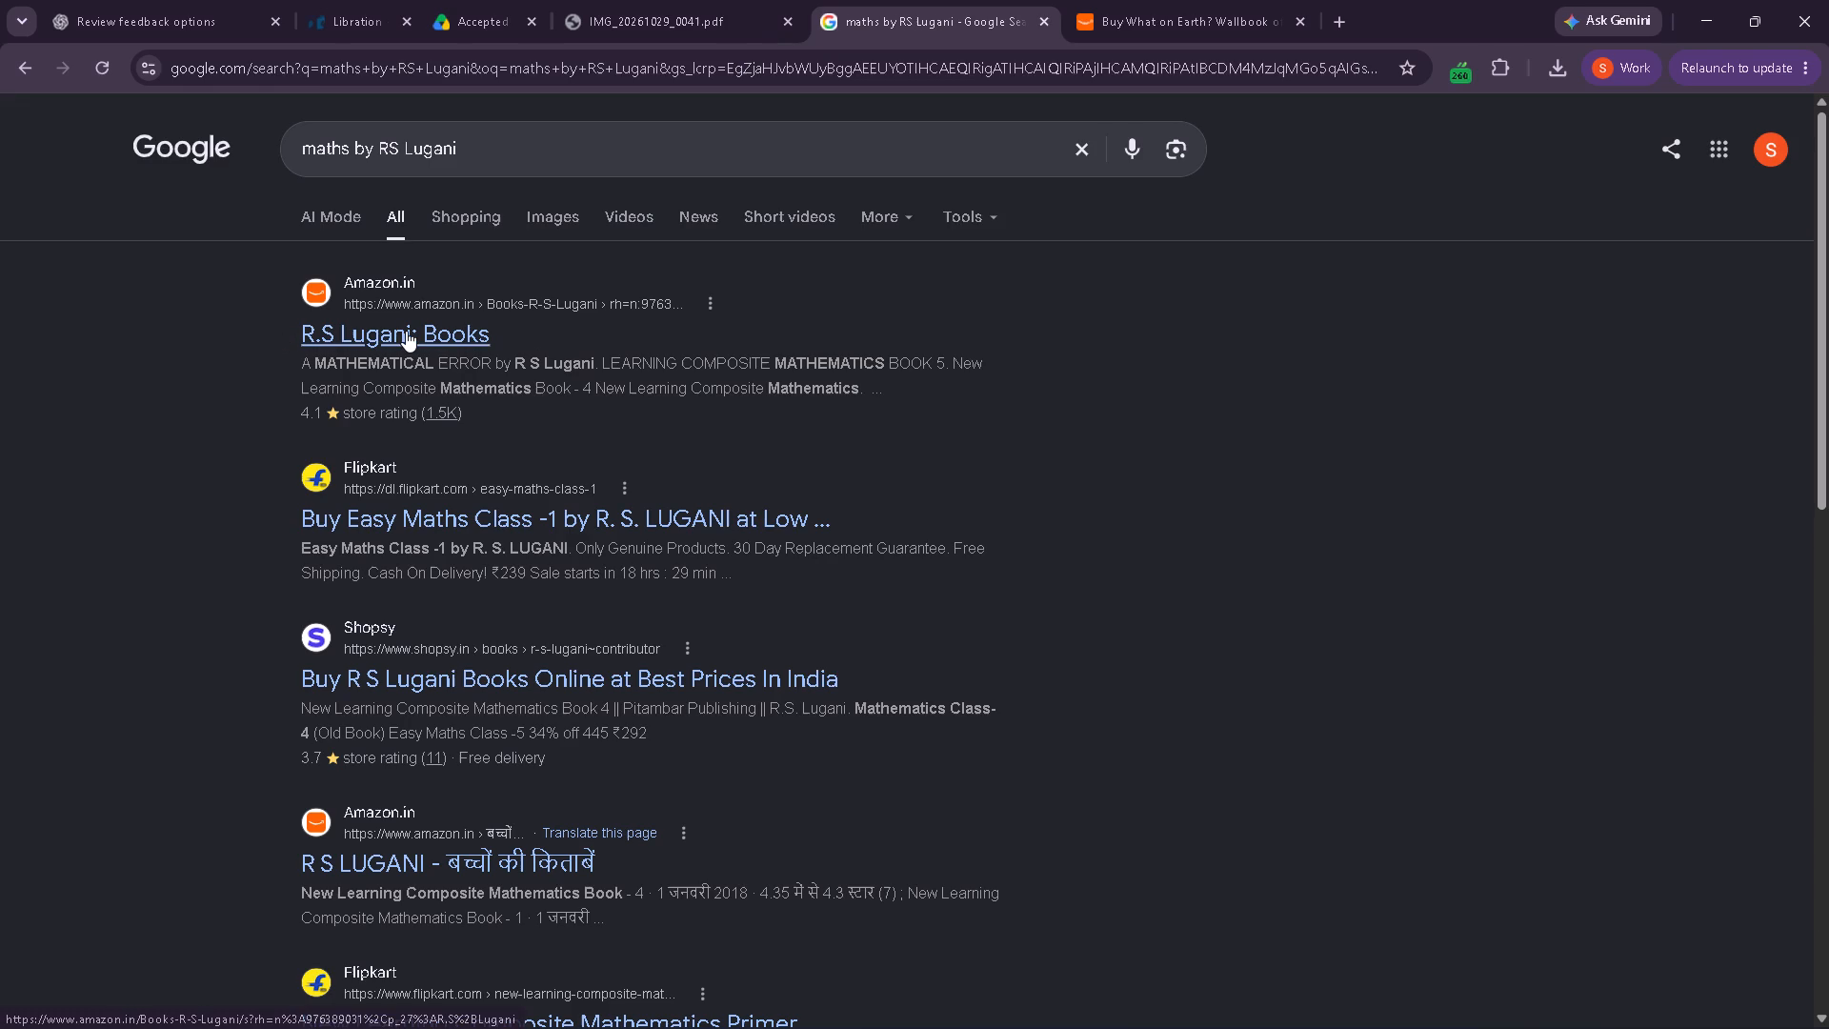
Copy the title Easy Maths from the search results into the submission's book title and enter R S Lugani as author.
left_click_drag(303, 550, 389, 552)
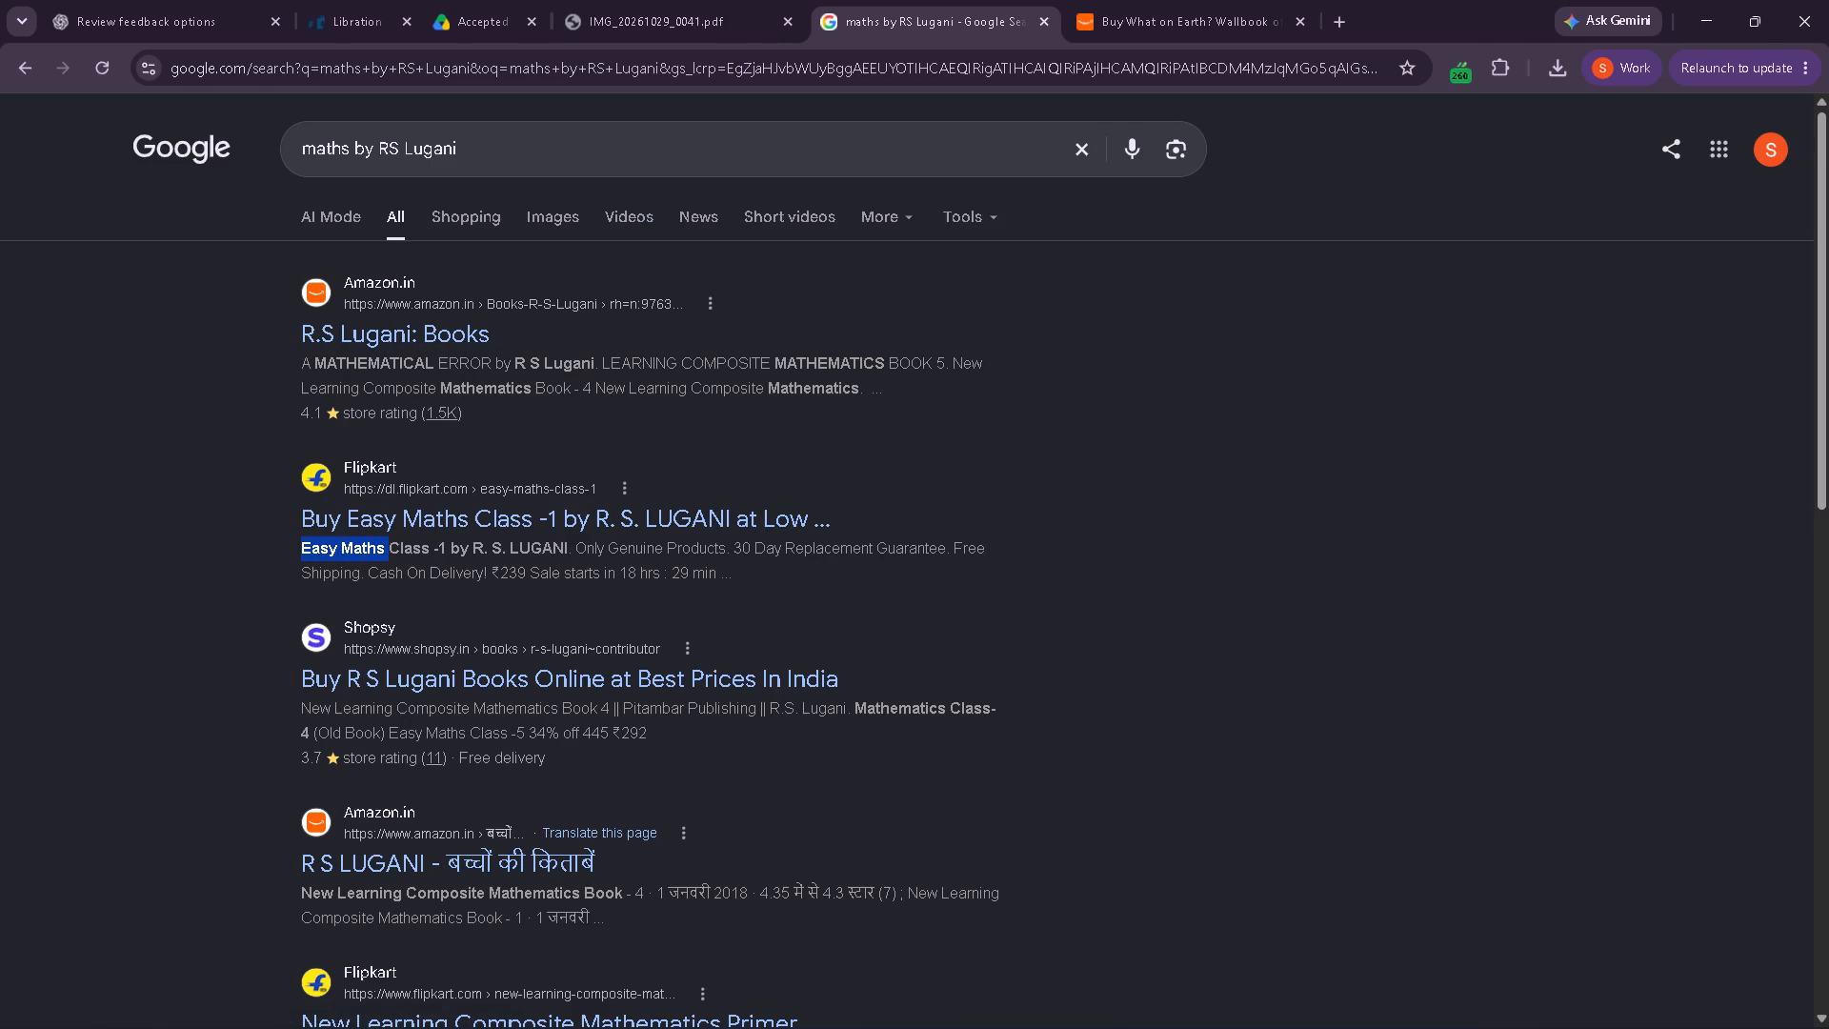
key("ctrl+c")
left_click(314, 0, "ctrl")
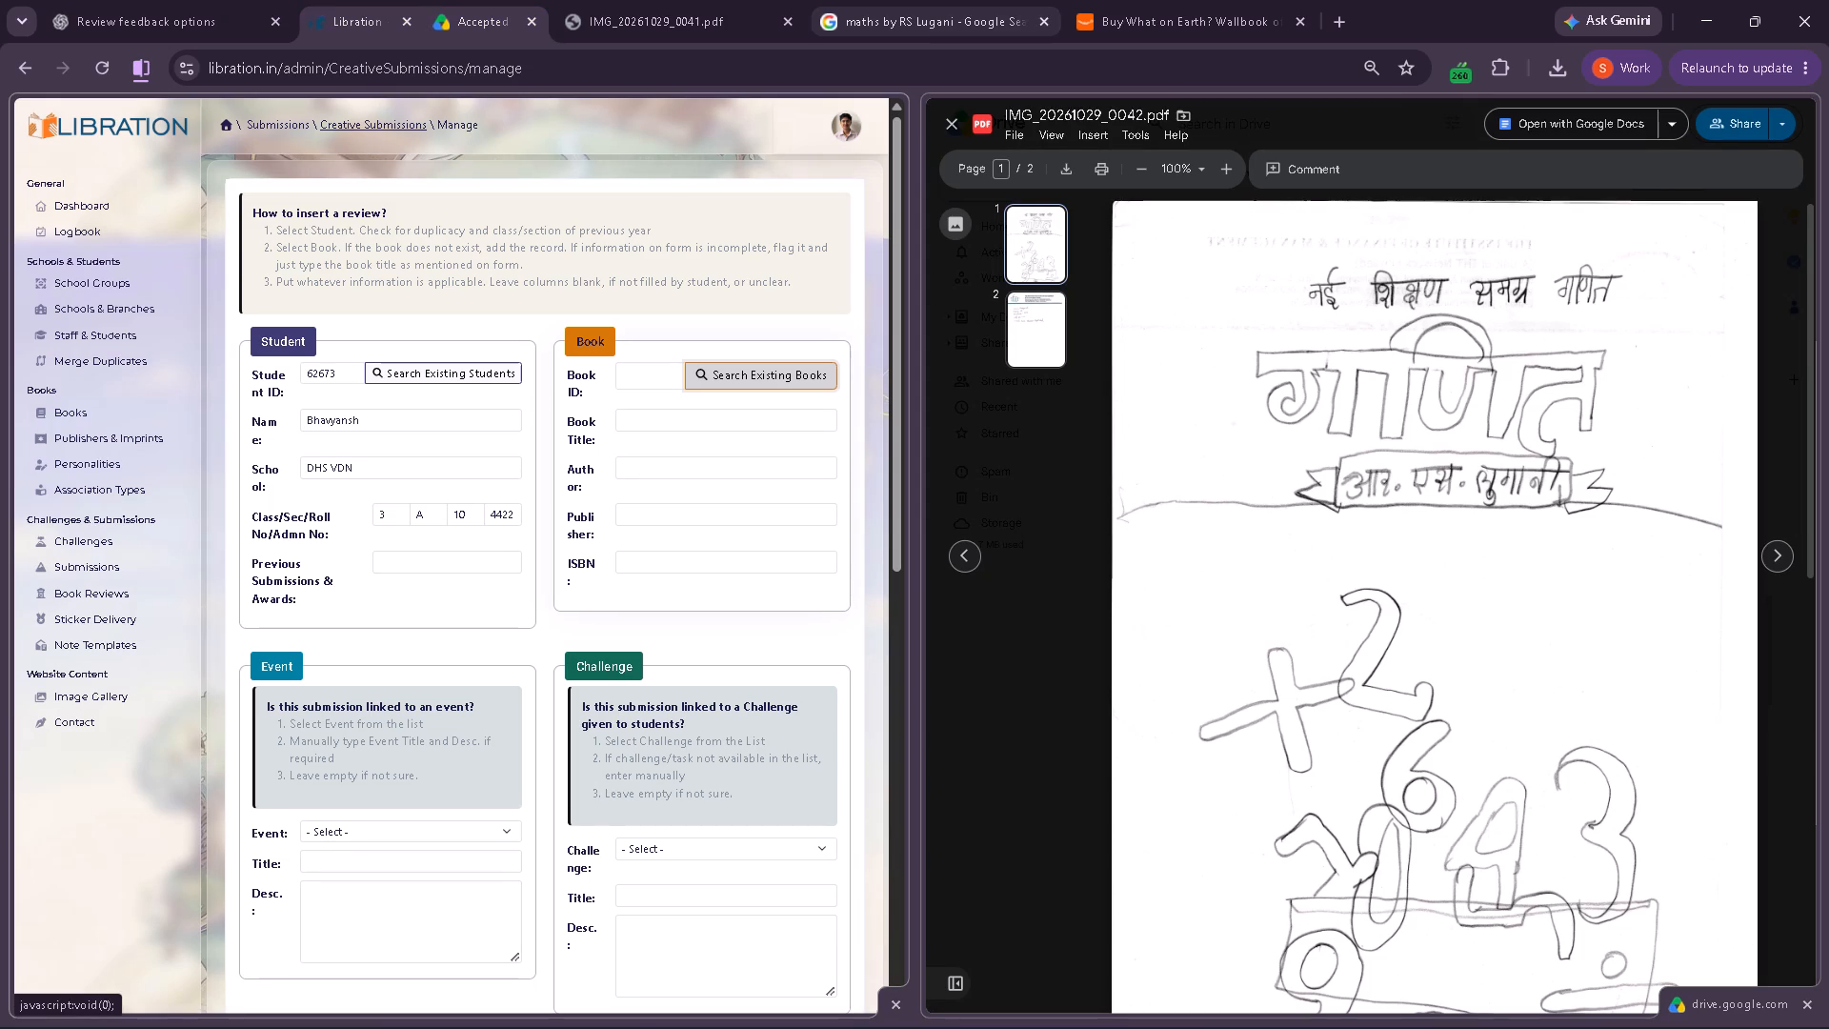
left_click(682, 427)
key("ctrl+v")
key("BackSpace")
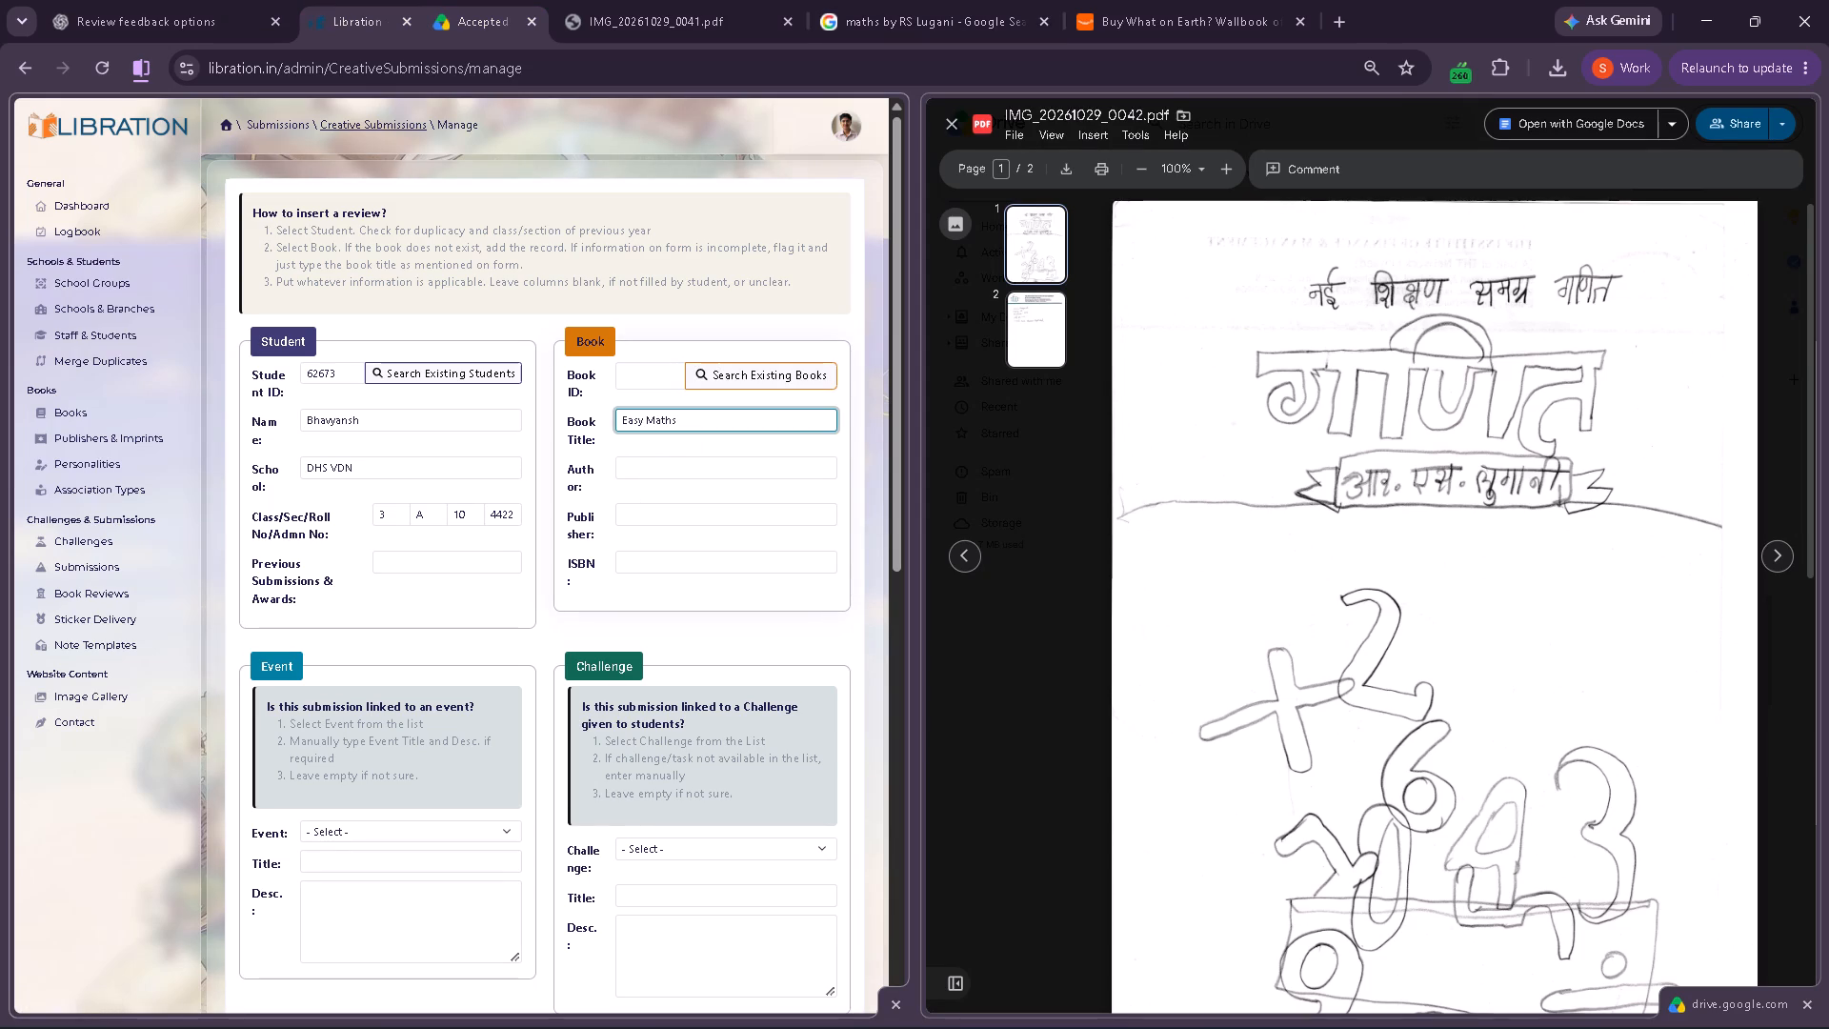
key("Tab")
key("Tab")
left_click(709, 471)
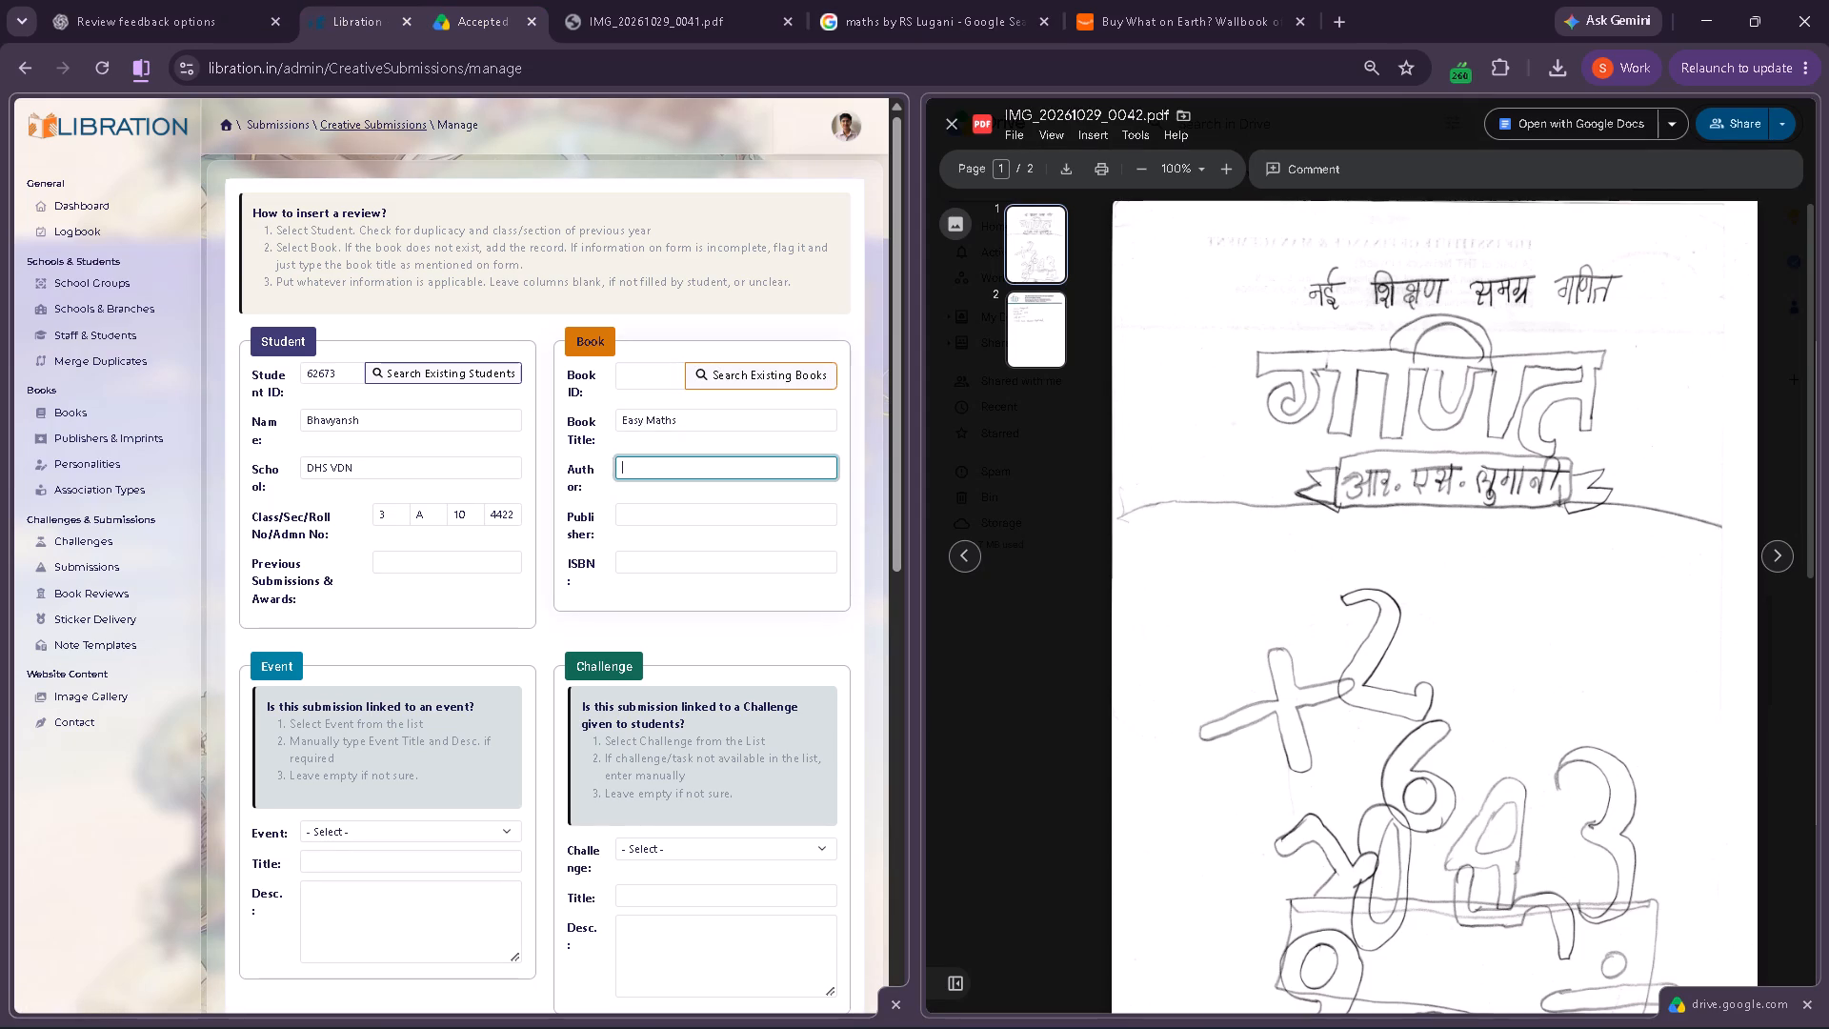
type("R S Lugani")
Link the submission to challenge [5a] Re-Cover and enter Re-Cover as the challenge title.
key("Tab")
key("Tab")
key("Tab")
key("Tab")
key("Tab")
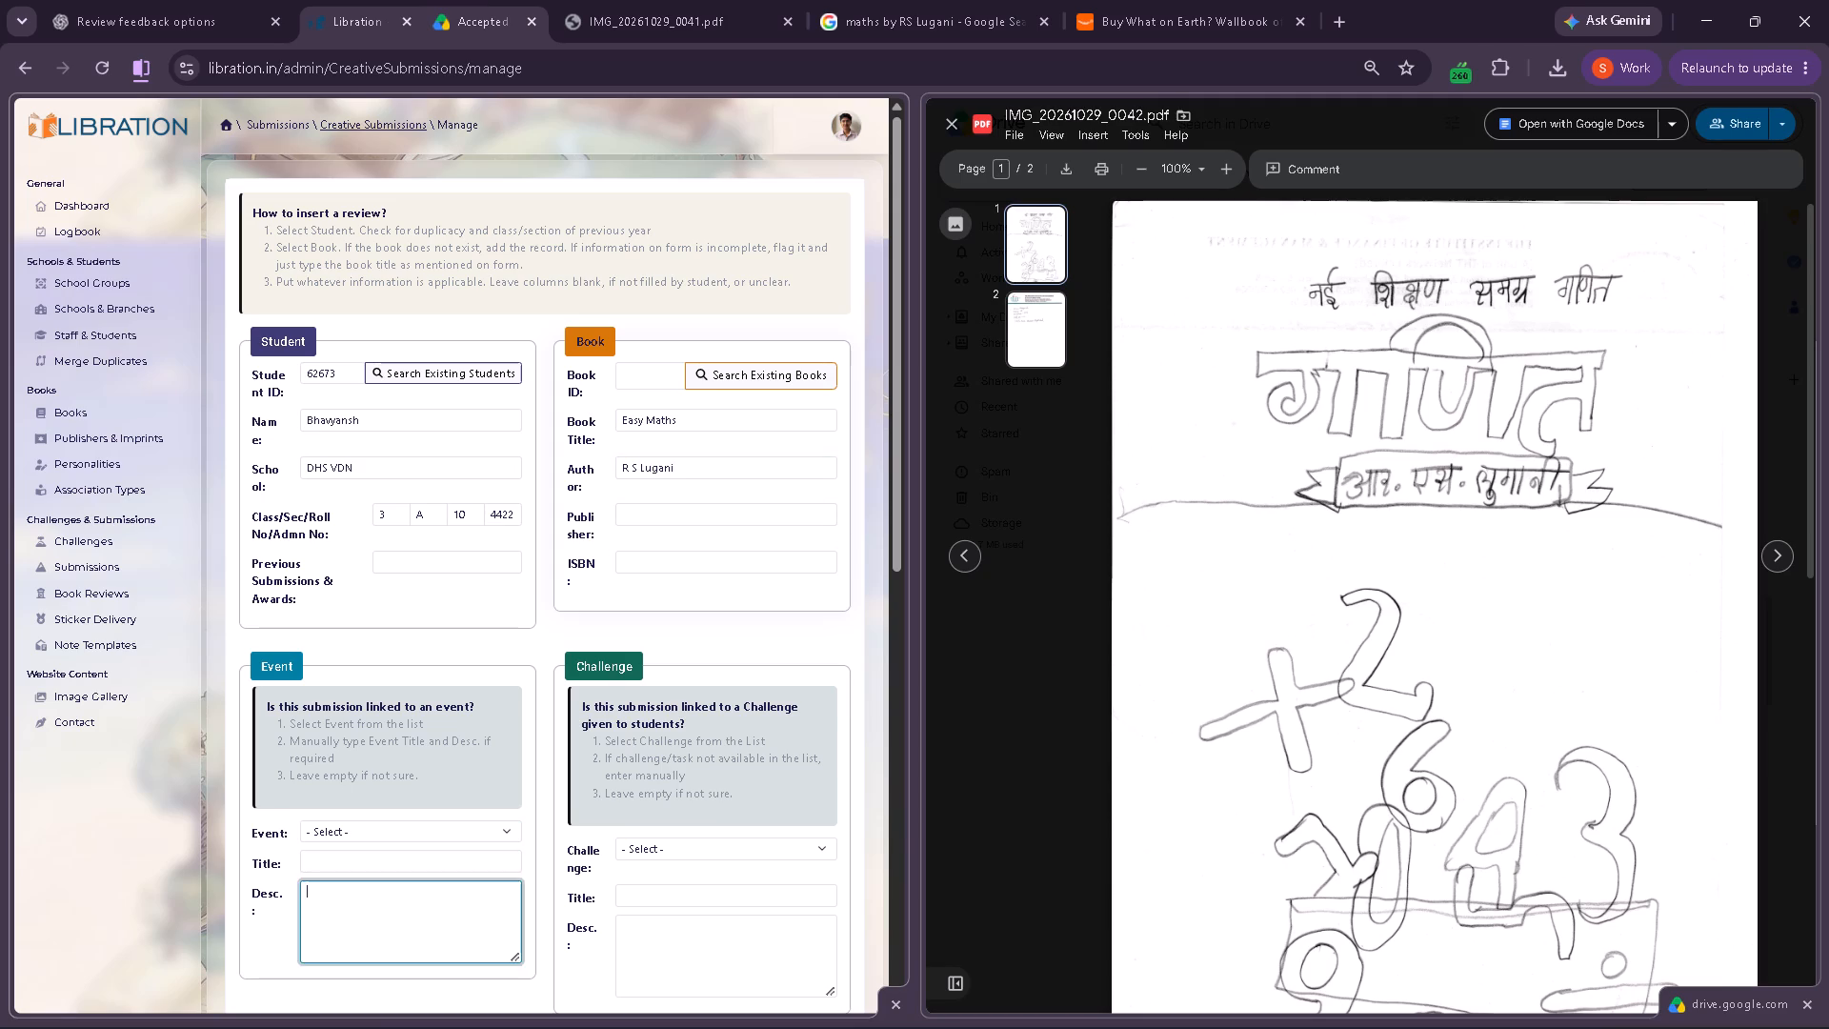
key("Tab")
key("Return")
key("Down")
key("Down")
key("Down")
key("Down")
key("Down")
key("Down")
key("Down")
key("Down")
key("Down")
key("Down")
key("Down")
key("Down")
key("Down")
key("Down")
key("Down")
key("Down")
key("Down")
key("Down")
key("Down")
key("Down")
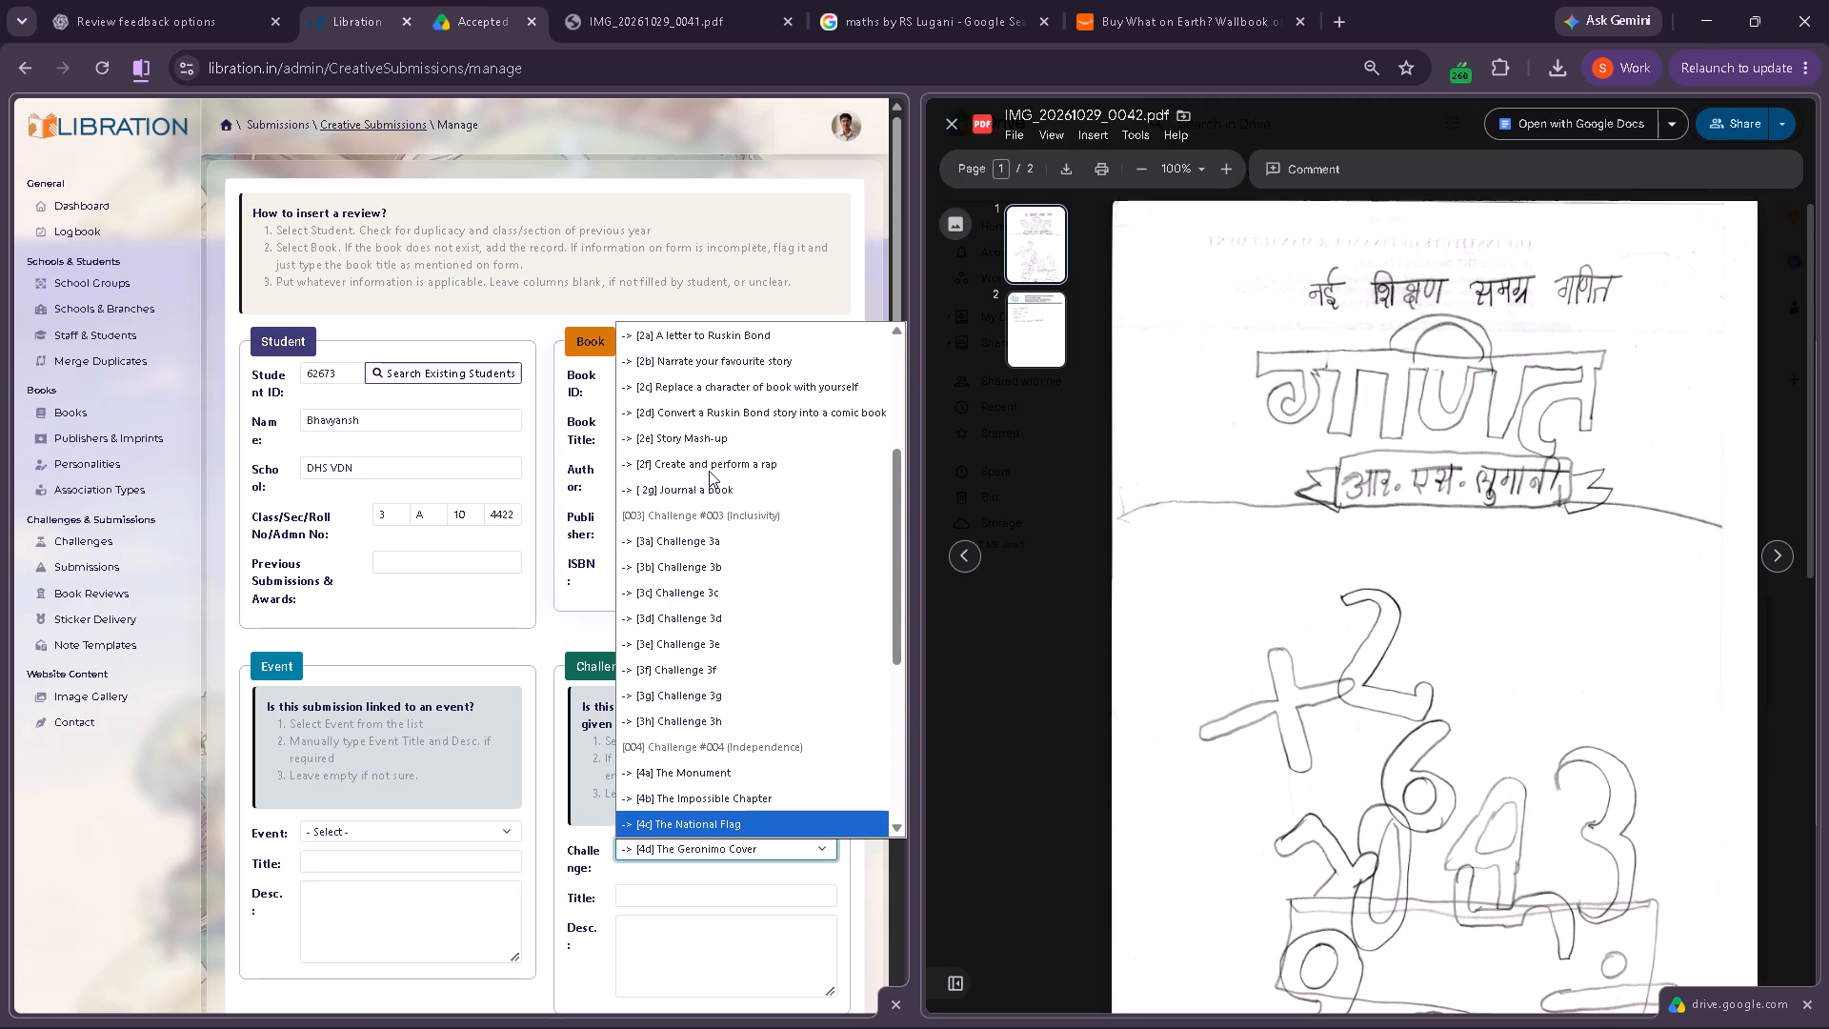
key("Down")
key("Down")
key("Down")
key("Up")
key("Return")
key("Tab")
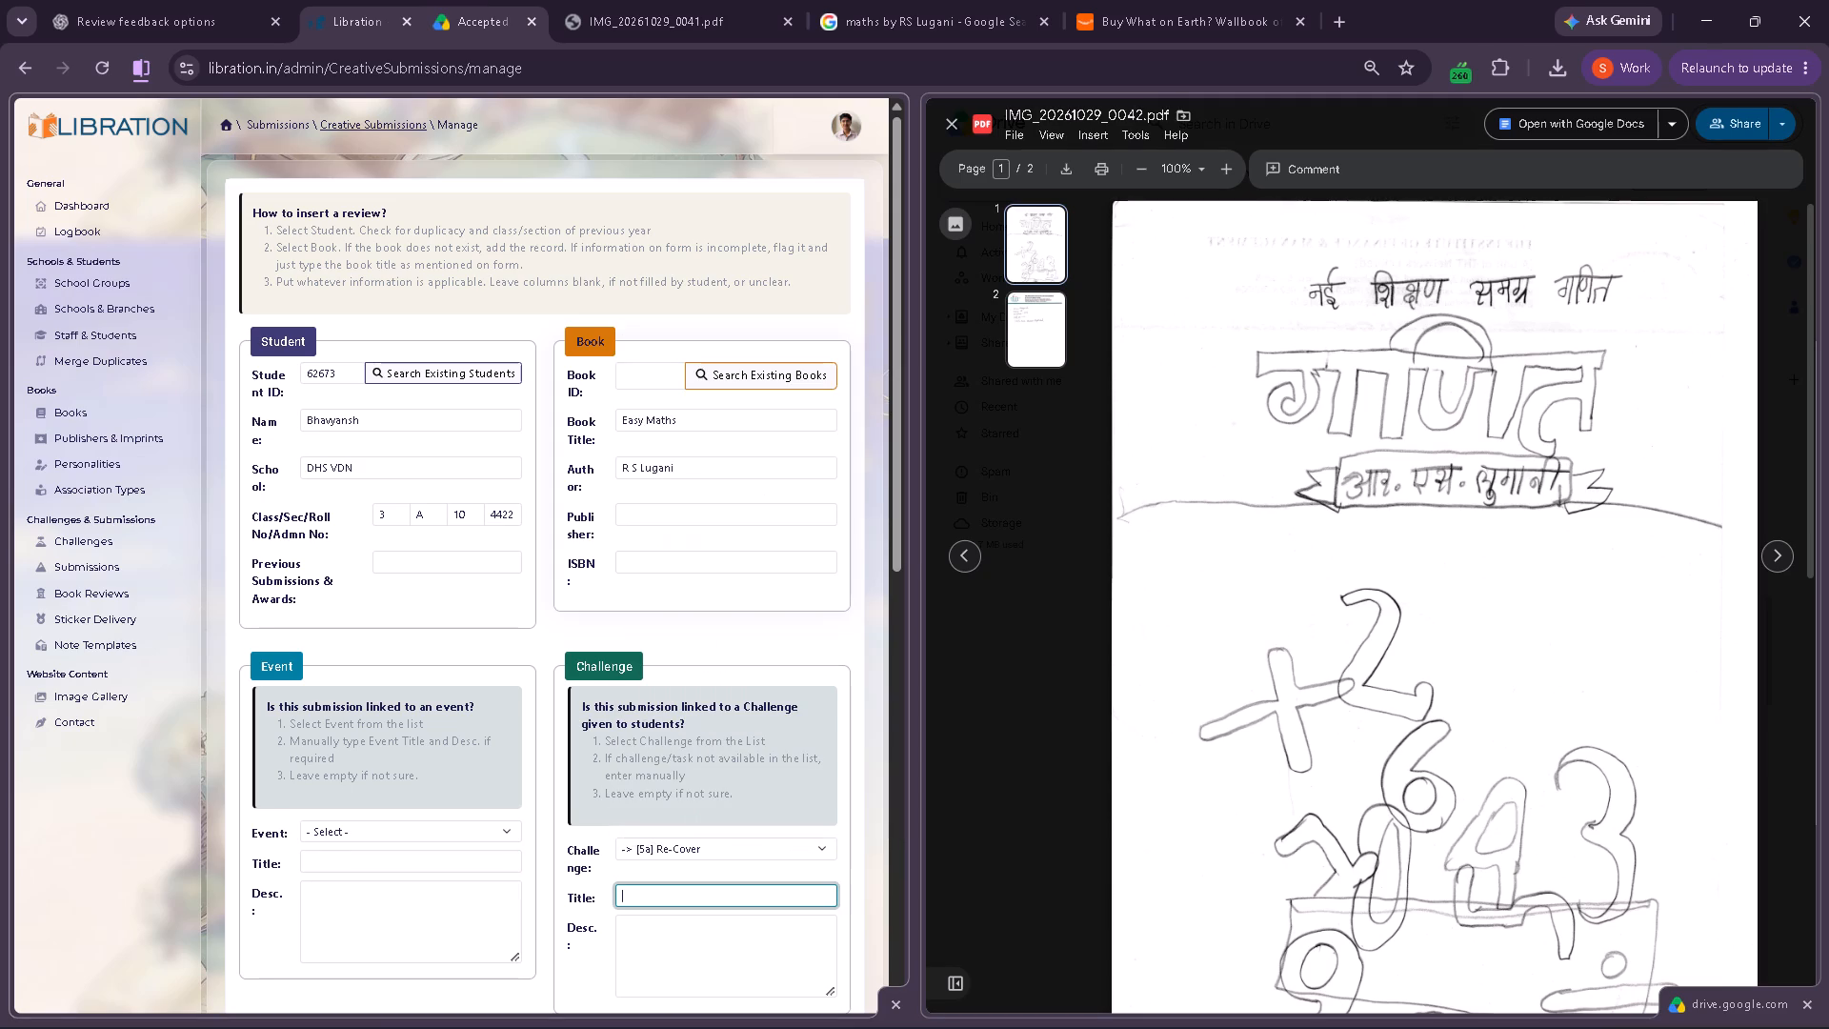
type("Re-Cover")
Attach the artwork capture Screenshot 2026-11-03 115915.png as the submission's image file.
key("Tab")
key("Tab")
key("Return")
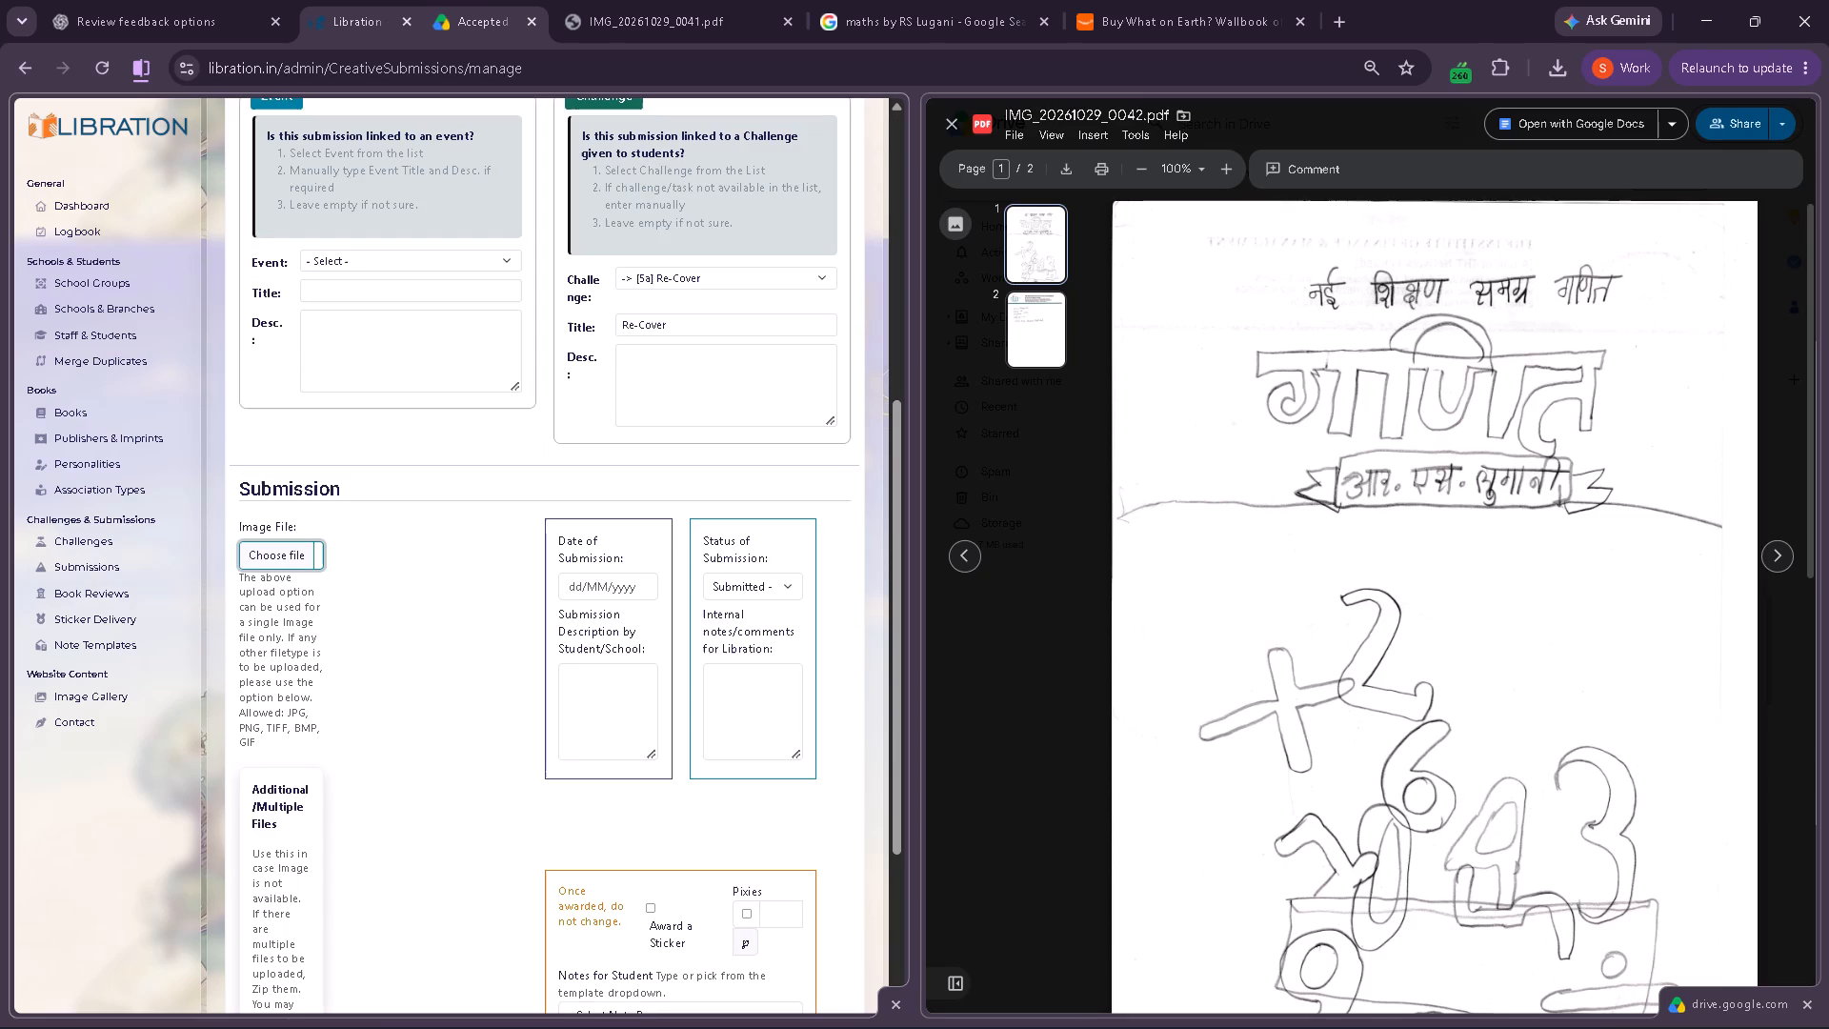
left_click(267, 215)
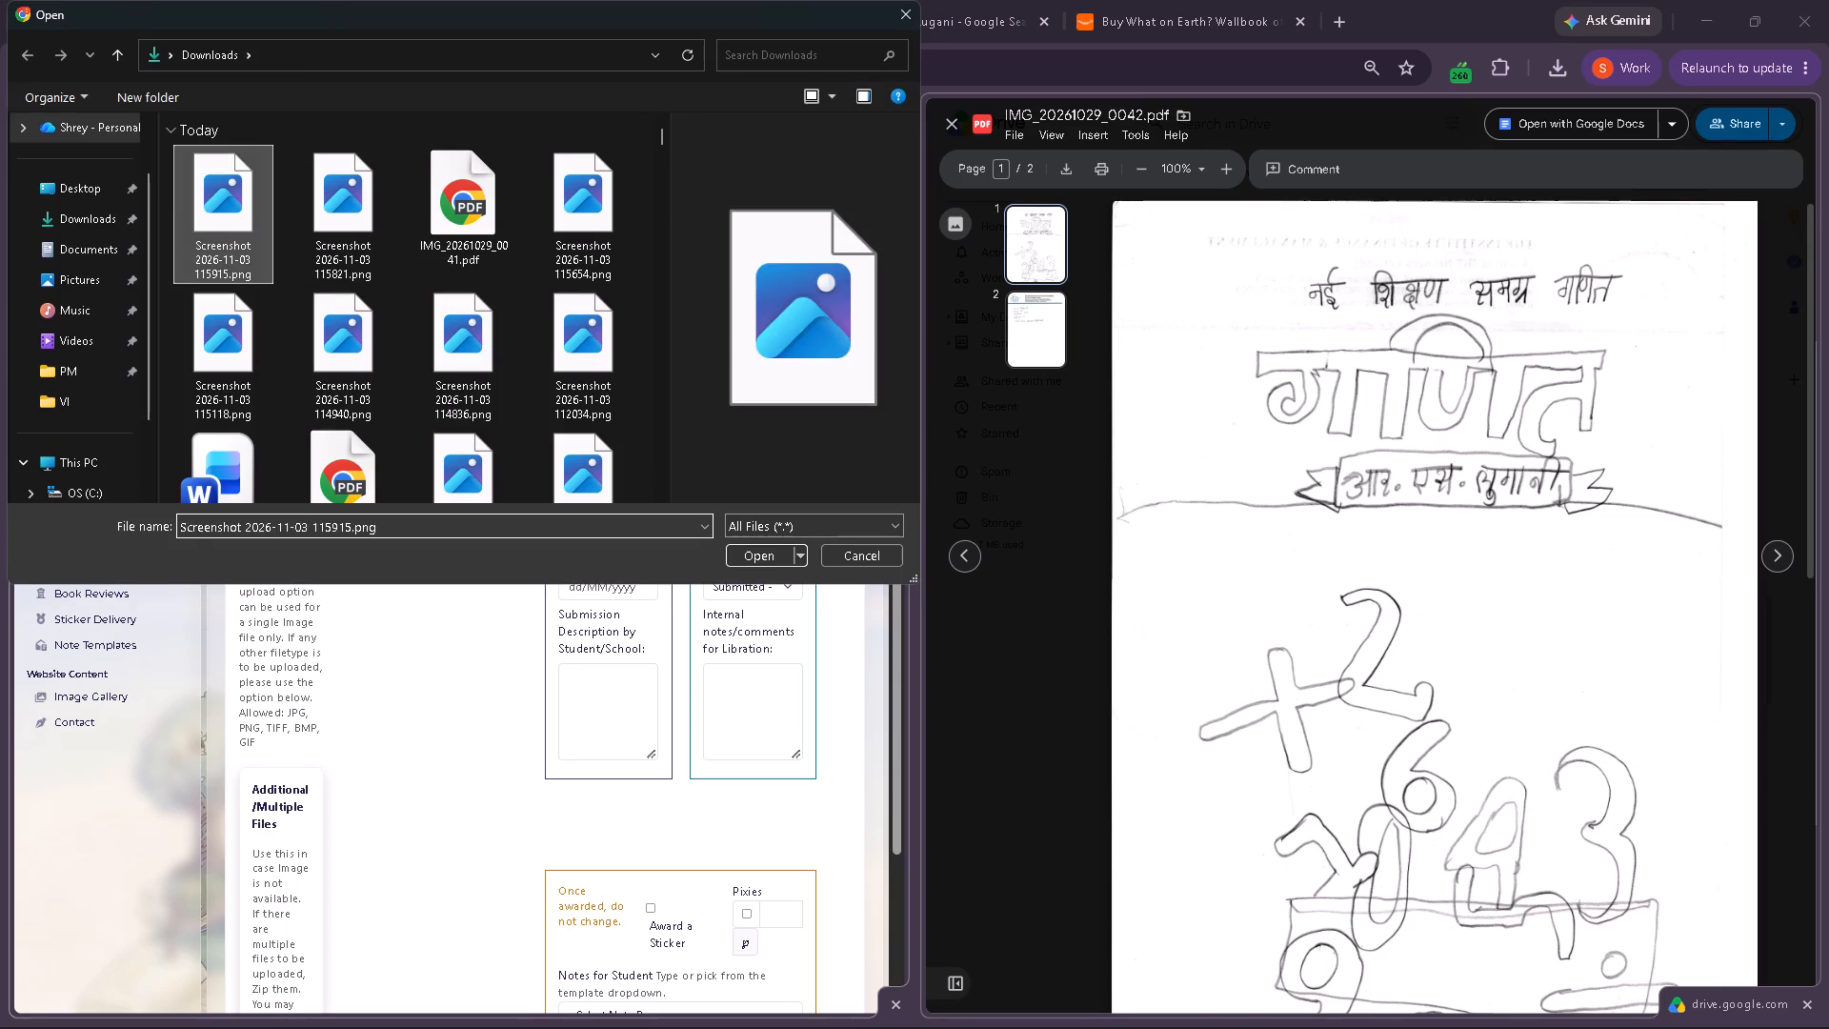
key("Return")
Set the submission date to 30/10/2026 and the status to Approved.
key("Tab")
key("Tab")
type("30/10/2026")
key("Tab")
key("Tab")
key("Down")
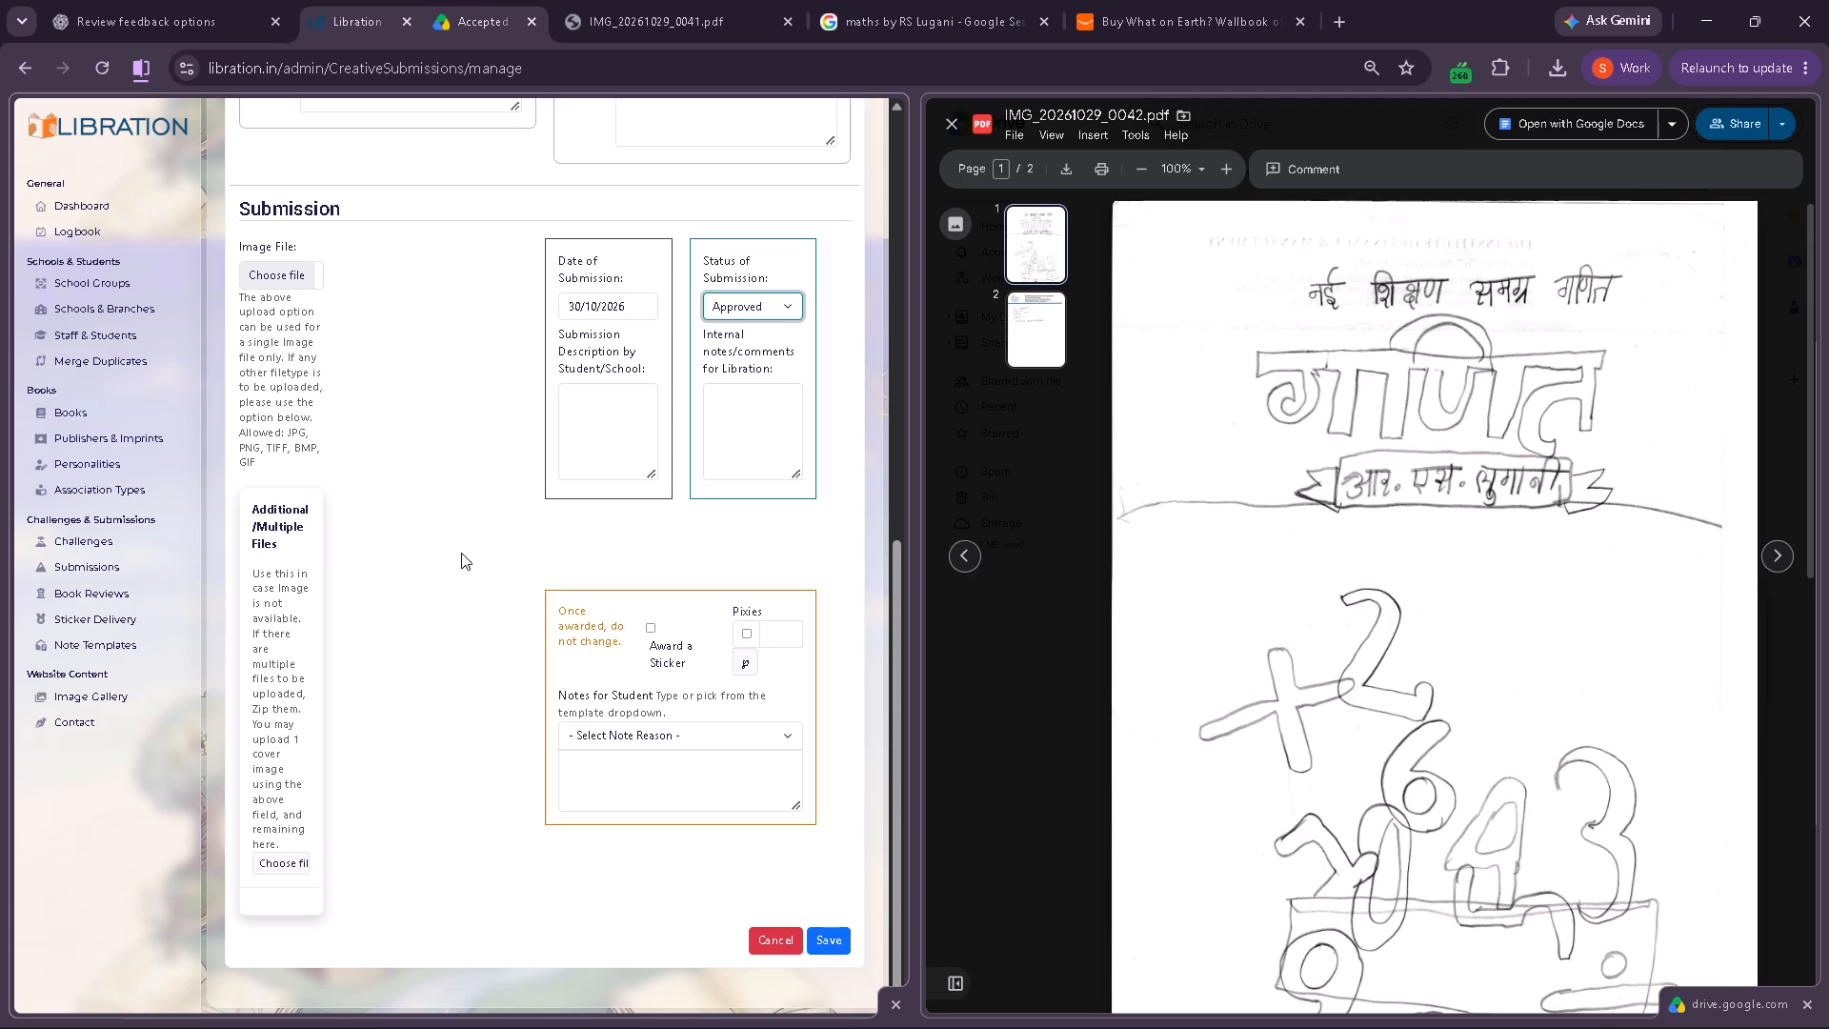
Award a sticker and 300 Pixies, and save the submission.
left_click(684, 654)
left_click(747, 635)
key("Tab")
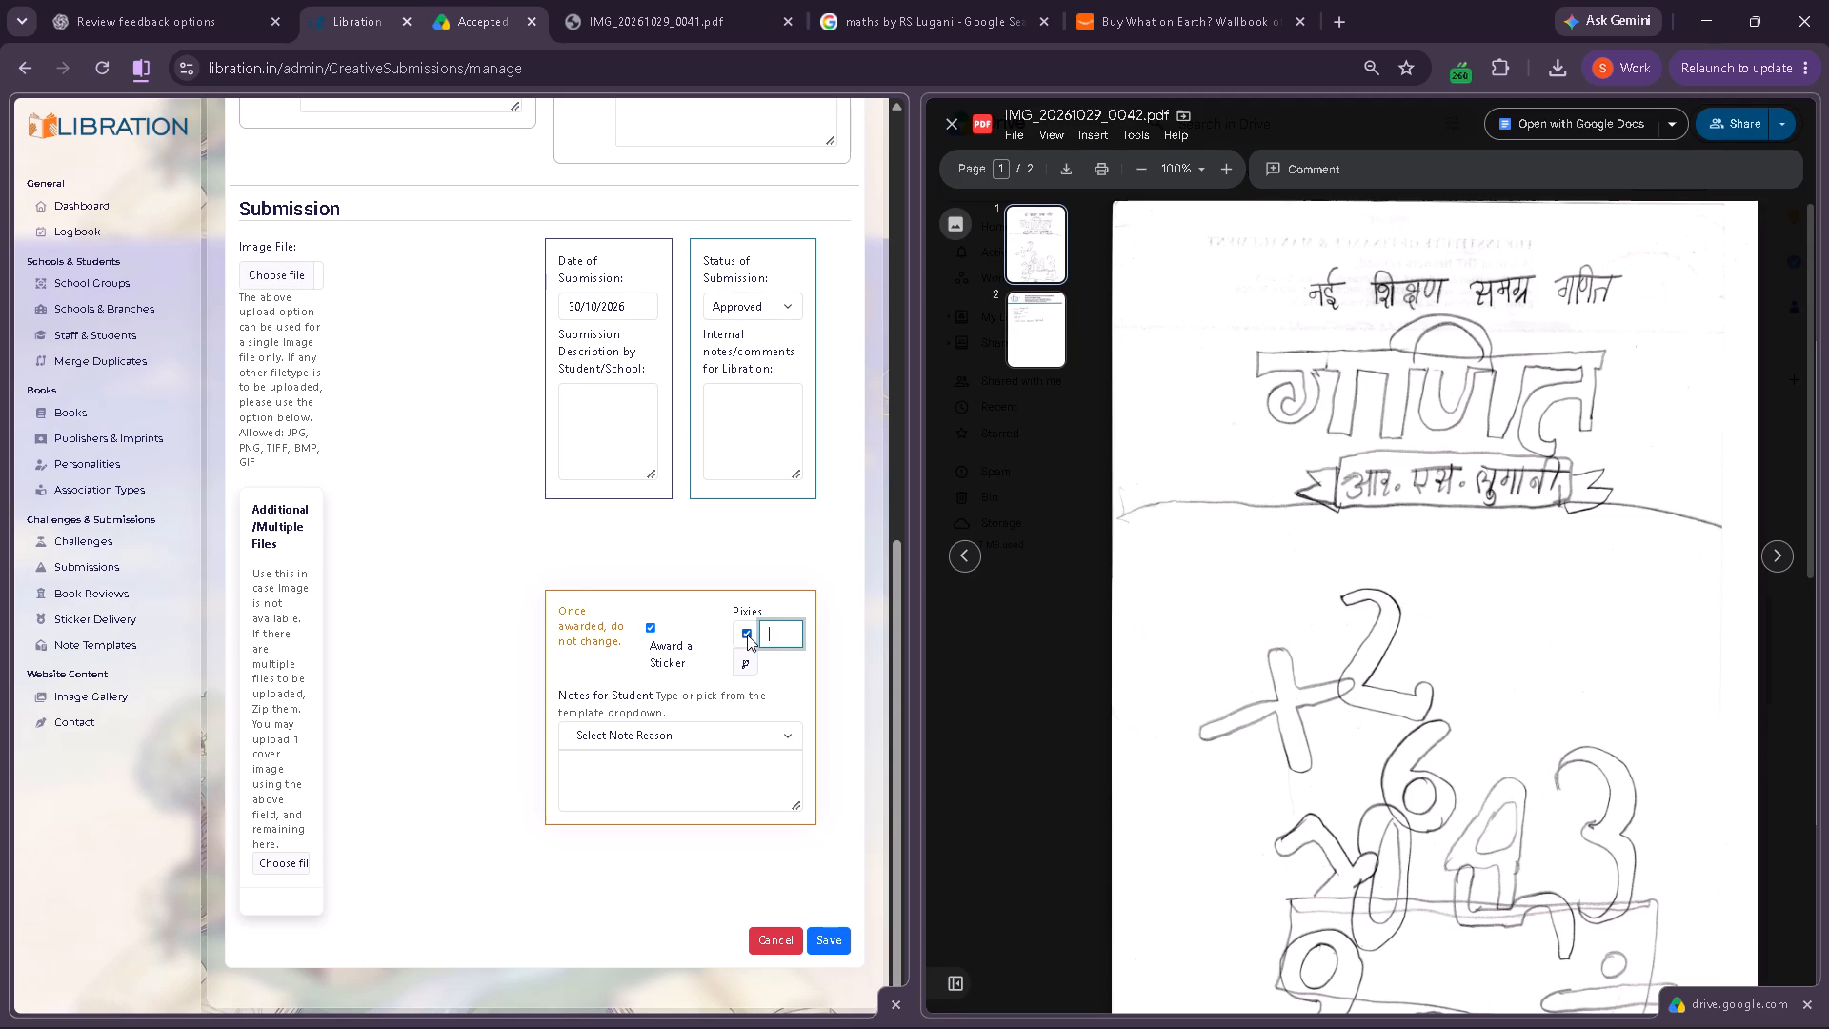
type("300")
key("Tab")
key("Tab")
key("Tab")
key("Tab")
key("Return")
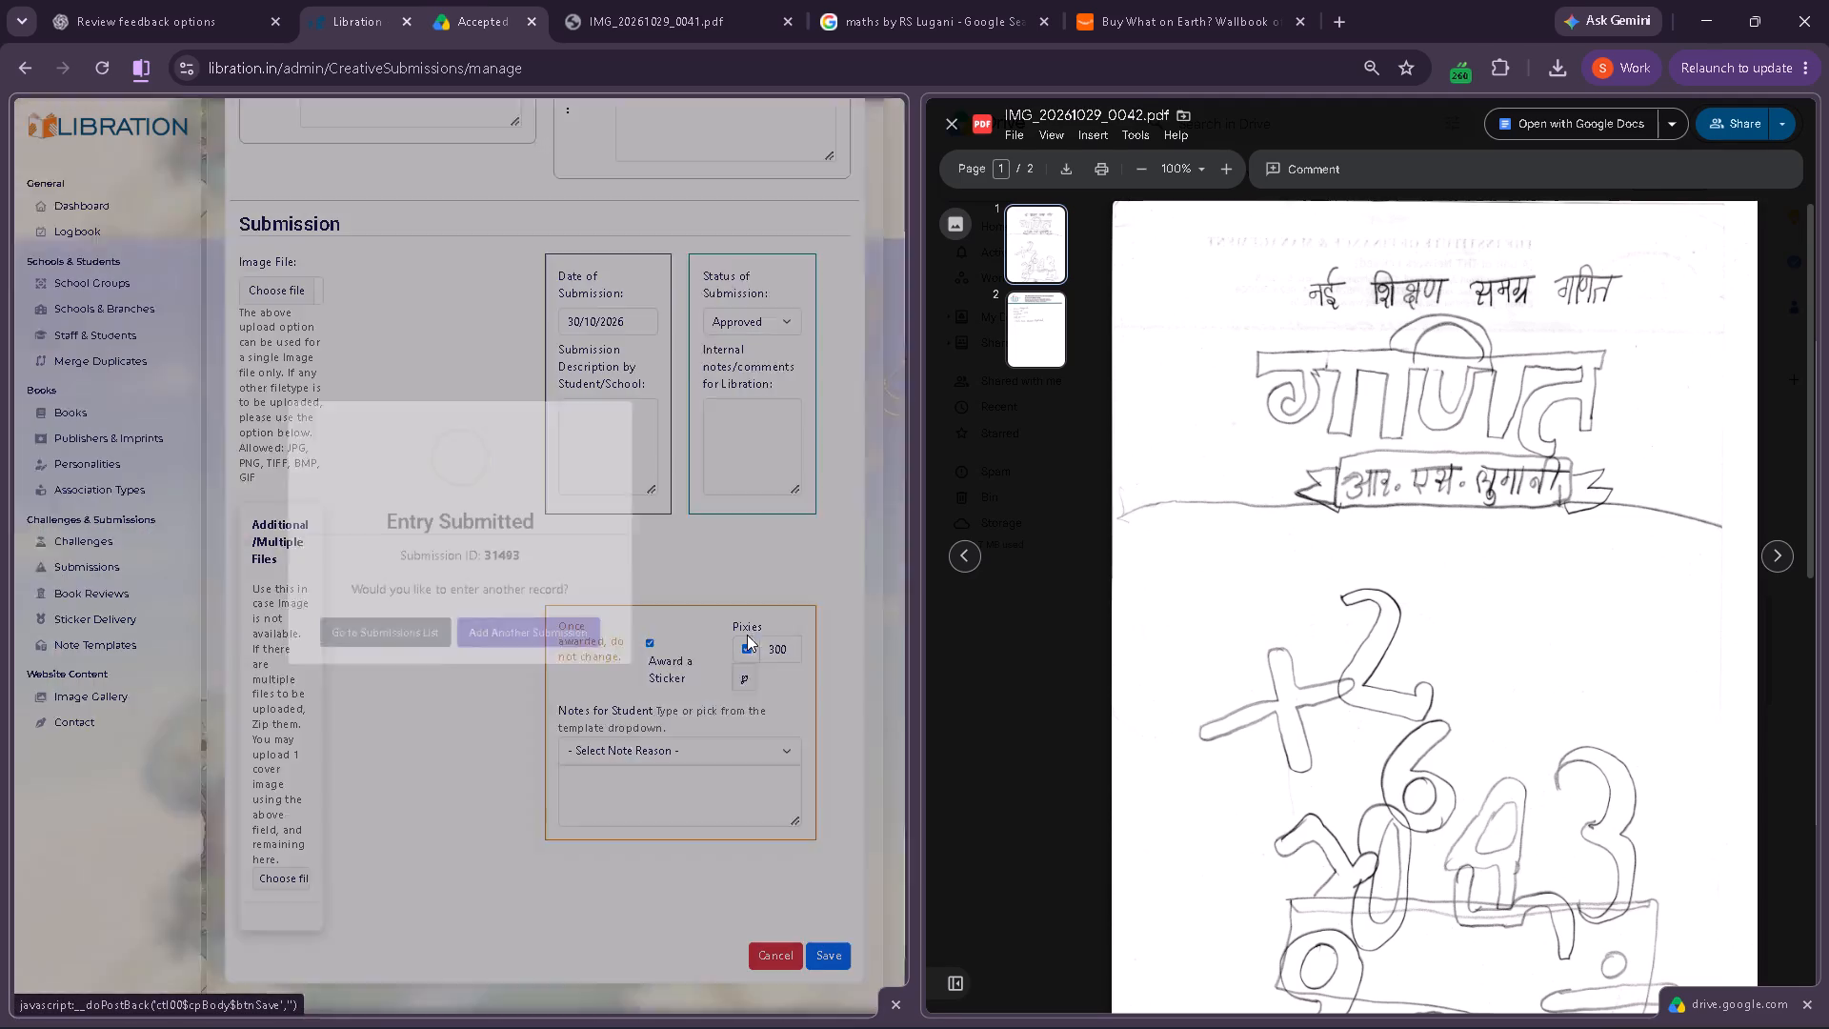
Rename the processed scan in Drive to IMG_20261029_0042(done).pdf.
left_click(1124, 107)
key("Right")
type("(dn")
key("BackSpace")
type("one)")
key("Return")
Open the next scan, IMG_20261029_0043.pdf, showing the whole artwork on its first page.
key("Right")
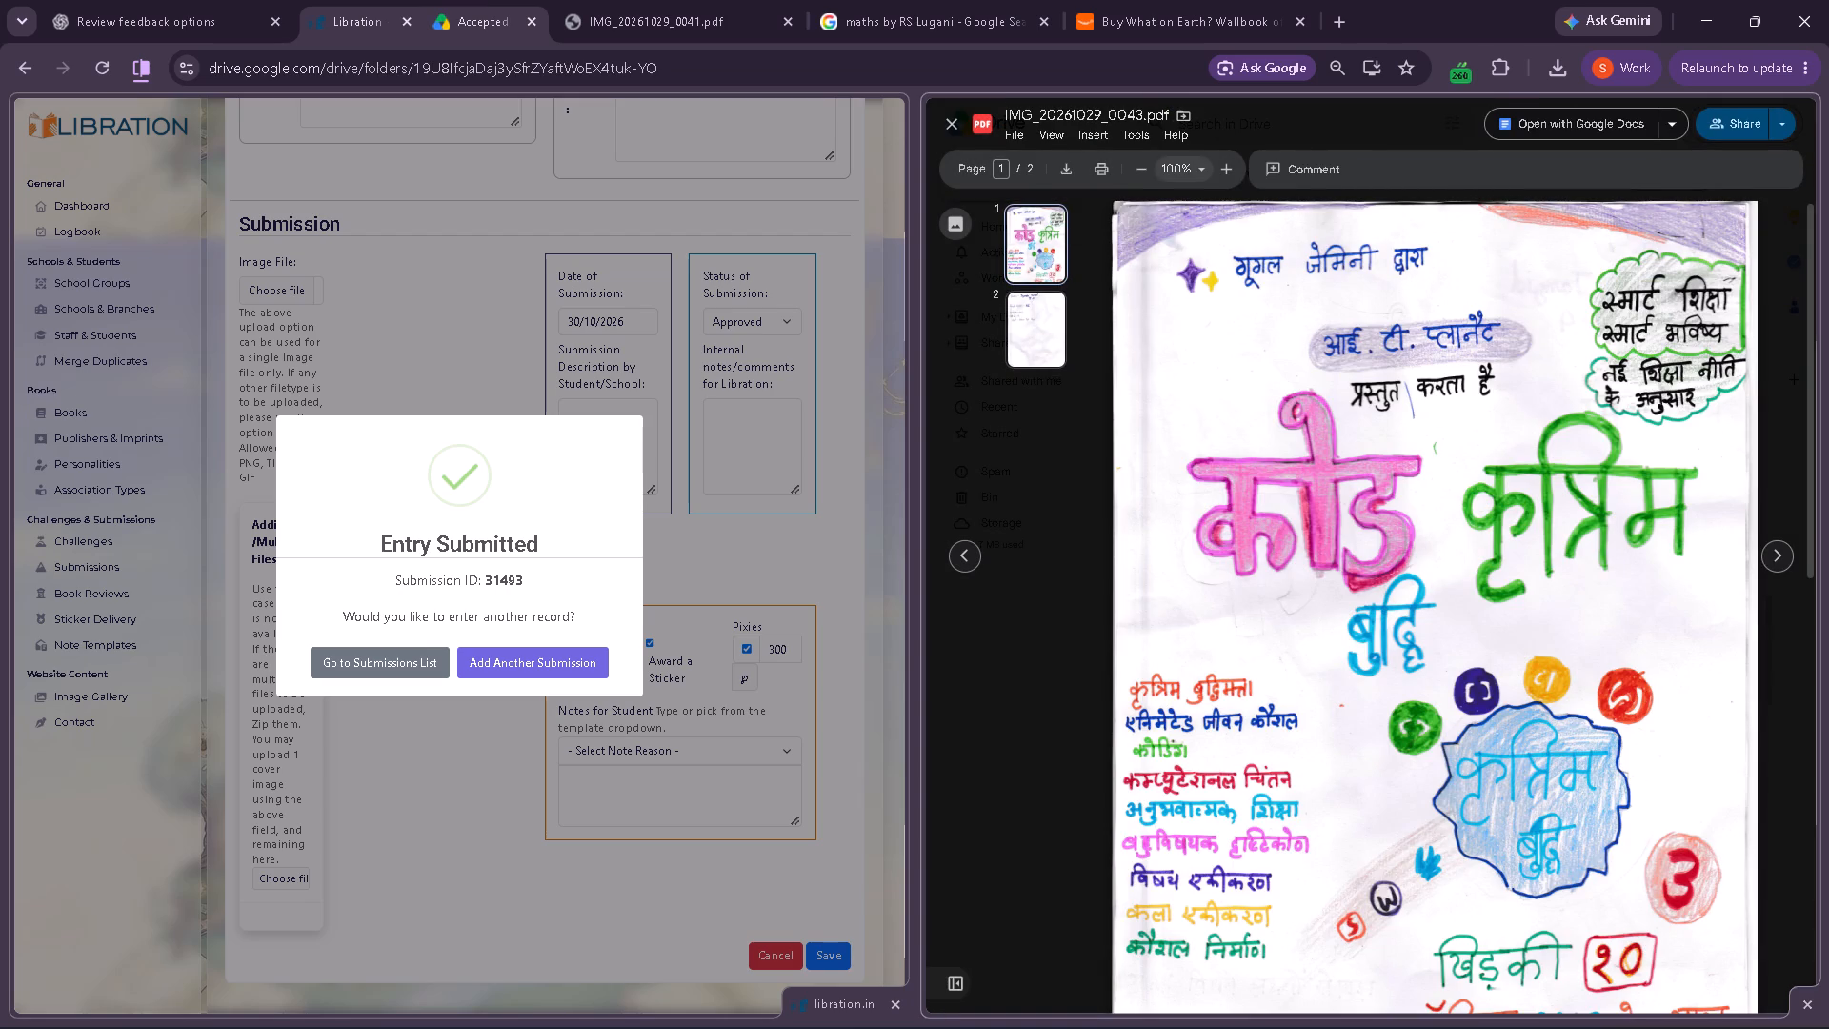
double_click(1151, 173)
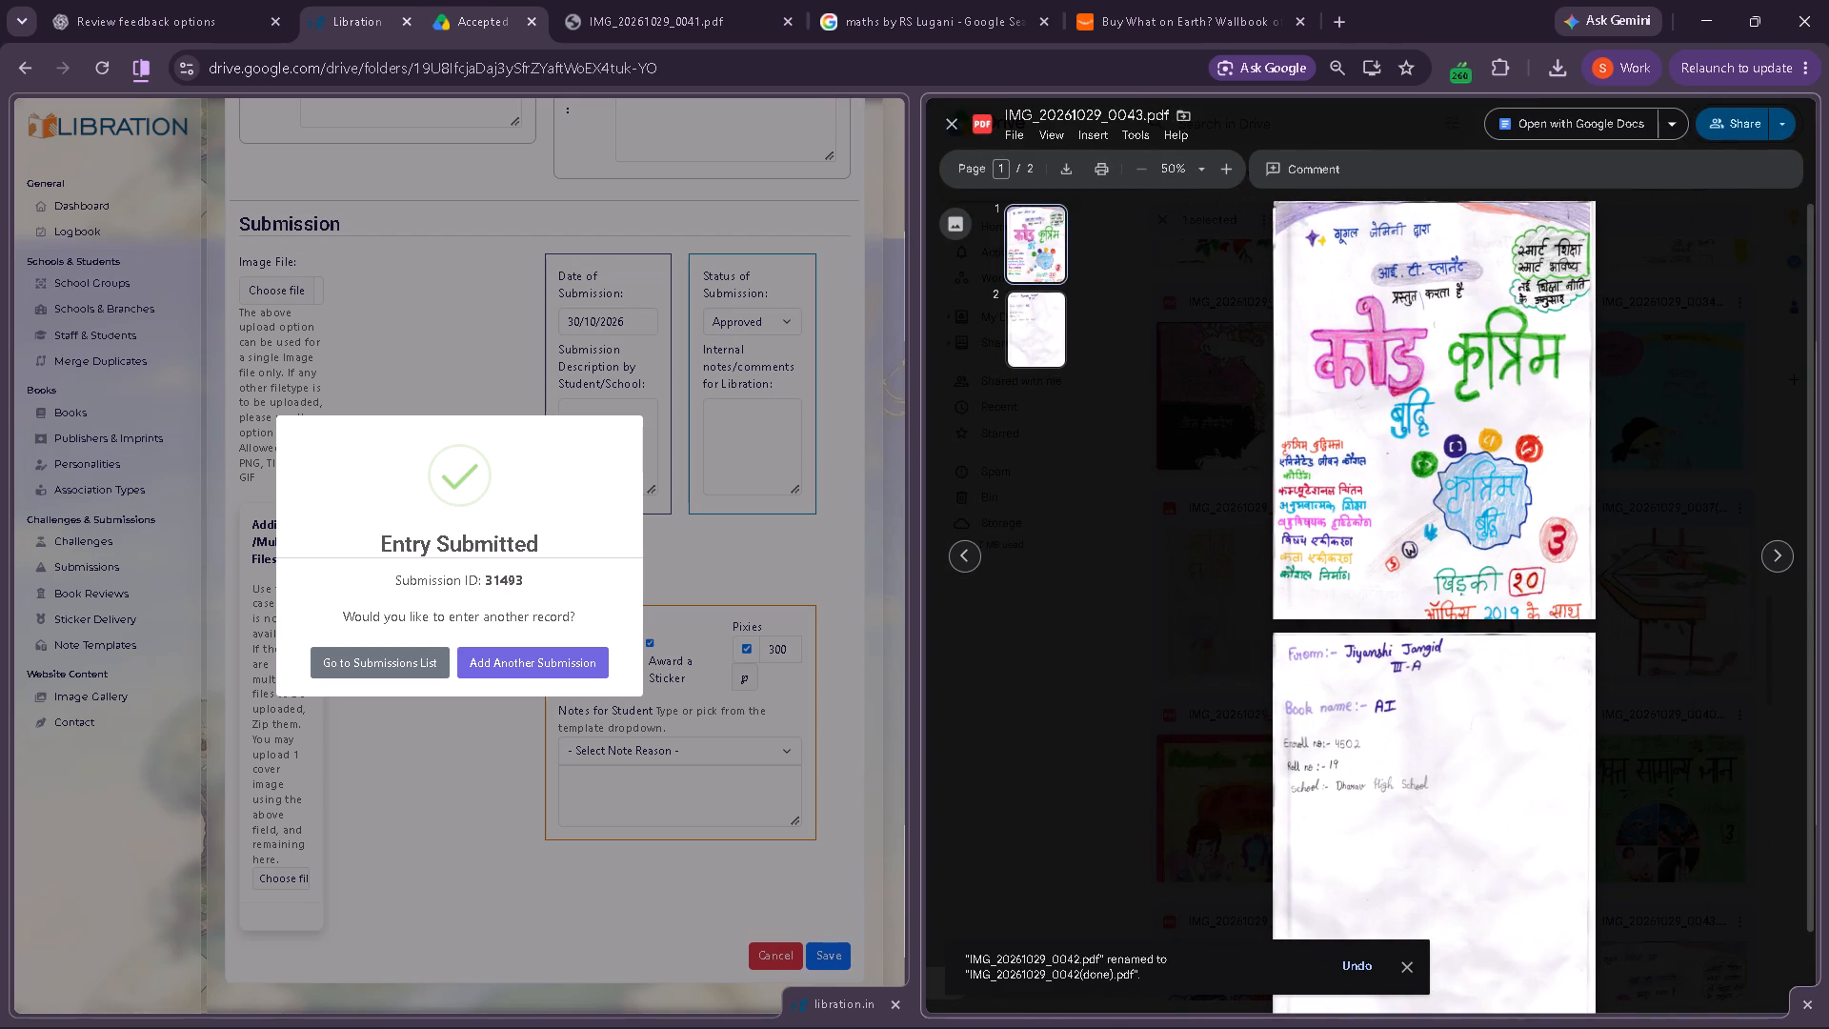